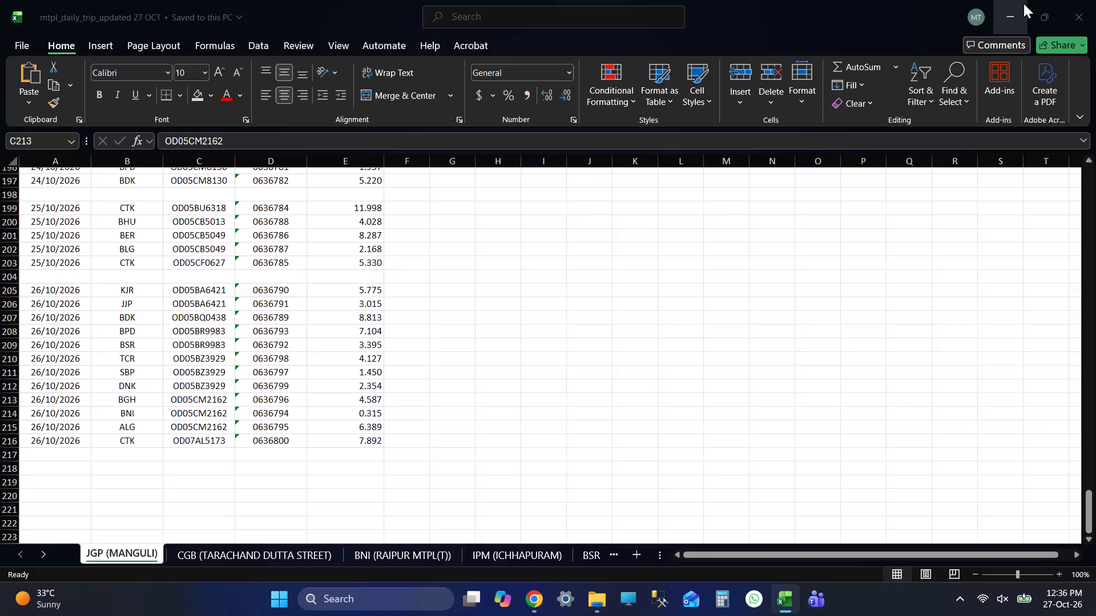
Switch from the daily trip workbook to the File Explorer window listing the recent Excel files.
key(alt+Tab)
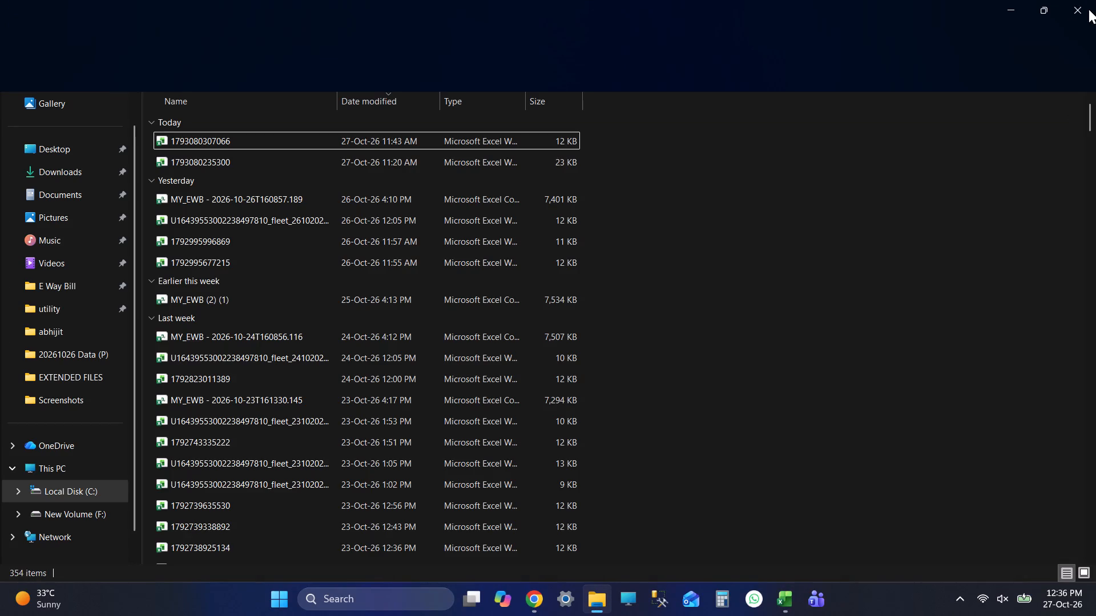
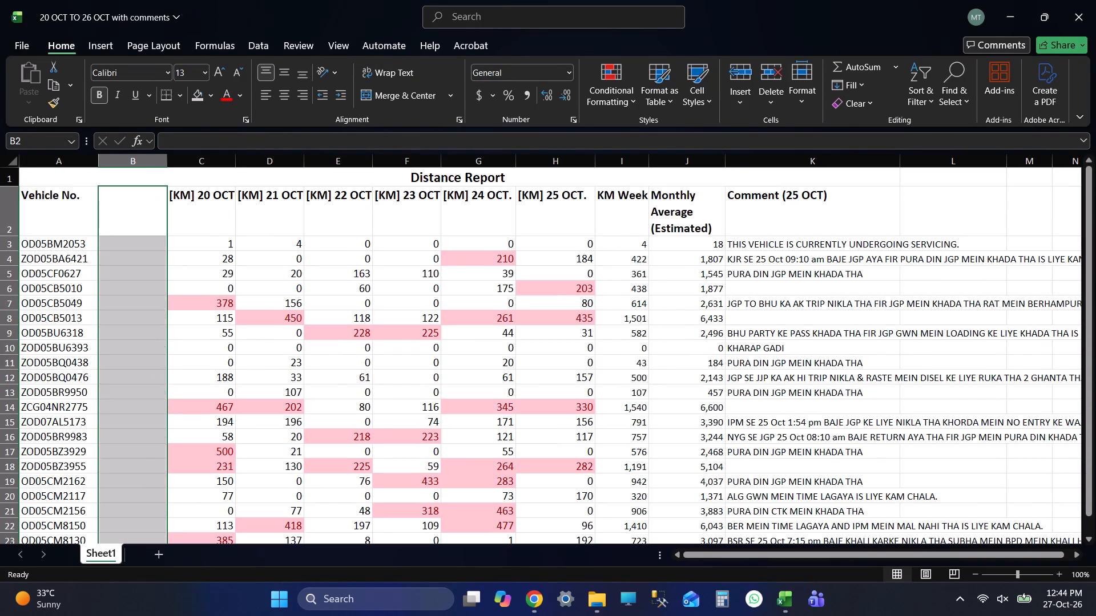
Save the 20 OCT TO 26 OCT with comments workbook with column B left empty below the title.
key(Up)
key(Down)
key(ctrl+s)
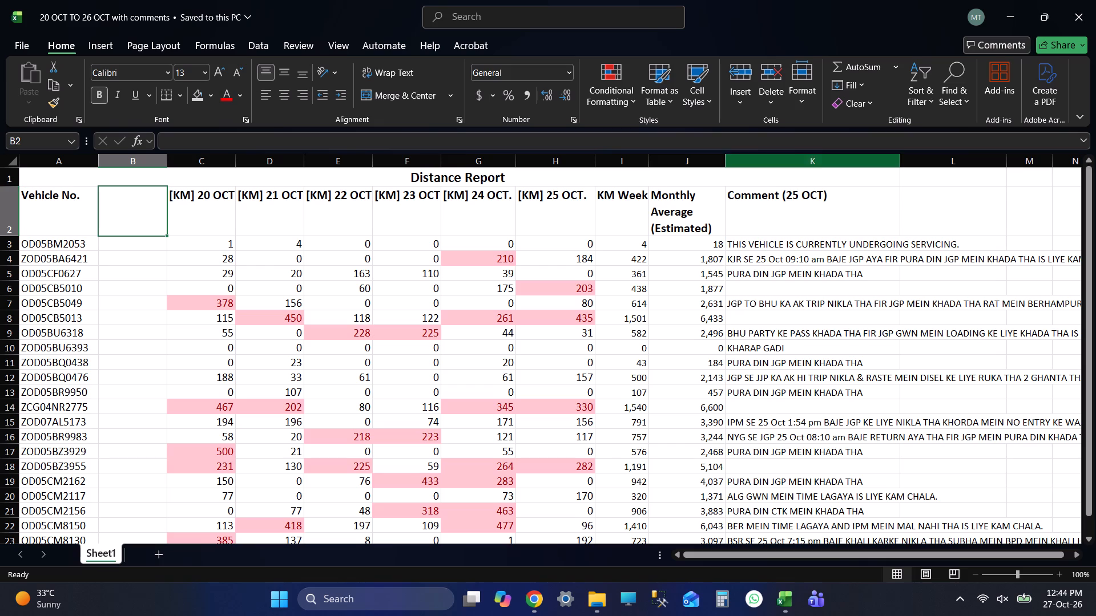
key(ctrl+s)
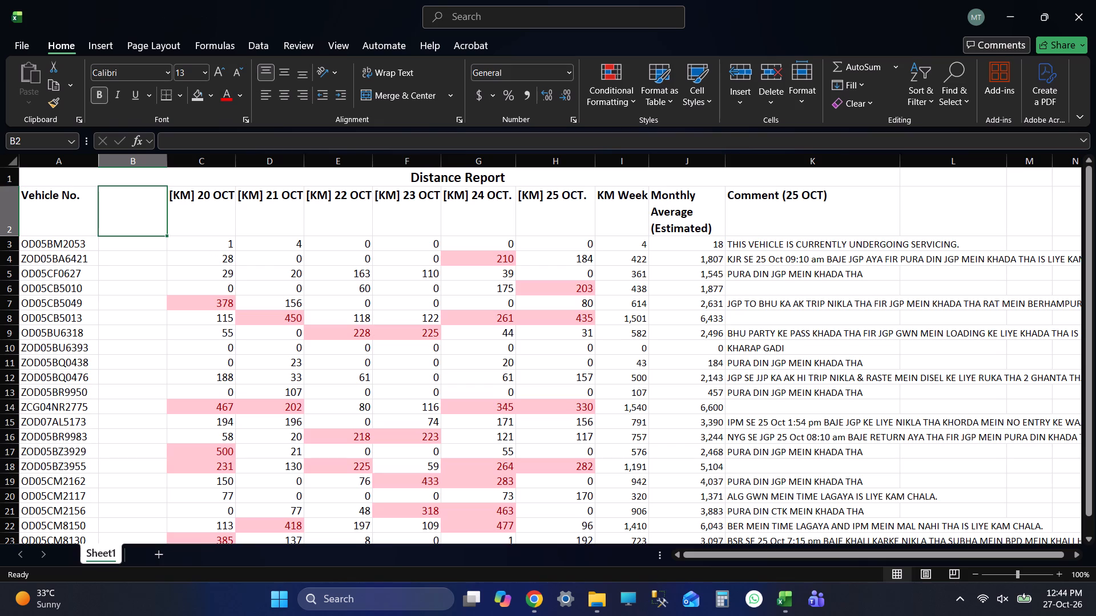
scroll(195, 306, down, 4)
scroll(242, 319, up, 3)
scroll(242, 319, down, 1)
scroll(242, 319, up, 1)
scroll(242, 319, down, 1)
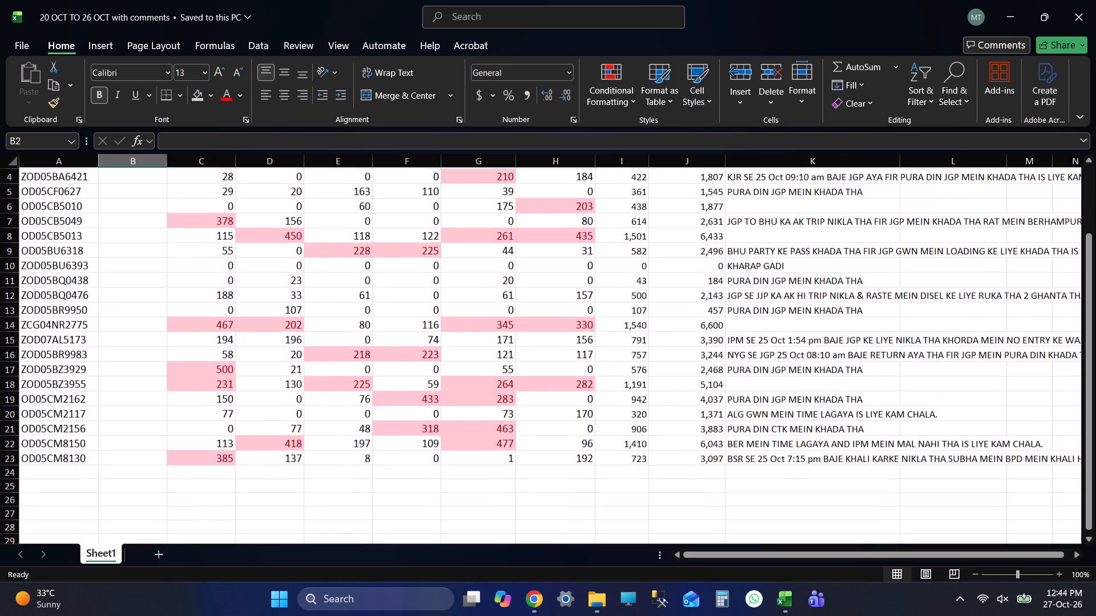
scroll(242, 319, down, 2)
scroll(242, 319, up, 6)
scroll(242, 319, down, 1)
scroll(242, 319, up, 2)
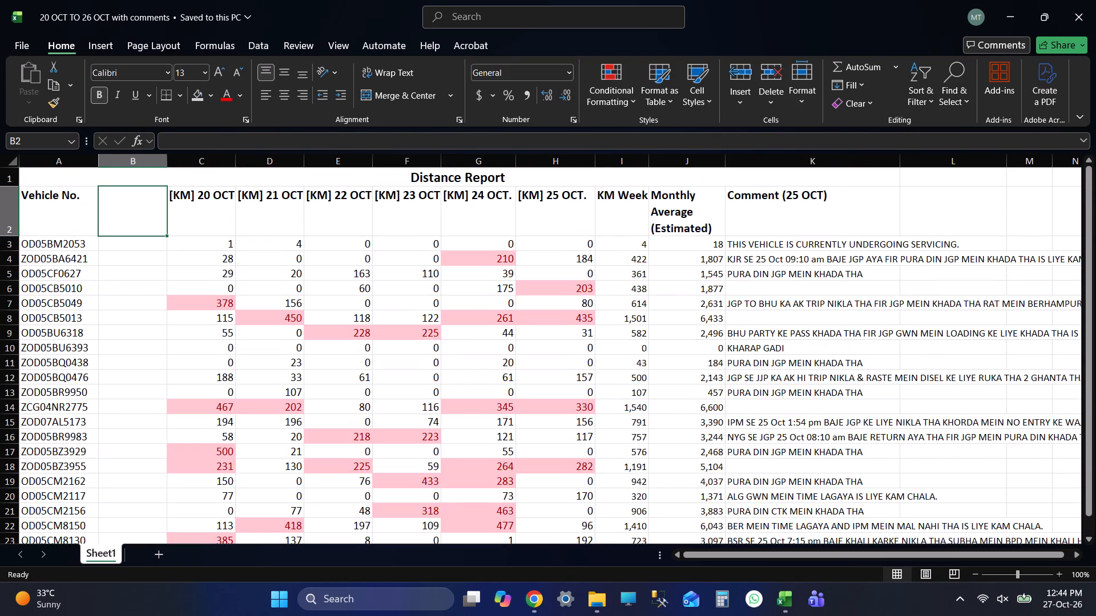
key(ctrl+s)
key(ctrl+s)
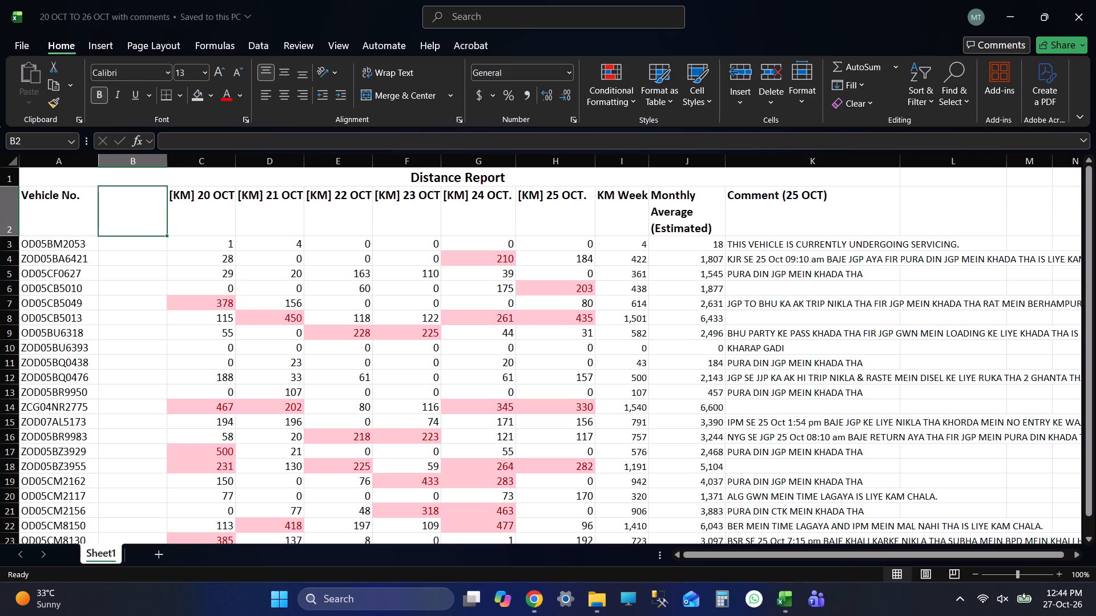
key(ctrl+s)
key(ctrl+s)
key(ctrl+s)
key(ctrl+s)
Move the 20 OCT to 25 OCT distance headers and values from C2:H23 so the block starts at B2.
drag(196, 216, 569, 521)
scroll(557, 433, down, 3)
scroll(440, 449, down, 1)
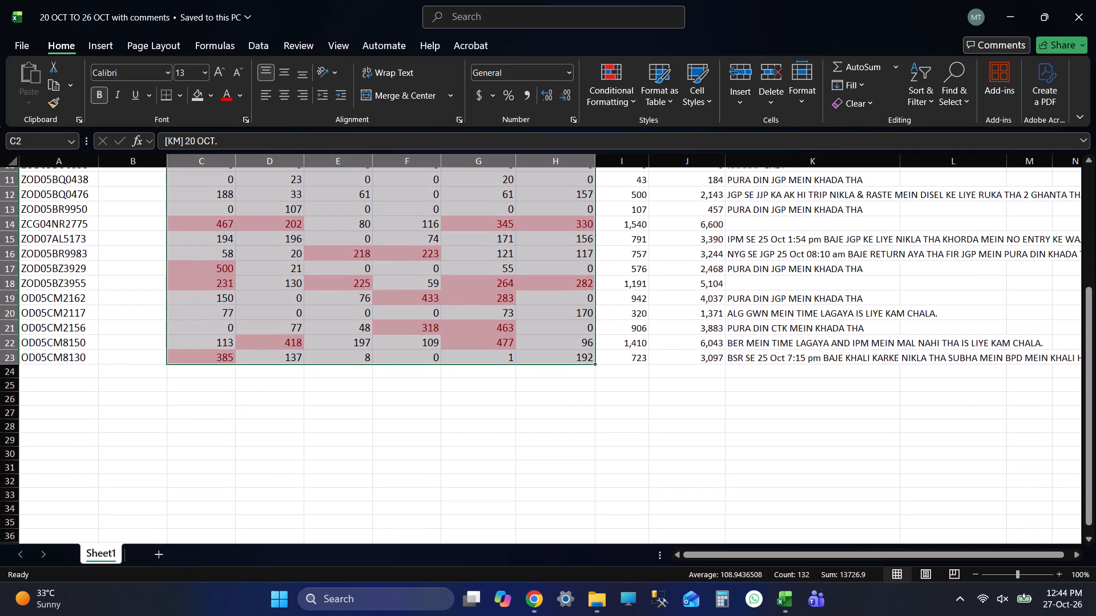
scroll(440, 449, up, 1)
scroll(440, 449, down, 1)
scroll(440, 449, up, 7)
scroll(440, 449, down, 4)
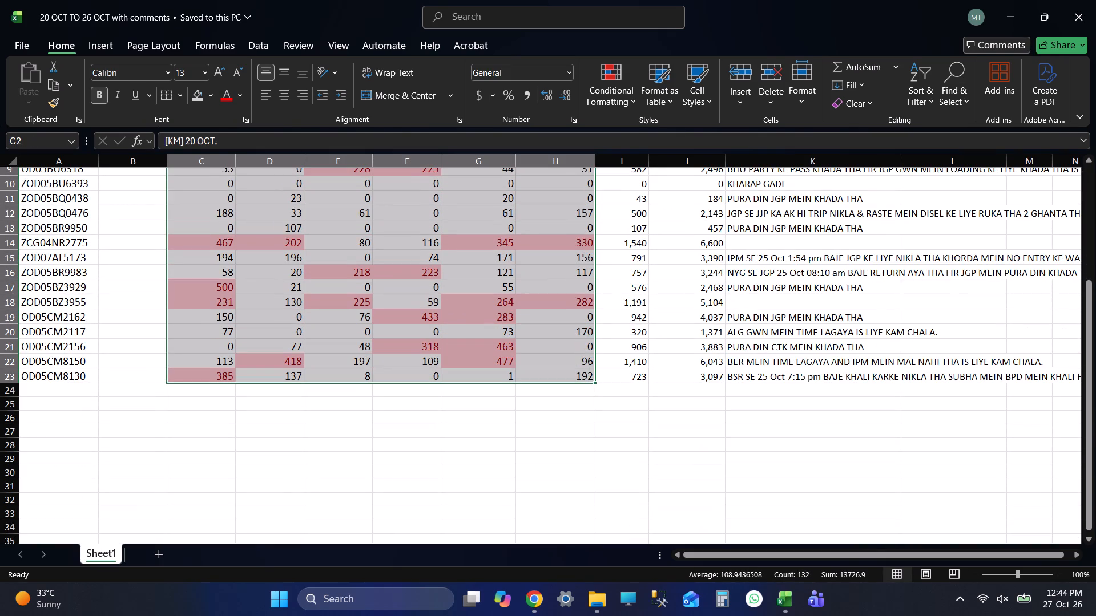
scroll(440, 449, up, 10)
key(ctrl+x)
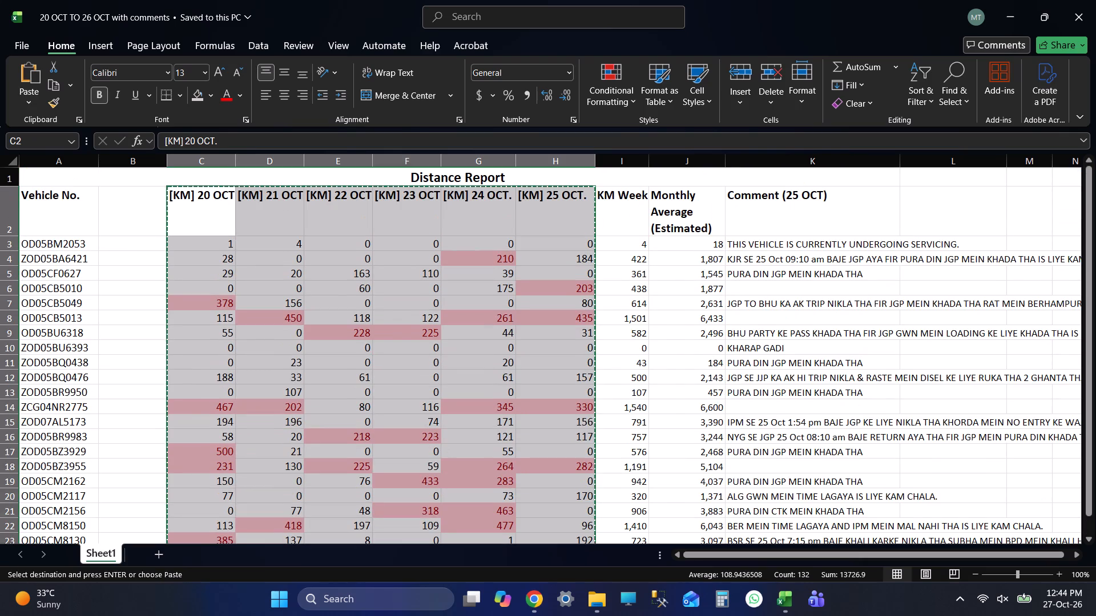
click(134, 219)
key(ctrl+v)
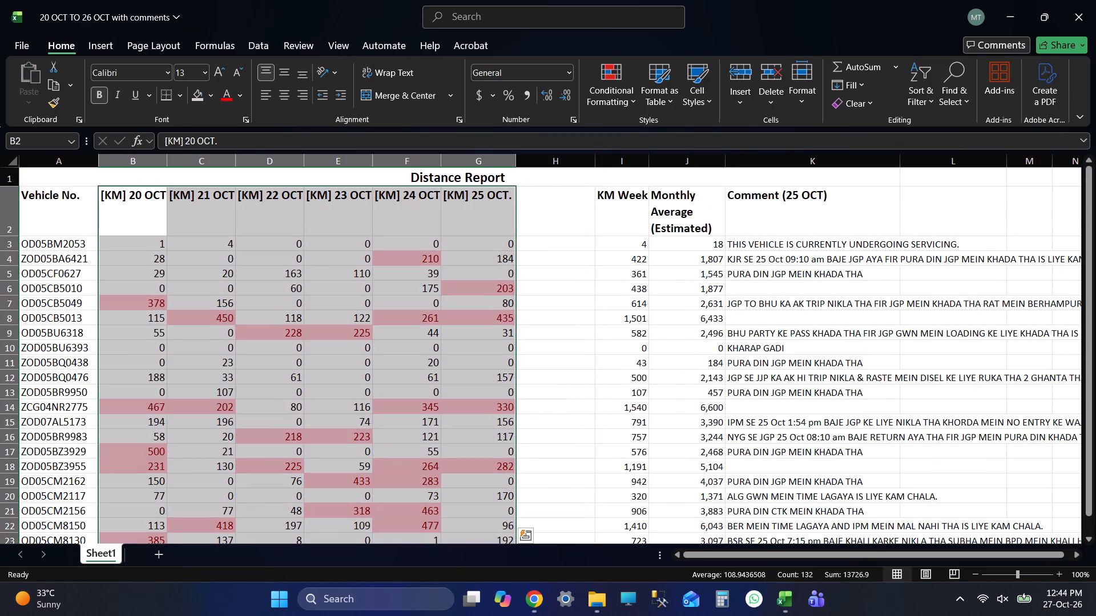
Save the distance report workbook with the empty header cell H2 selected.
click(554, 206)
key(ctrl+s)
key(ctrl+s)
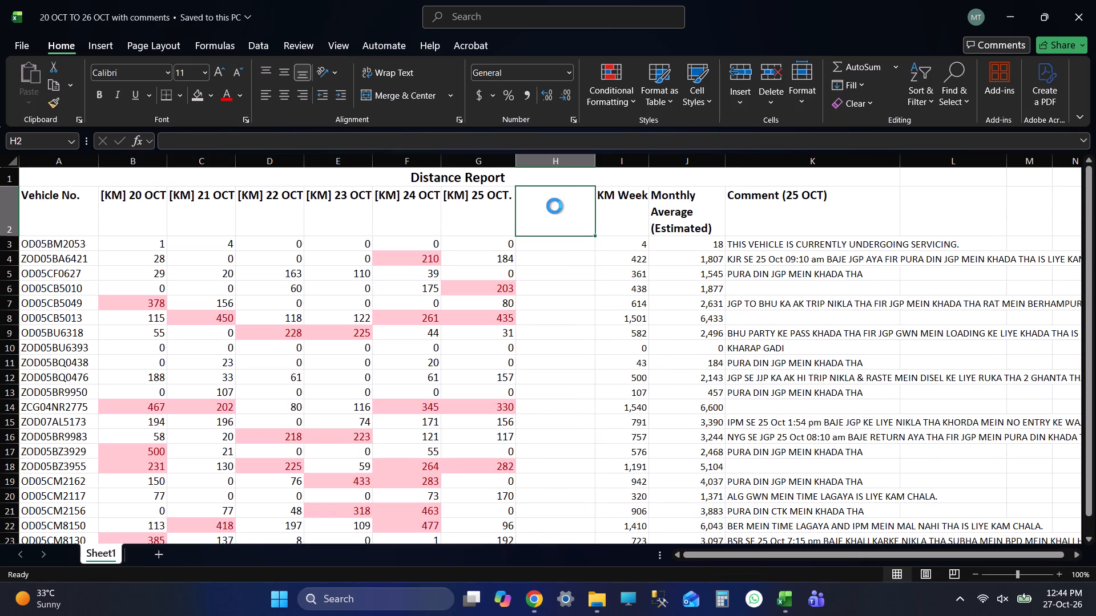
key(ctrl+s)
key(ctrl+s)
key(ctrl+s)
key(ctrl+s)
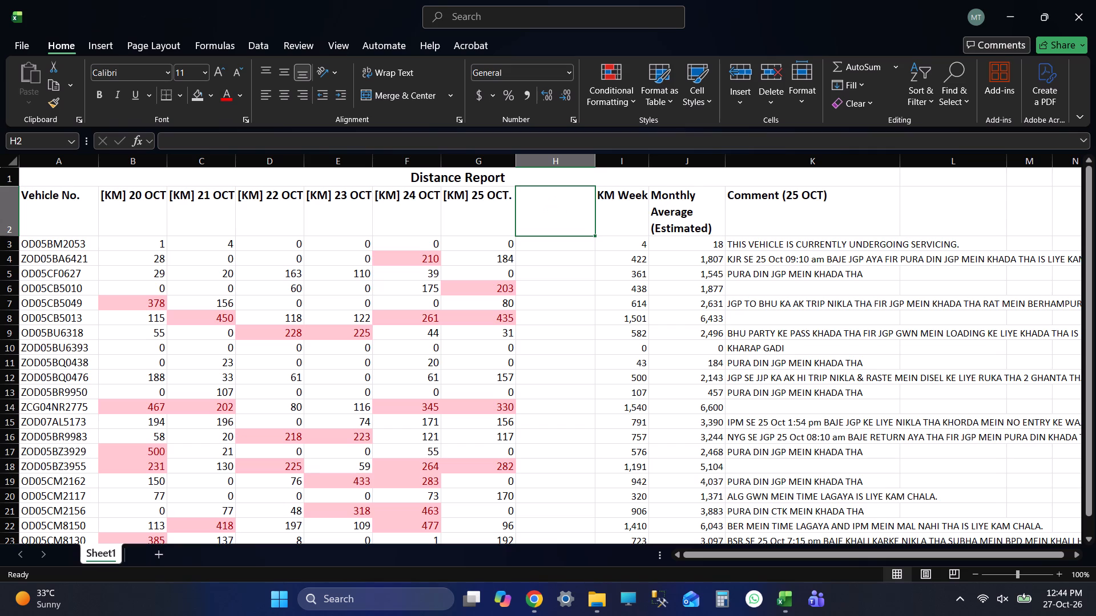
key(ctrl+s)
key(ctrl+s)
key(ctrl+s)
key(ctrl+s)
key(ctrl+s)
key(ctrl+s)
key(ctrl+s)
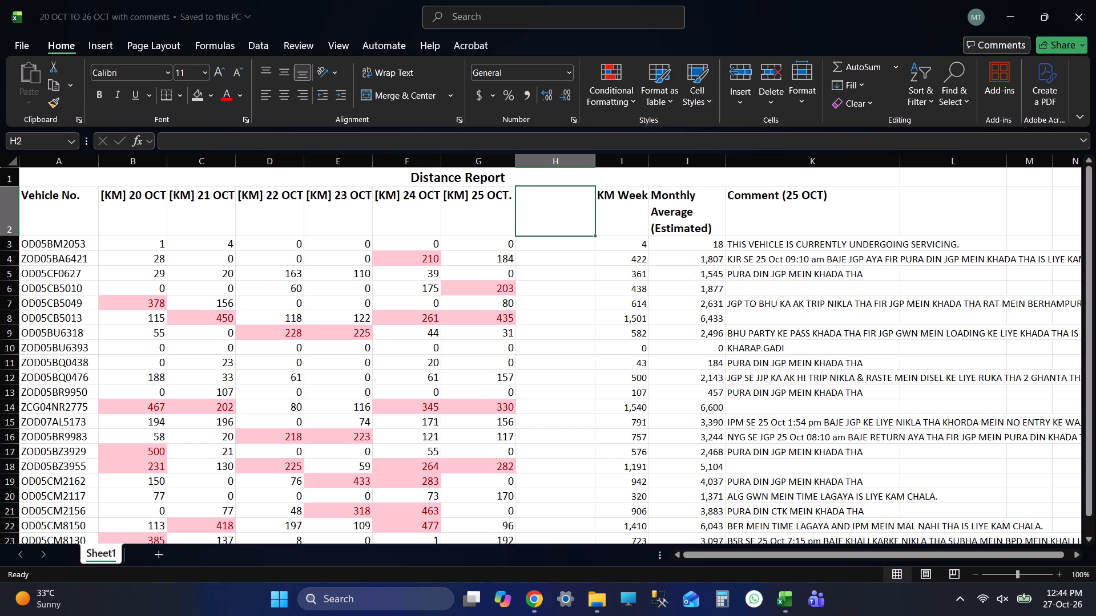
Copy the 25 OCT header from G2 into H2 and change it to "[KM] 26 OCT.".
click(478, 213)
key(ctrl+c)
click(522, 218)
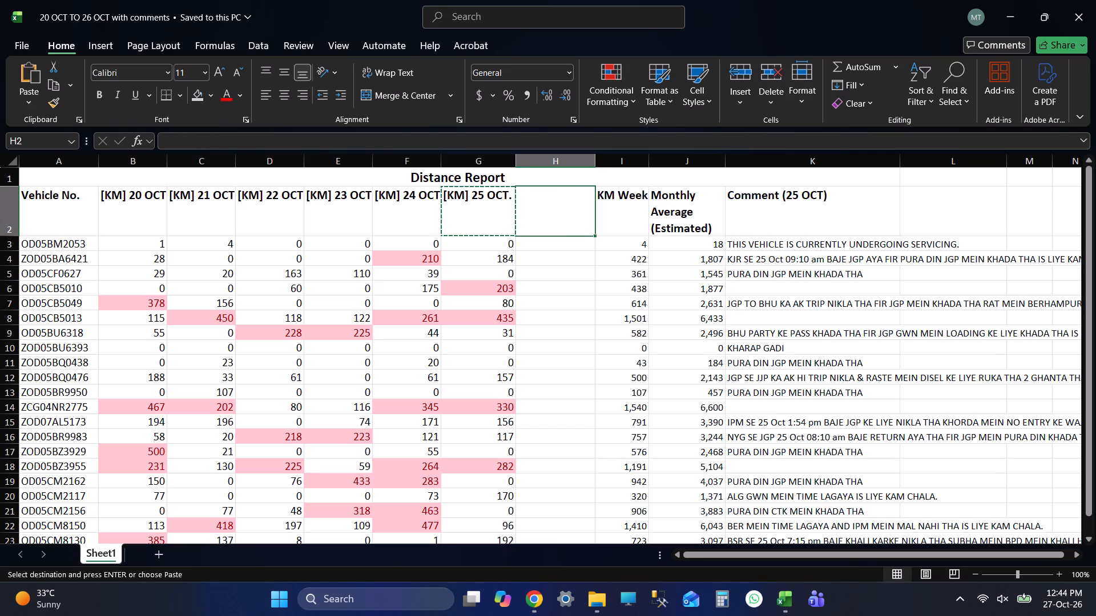
key(ctrl+v)
double_click(558, 193)
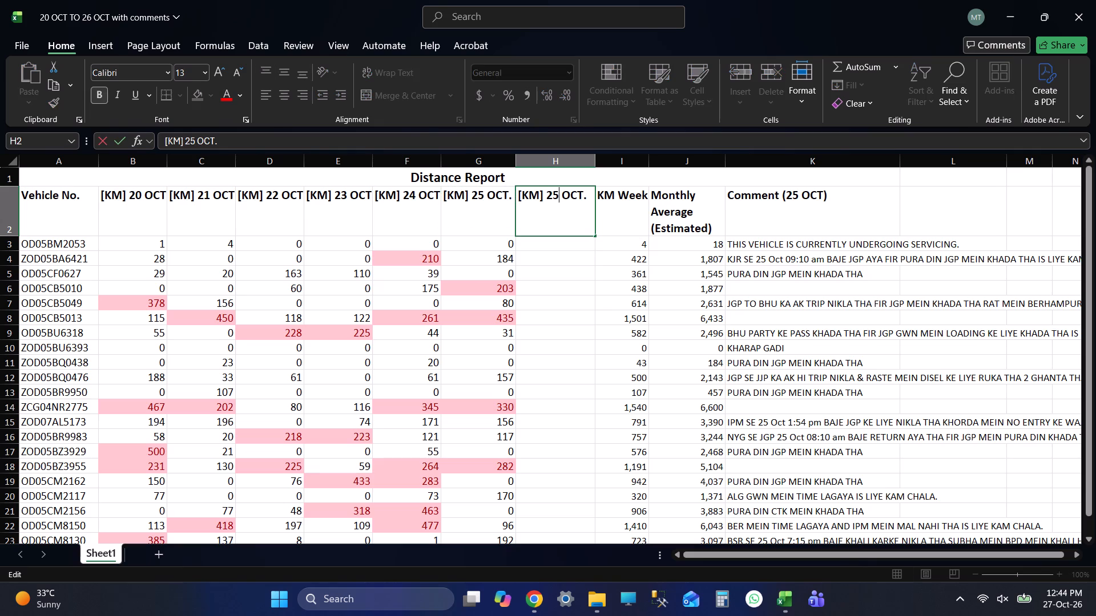
key(BackSpace)
key(6)
key(Return)
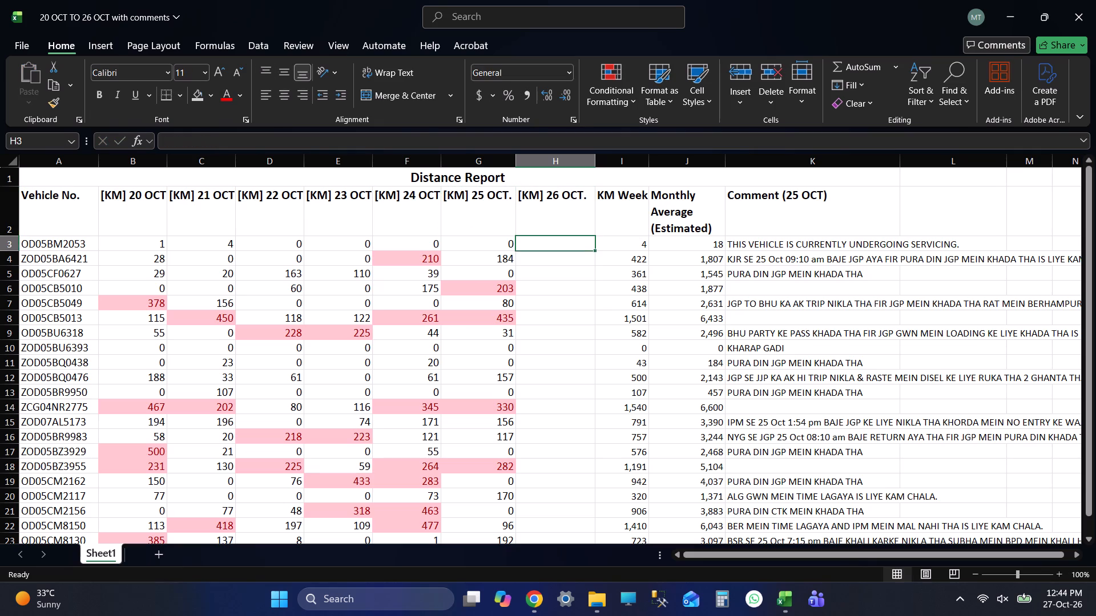
Save the distance report workbook with the new 26 OCT column header.
key(ctrl+s)
key(ctrl+s)
key(ctrl+s)
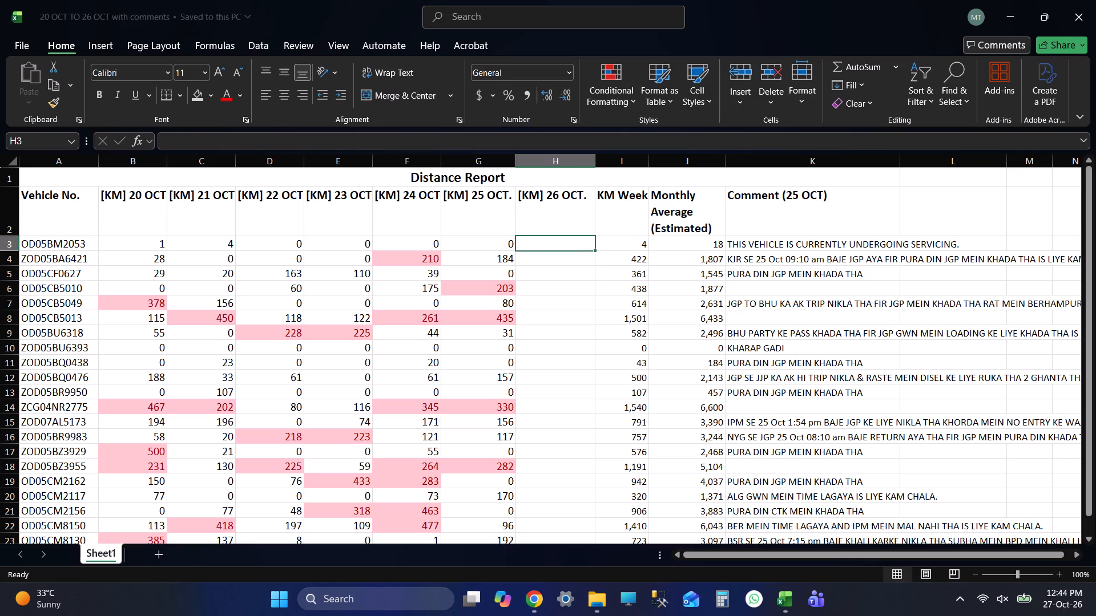
key(ctrl+s)
key(ctrl+s)
key(ctrl+s)
key(ctrl+s)
key(ctrl+s)
key(ctrl+s)
key(ctrl+s)
key(ctrl+s)
key(ctrl+s)
key(ctrl+s)
scroll(549, 355, down, 4)
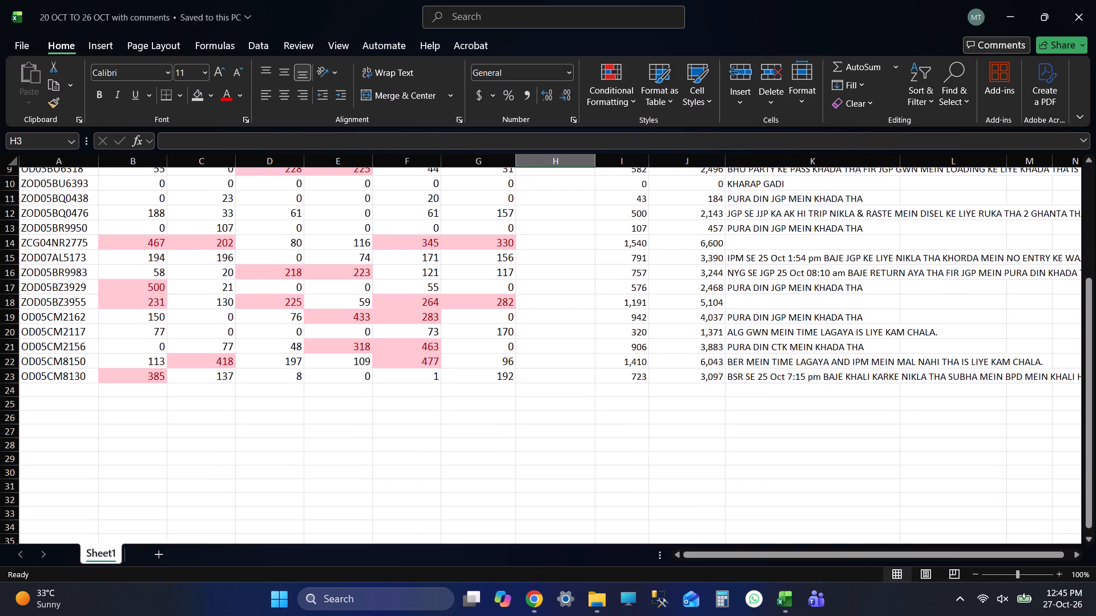
scroll(575, 376, up, 9)
key(ctrl+s)
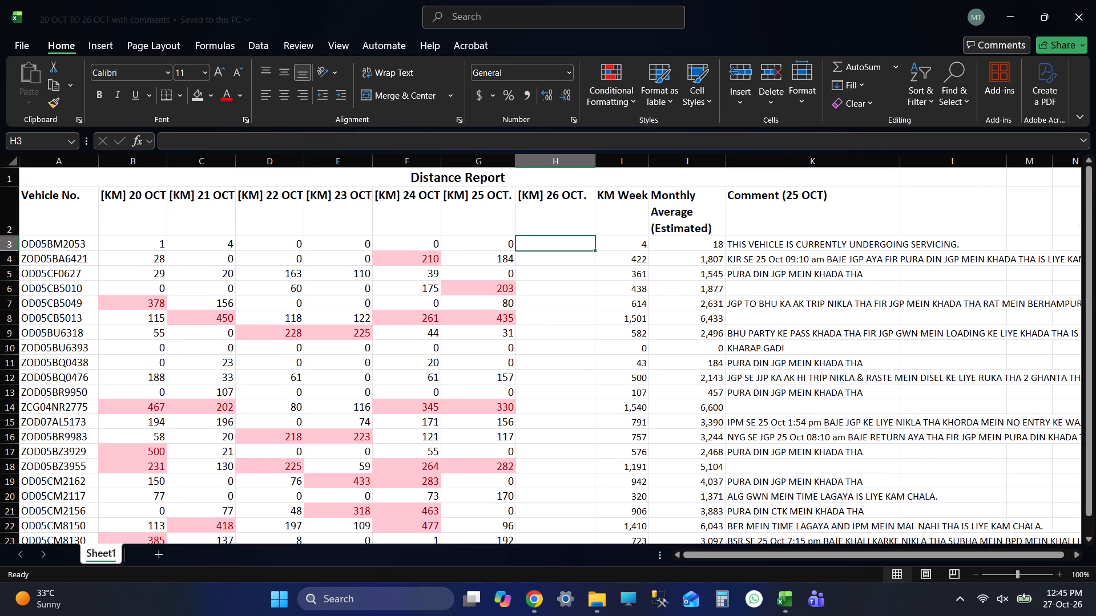
key(ctrl+s)
key(ctrl+s)
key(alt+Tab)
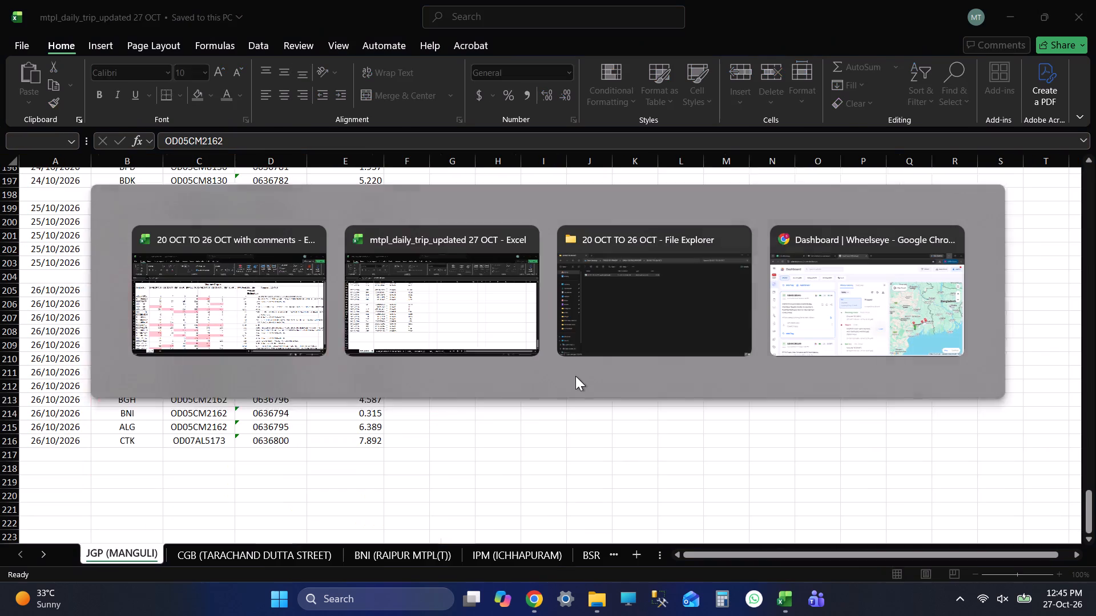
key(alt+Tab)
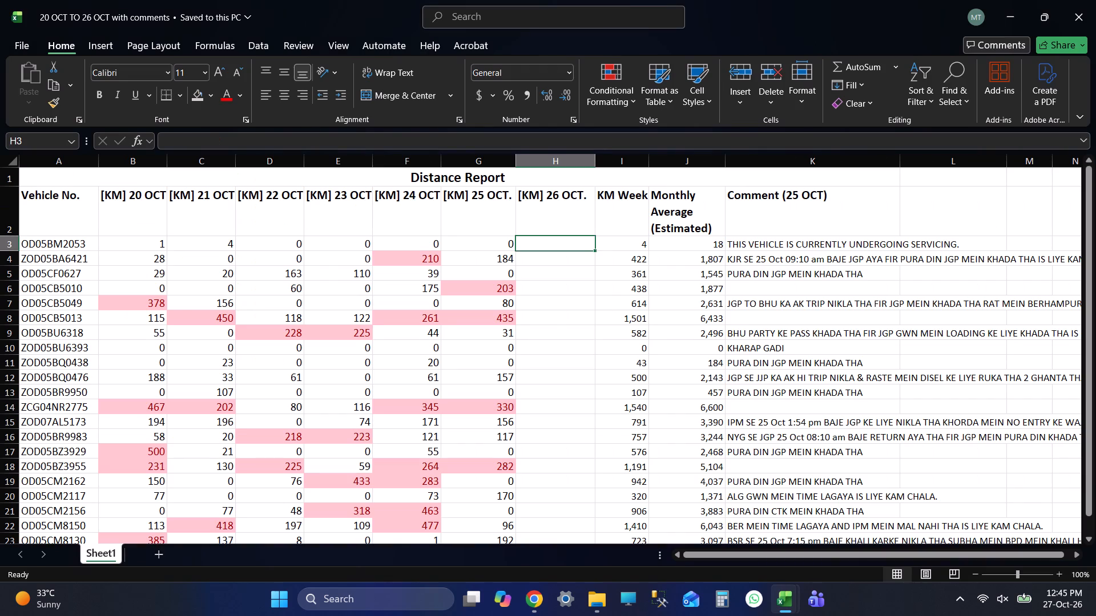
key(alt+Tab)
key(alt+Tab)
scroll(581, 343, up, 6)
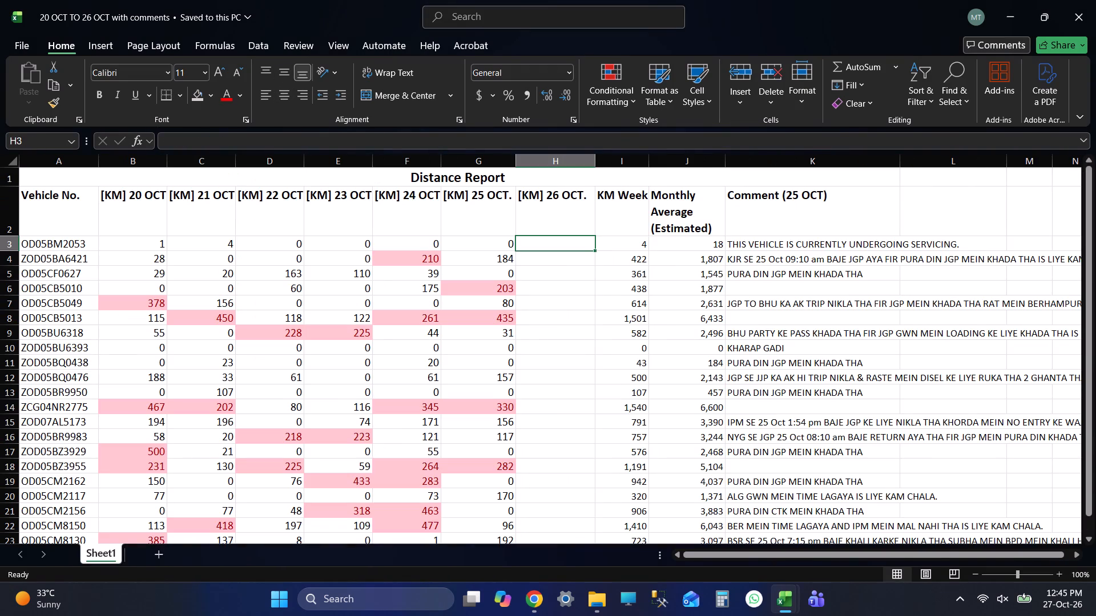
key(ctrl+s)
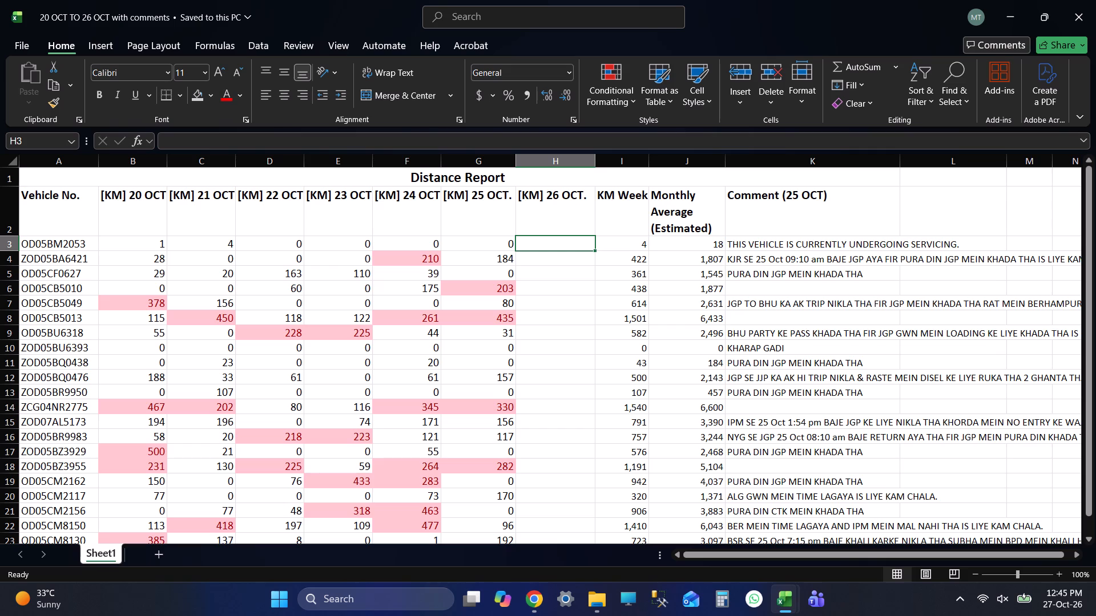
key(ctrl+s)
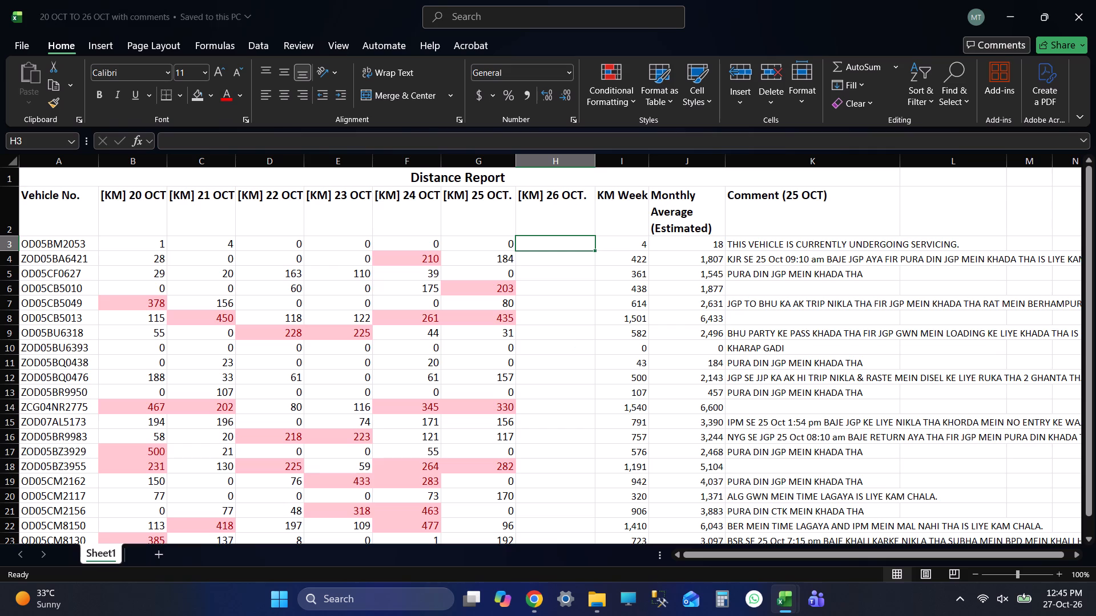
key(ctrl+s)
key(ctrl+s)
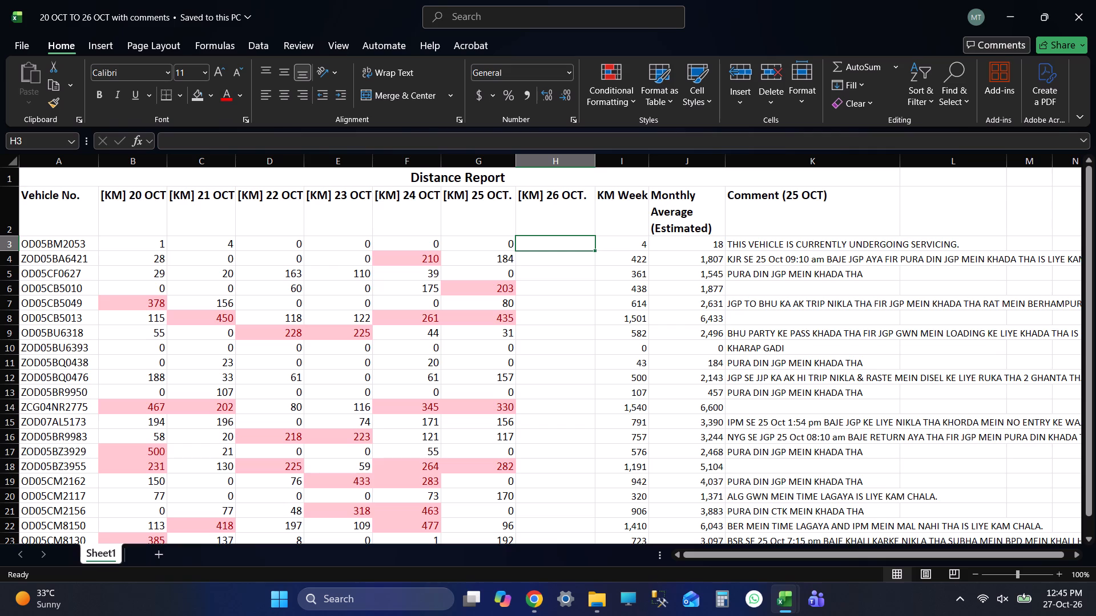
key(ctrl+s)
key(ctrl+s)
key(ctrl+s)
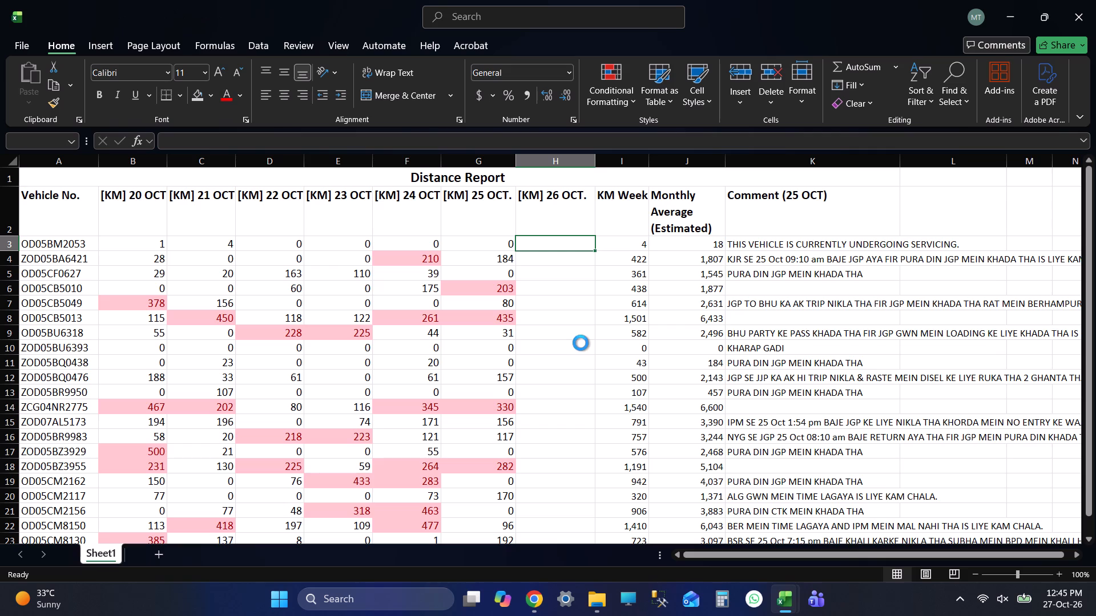
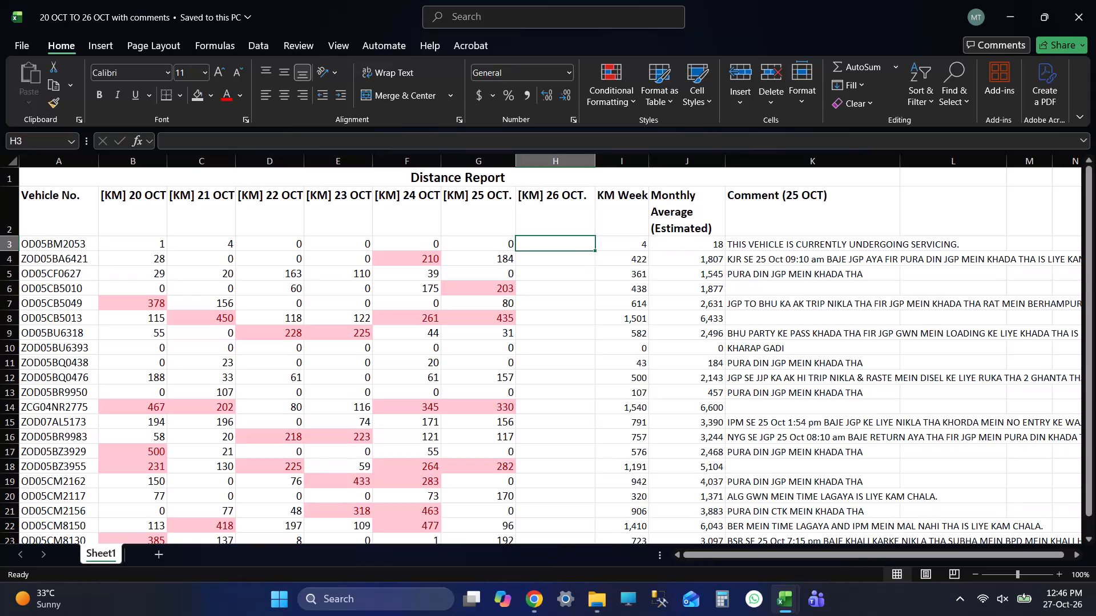
Save the distance report workbook for 20 OCT to 26 OCT.
key(ctrl+s)
key(ctrl+s)
key(ctrl+s)
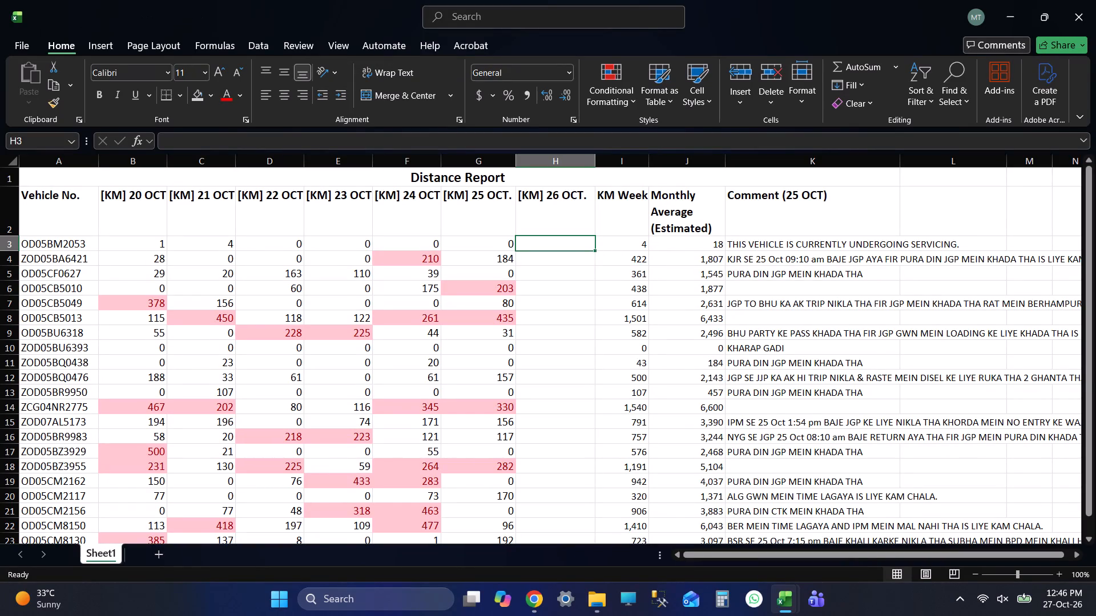
key(alt+Tab)
key(alt+Tab)
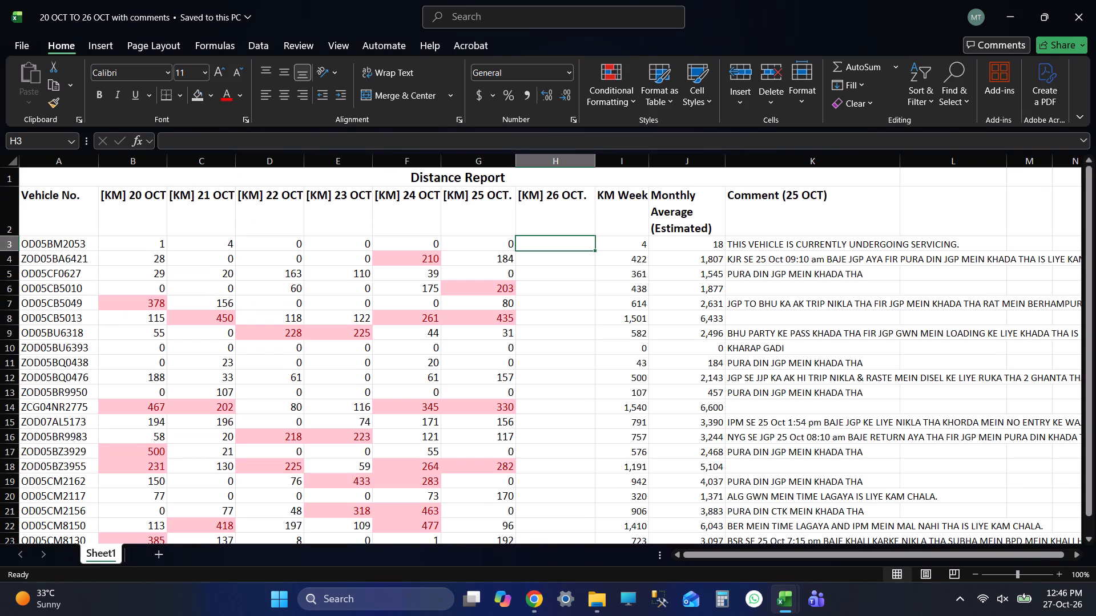
key(ctrl+s)
key(ctrl+s)
key(ctrl+s)
key(ctrl+s)
key(ctrl+s)
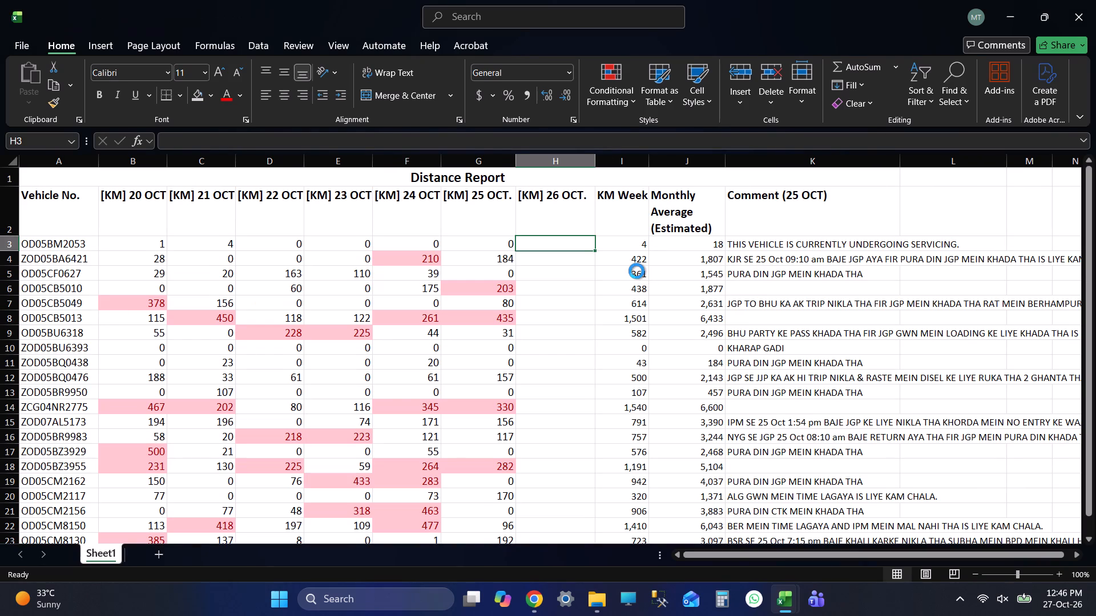
key(ctrl+s)
Switch to File Explorer and close the 20 OCT TO 26 OCT folder window.
key(alt+Tab)
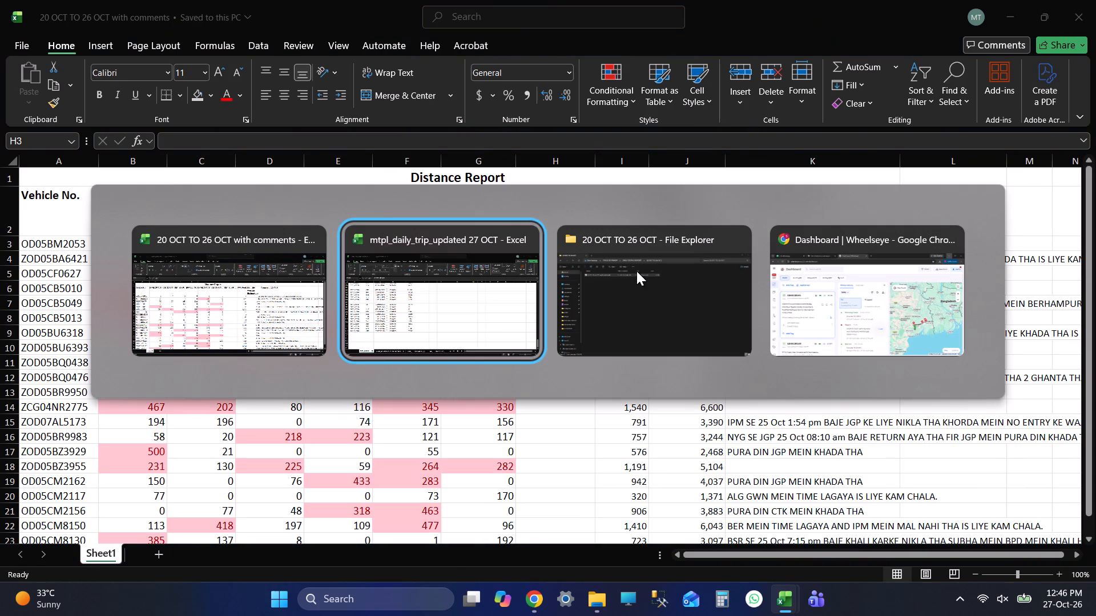
key(alt+Tab)
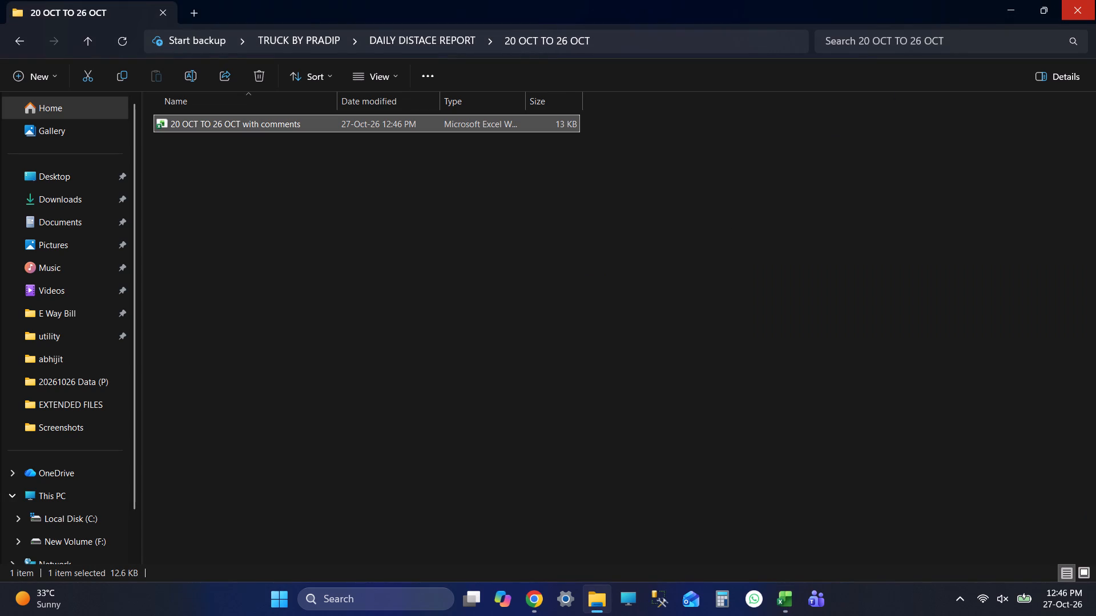
click(1095, 0)
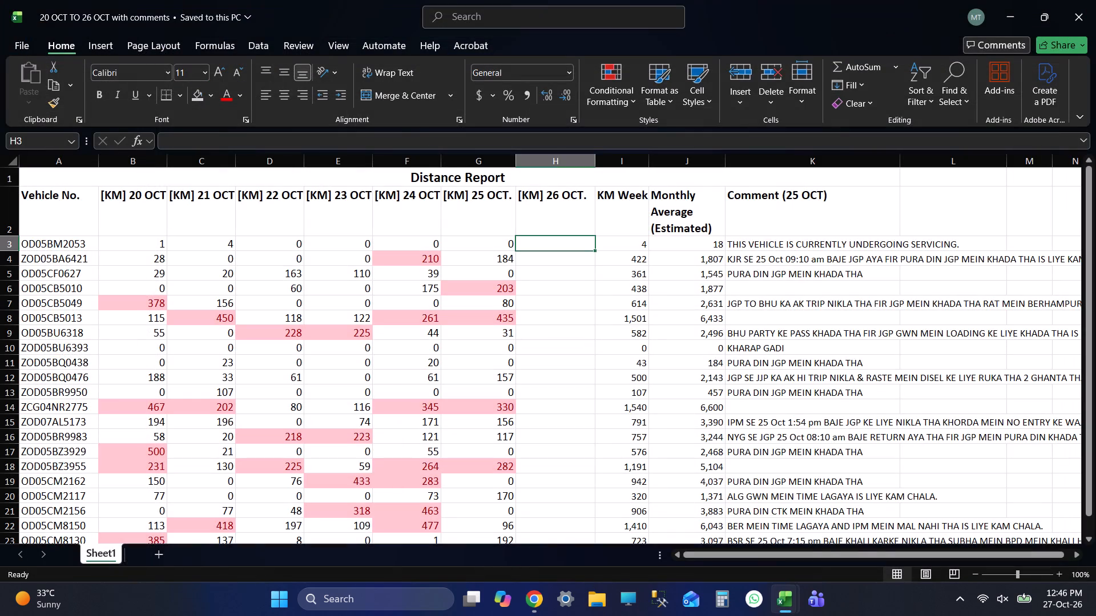
Save the distance report workbook again.
key(ctrl+s)
key(ctrl+s)
Switch to the Wheelseye dashboard in Chrome and open its Reports page.
key(alt+Tab)
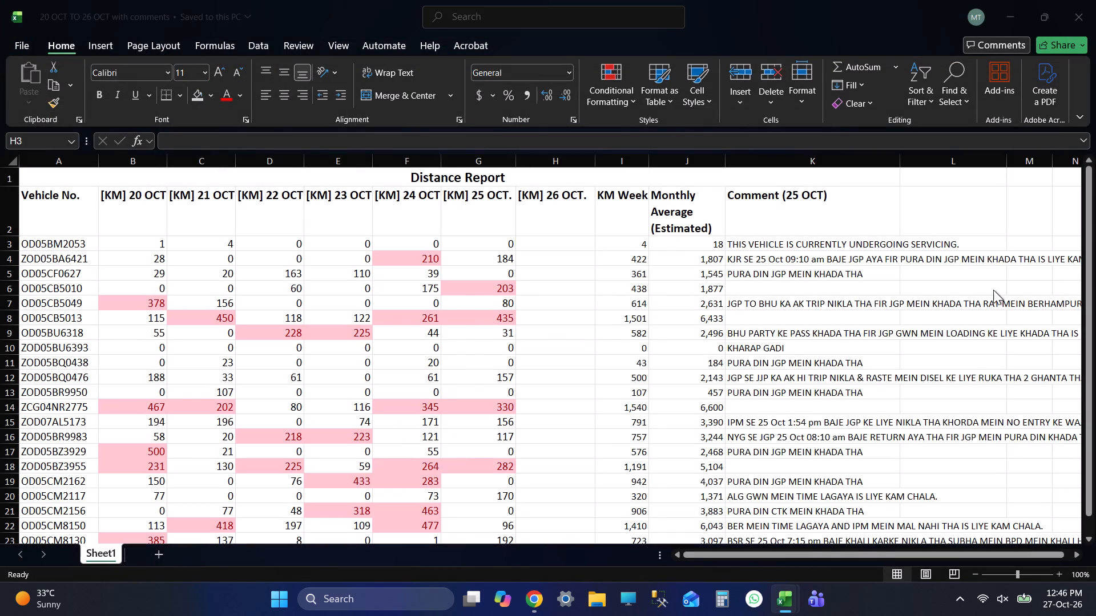
key(alt+Tab)
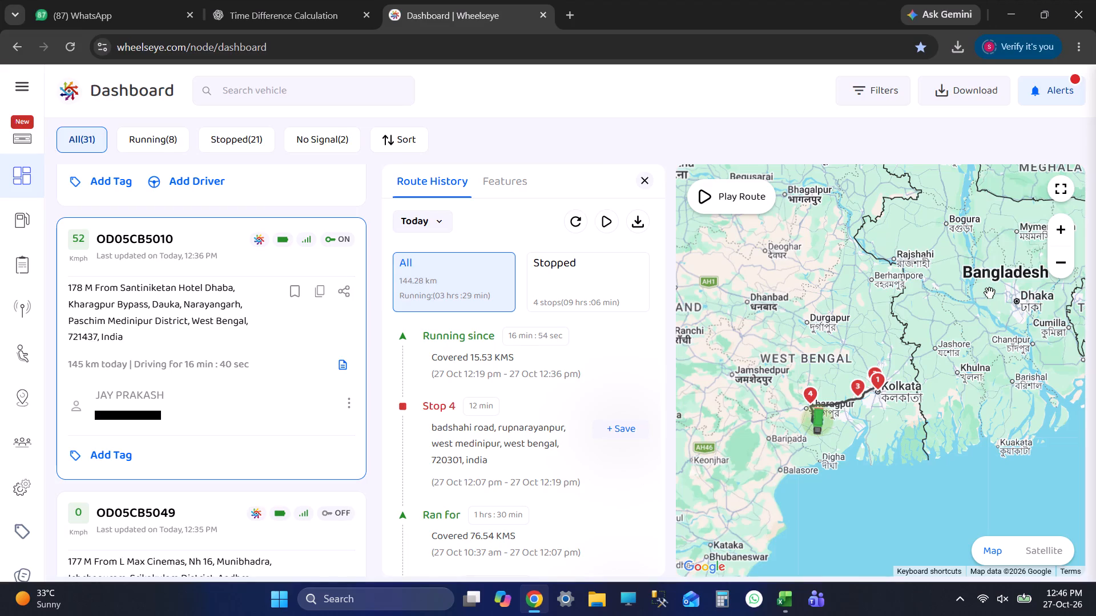
key(alt+Tab)
key(alt+Tab)
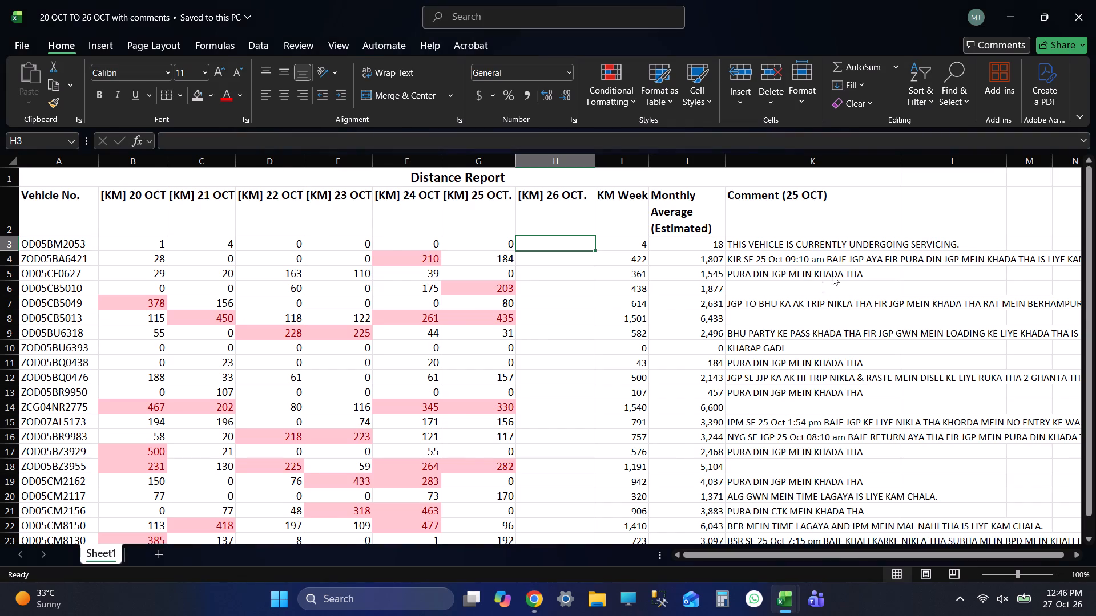
click(18, 209)
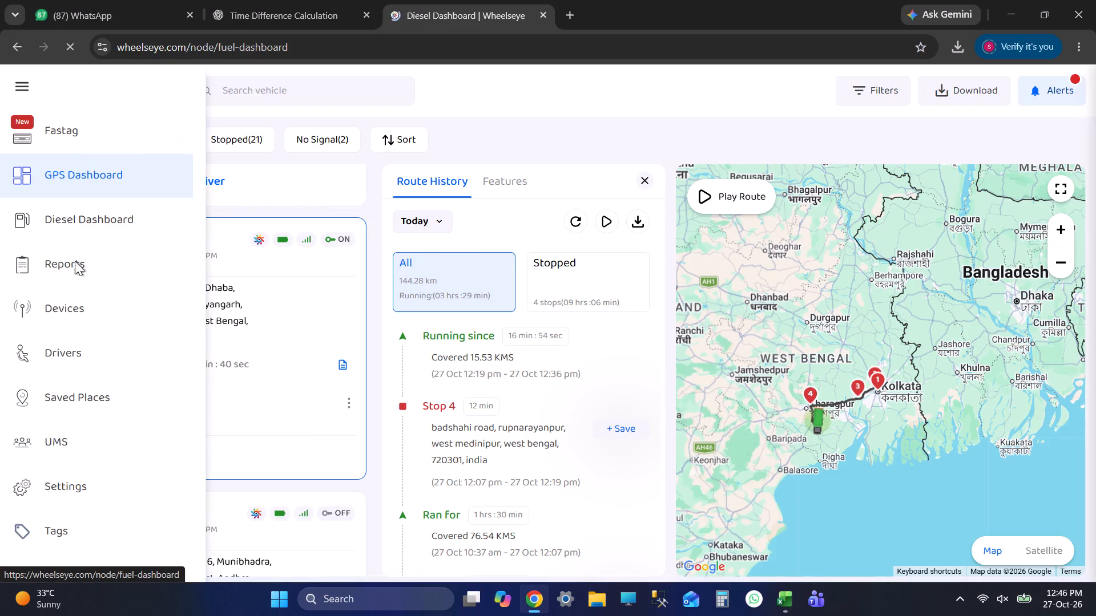
click(68, 268)
click(32, 271)
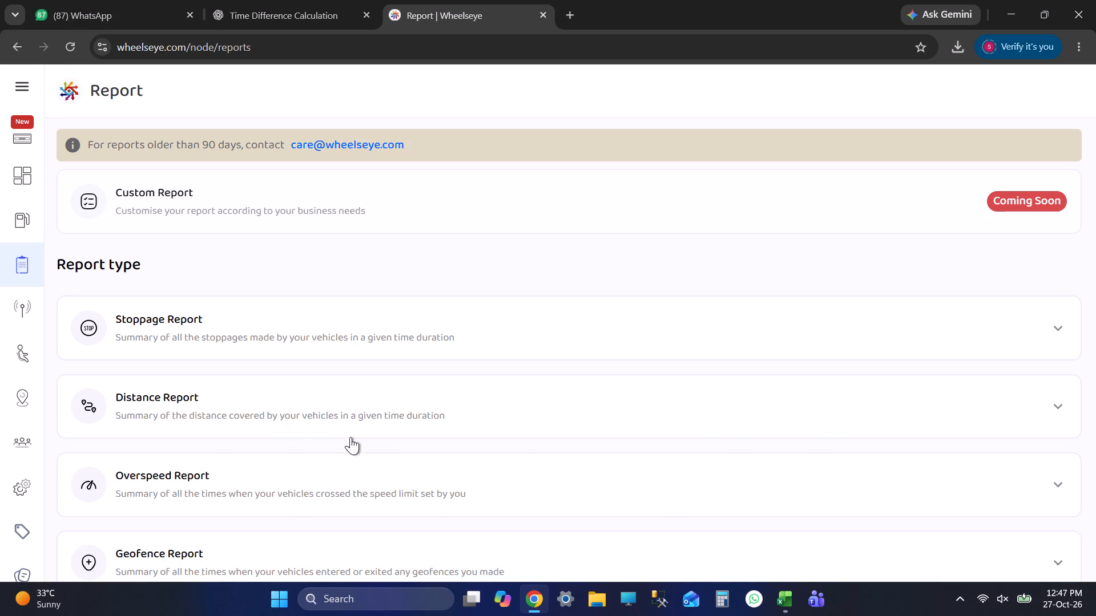
Save the distance report workbook in Excel and return to the Wheelseye Report page in Chrome.
key(alt+Tab)
key(ctrl+s)
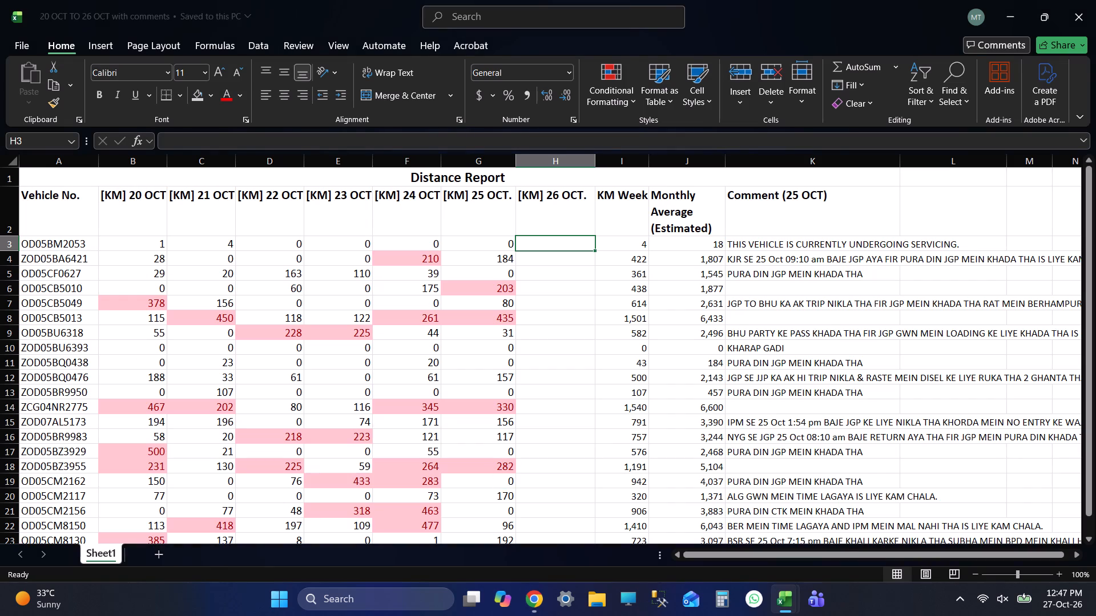
key(ctrl+s)
key(ctrl+s)
key(ctrl+s)
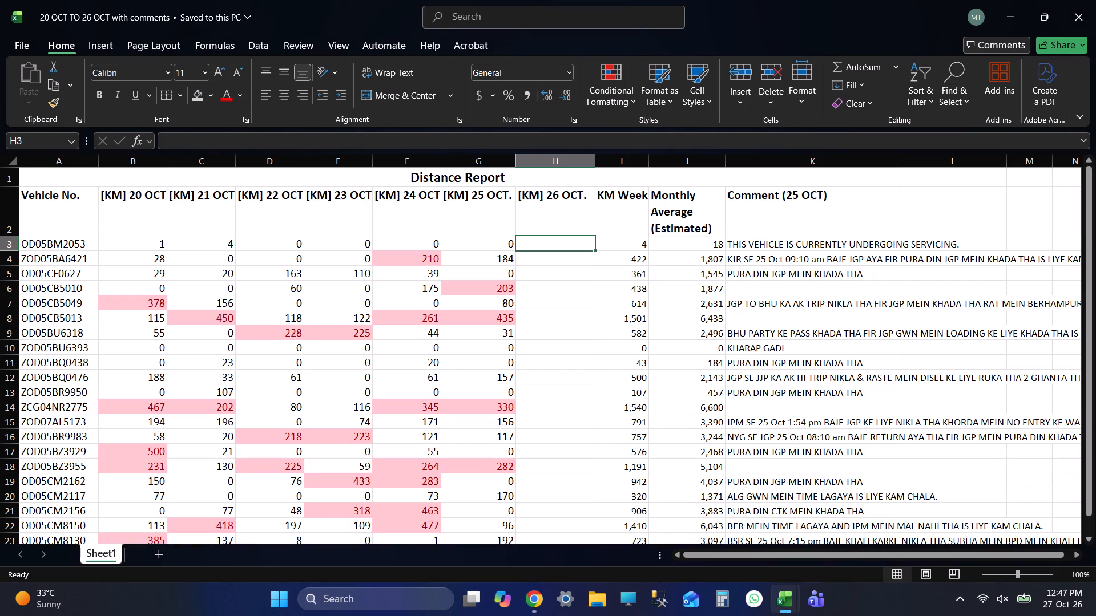
key(ctrl+s)
key(ctrl+s)
key(ctrl+s)
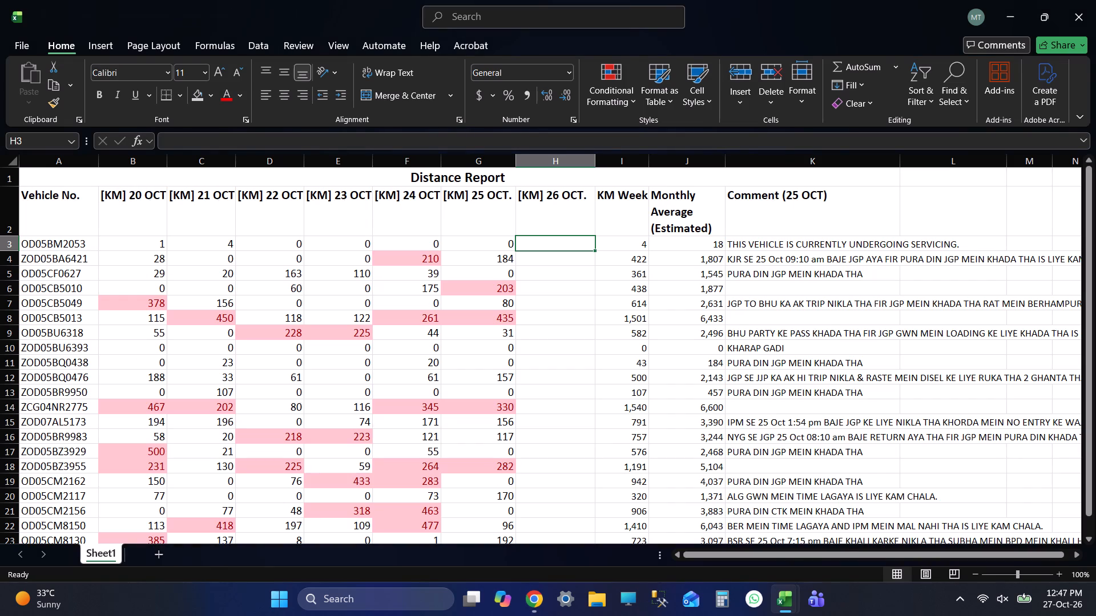
key(ctrl+s)
key(ctrl+s)
key(ctrl+s)
key(ctrl+s)
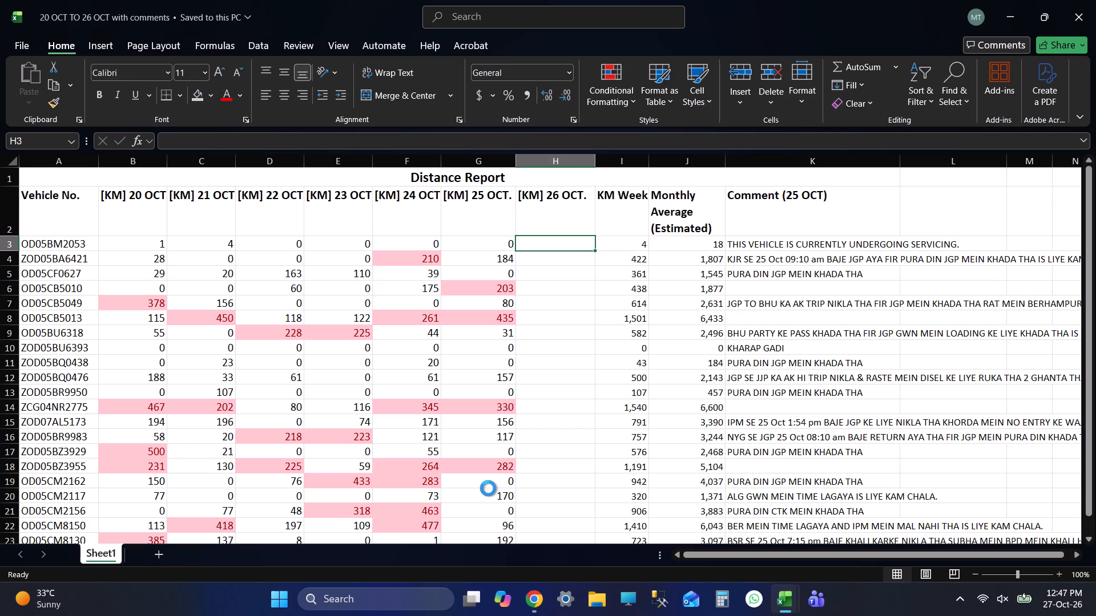
key(ctrl+s)
key(ctrl+s)
key(ctrl+s)
key(ctrl+s)
key(ctrl+s)
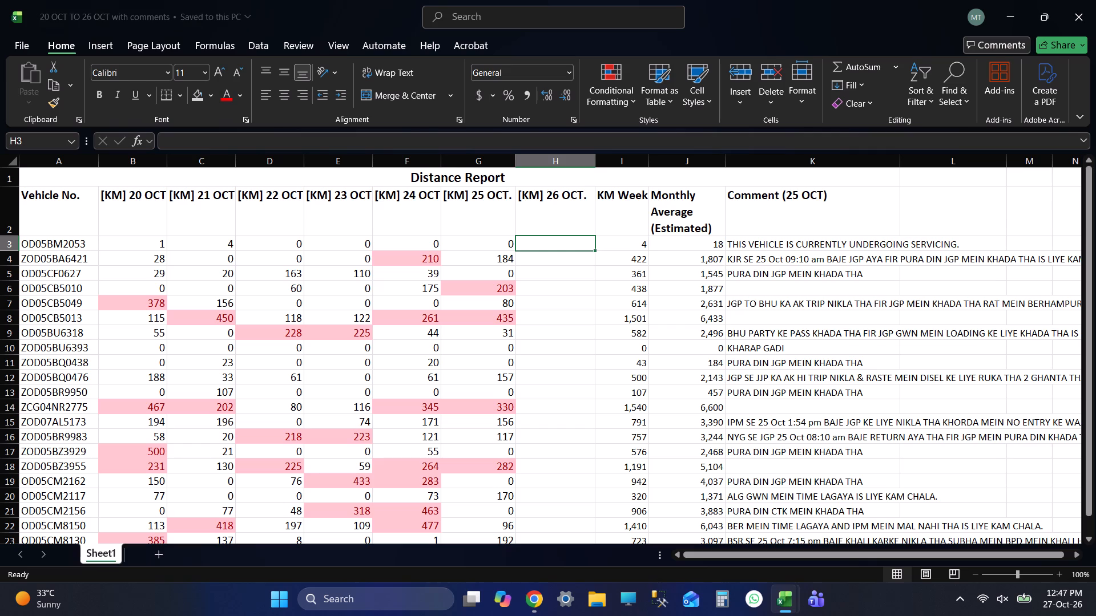
key(ctrl+s)
key(ctrl+s)
key(alt+Tab)
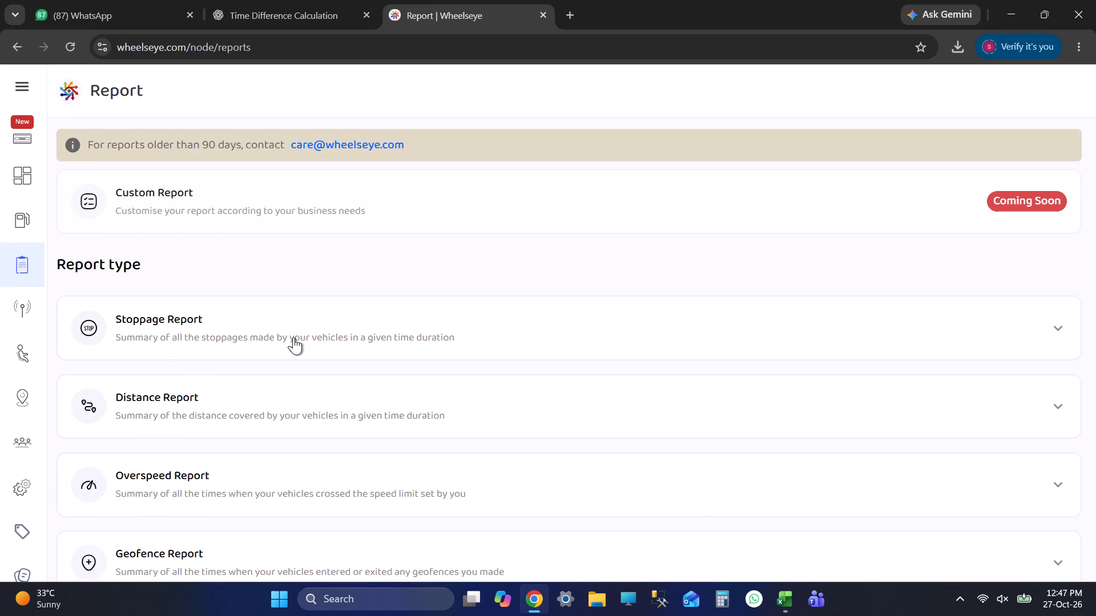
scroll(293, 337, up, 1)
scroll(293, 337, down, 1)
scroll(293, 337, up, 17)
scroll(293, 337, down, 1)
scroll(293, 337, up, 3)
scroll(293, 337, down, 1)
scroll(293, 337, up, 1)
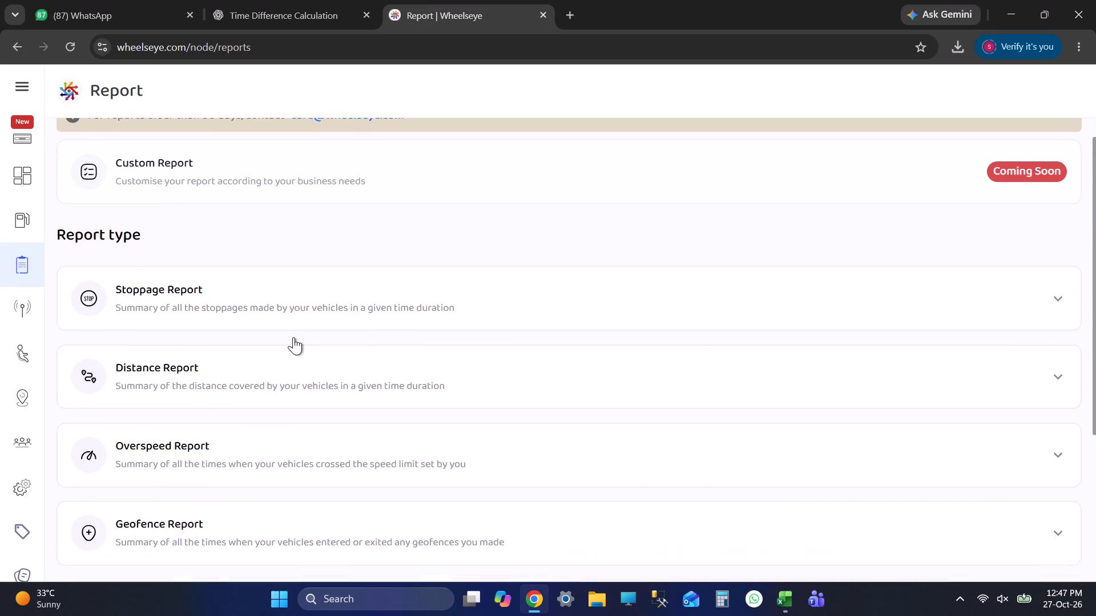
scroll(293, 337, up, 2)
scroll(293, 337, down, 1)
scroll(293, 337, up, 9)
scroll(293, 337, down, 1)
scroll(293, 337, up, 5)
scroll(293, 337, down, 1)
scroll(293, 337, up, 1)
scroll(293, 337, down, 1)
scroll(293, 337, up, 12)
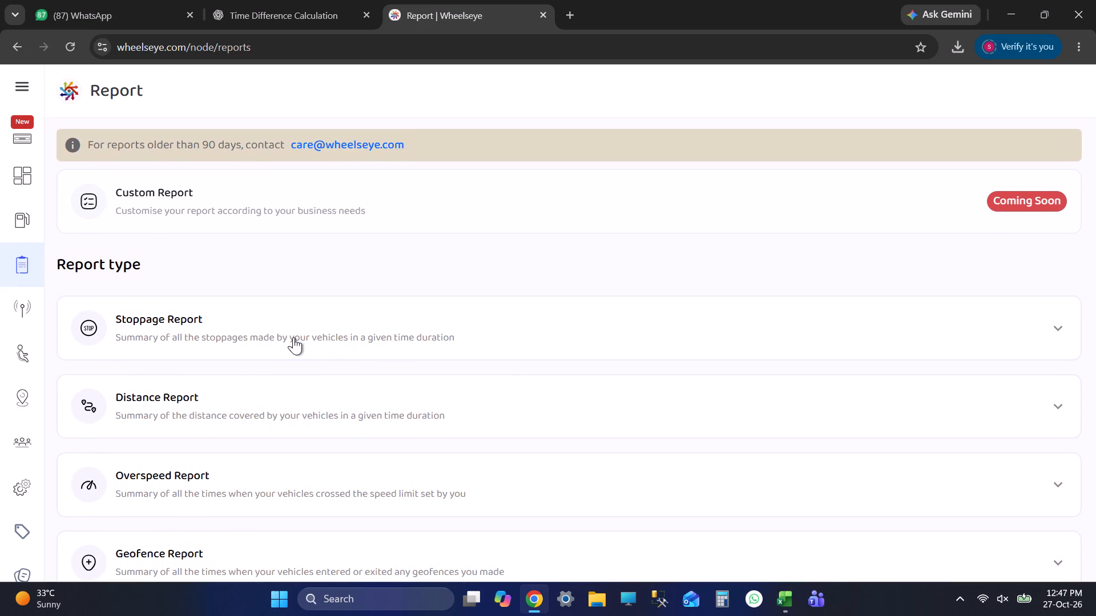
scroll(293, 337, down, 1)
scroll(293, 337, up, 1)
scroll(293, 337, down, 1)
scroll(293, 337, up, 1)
Expand the Distance Report form and add all 31 vehicles to it.
click(246, 410)
scroll(468, 431, down, 3)
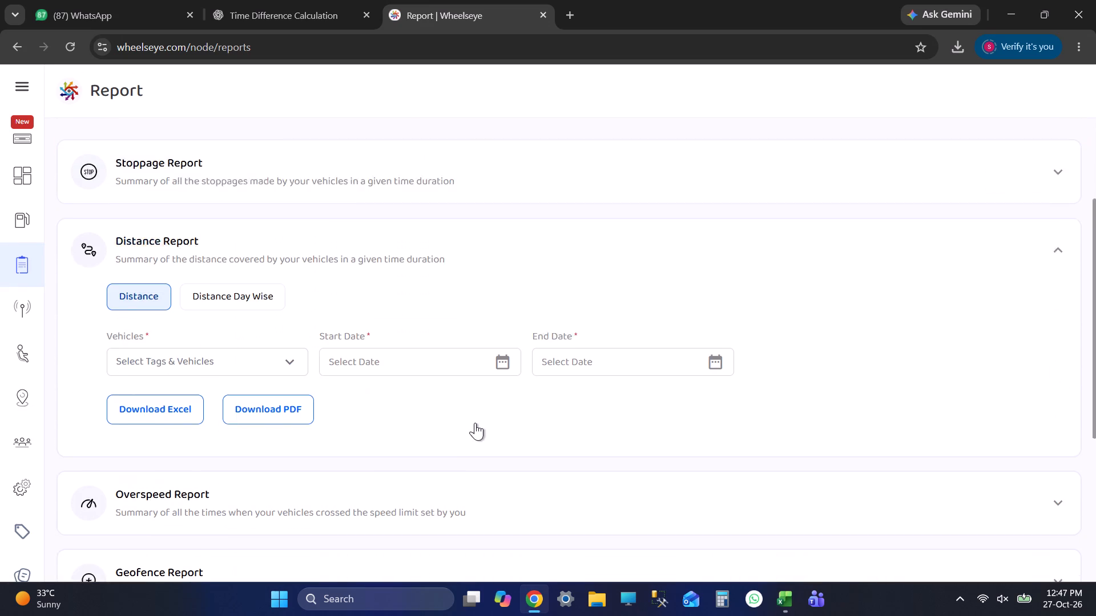
click(259, 290)
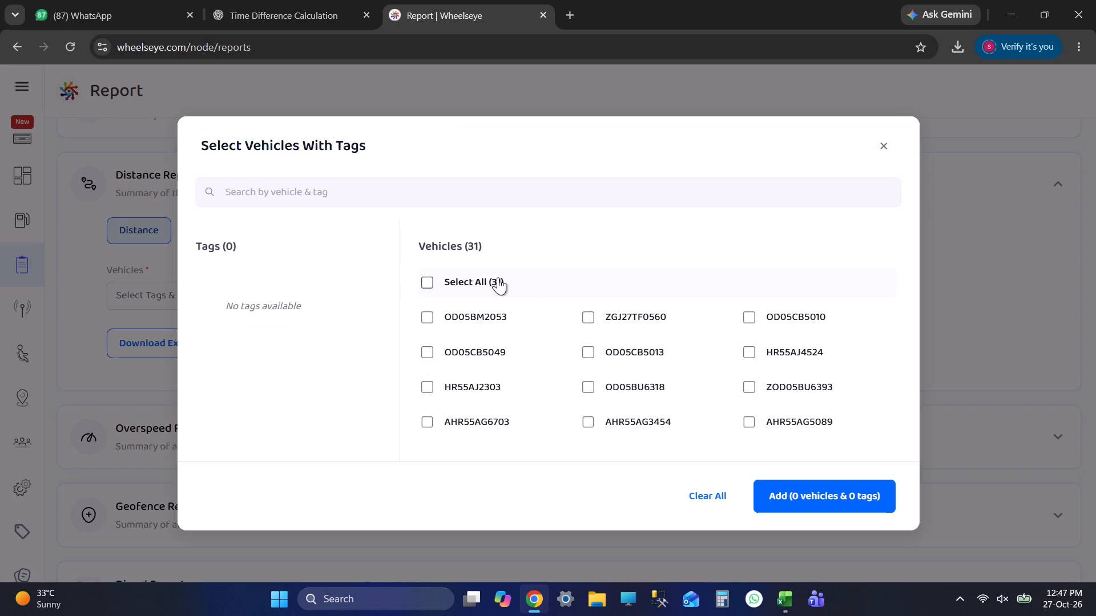
click(498, 277)
click(801, 492)
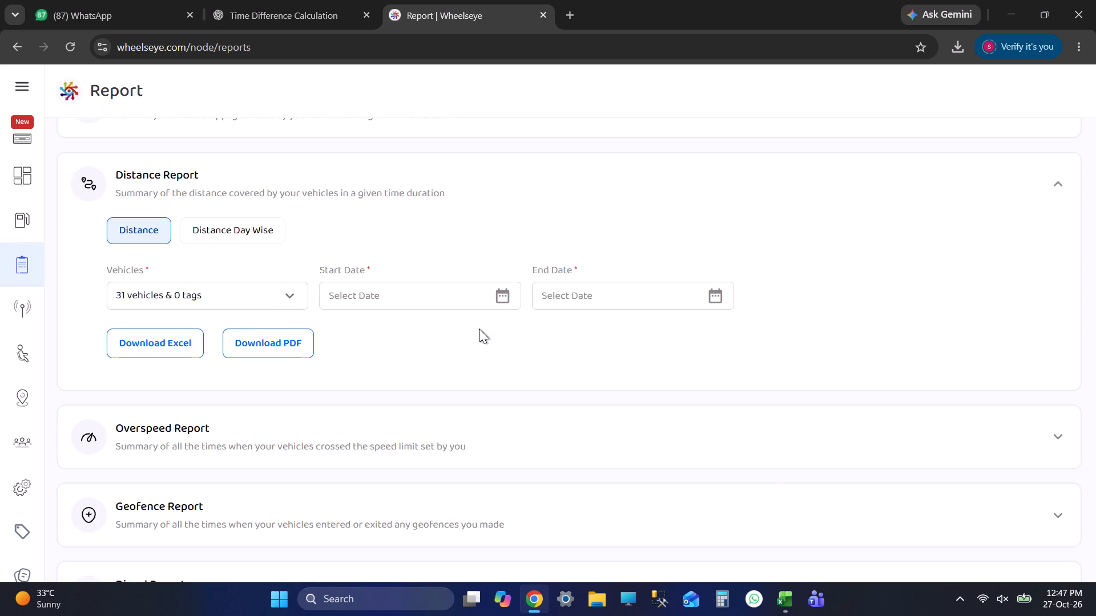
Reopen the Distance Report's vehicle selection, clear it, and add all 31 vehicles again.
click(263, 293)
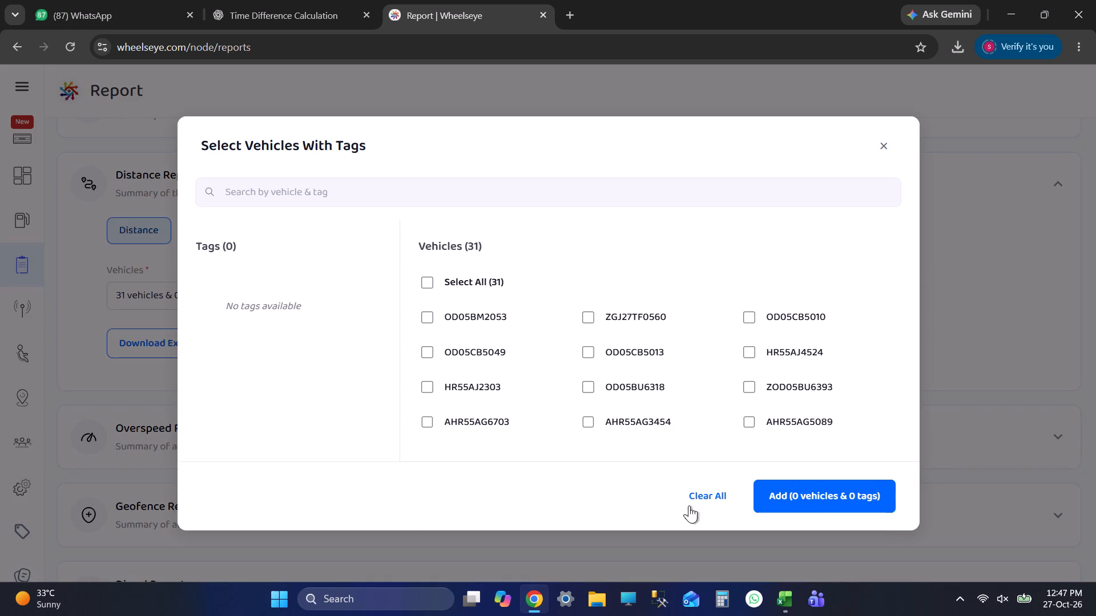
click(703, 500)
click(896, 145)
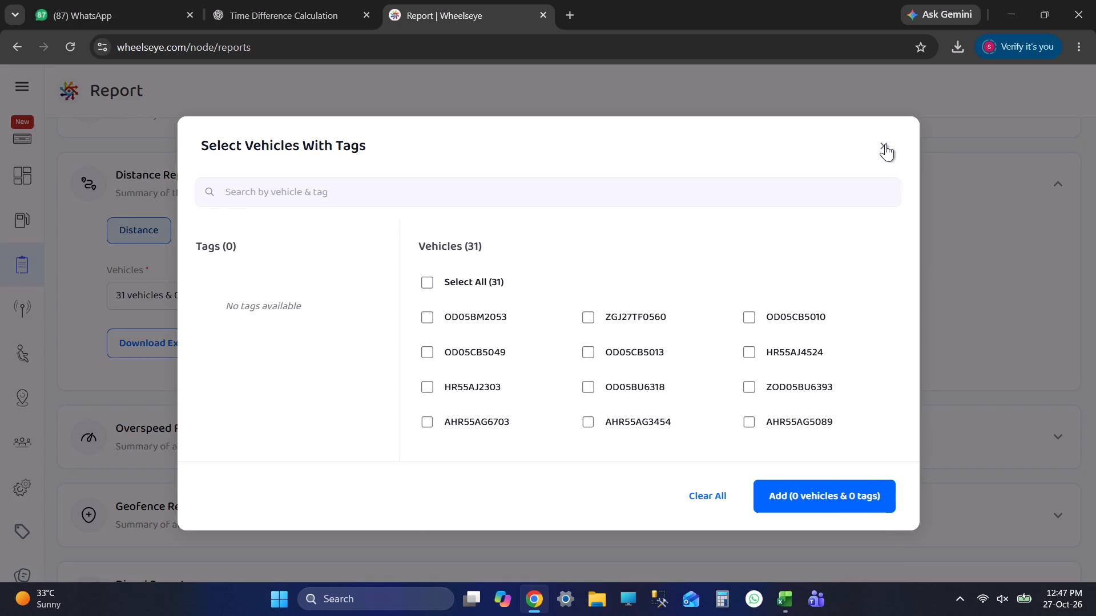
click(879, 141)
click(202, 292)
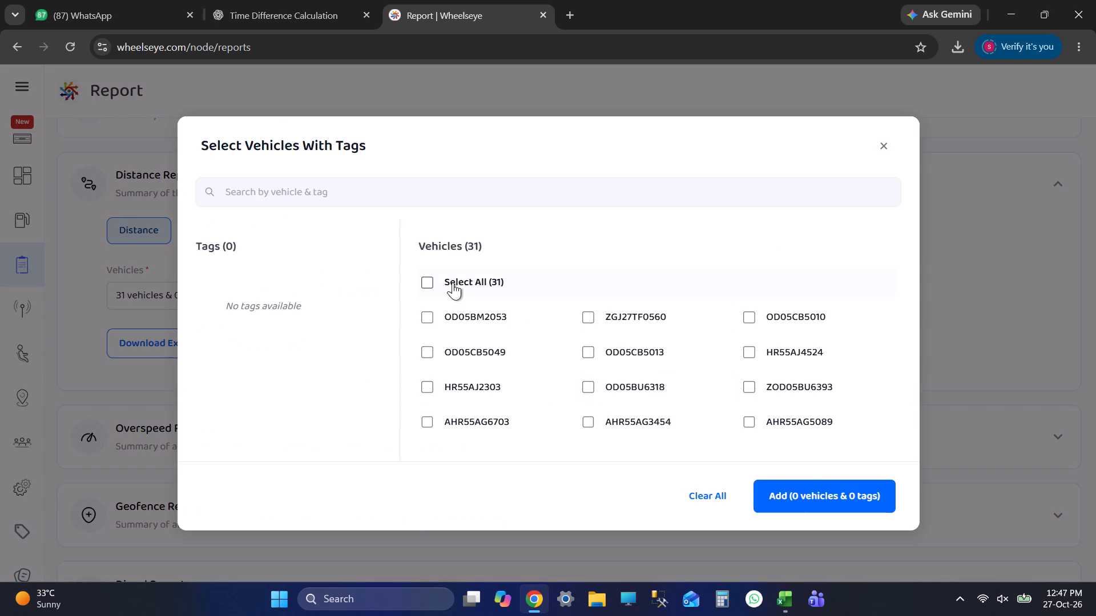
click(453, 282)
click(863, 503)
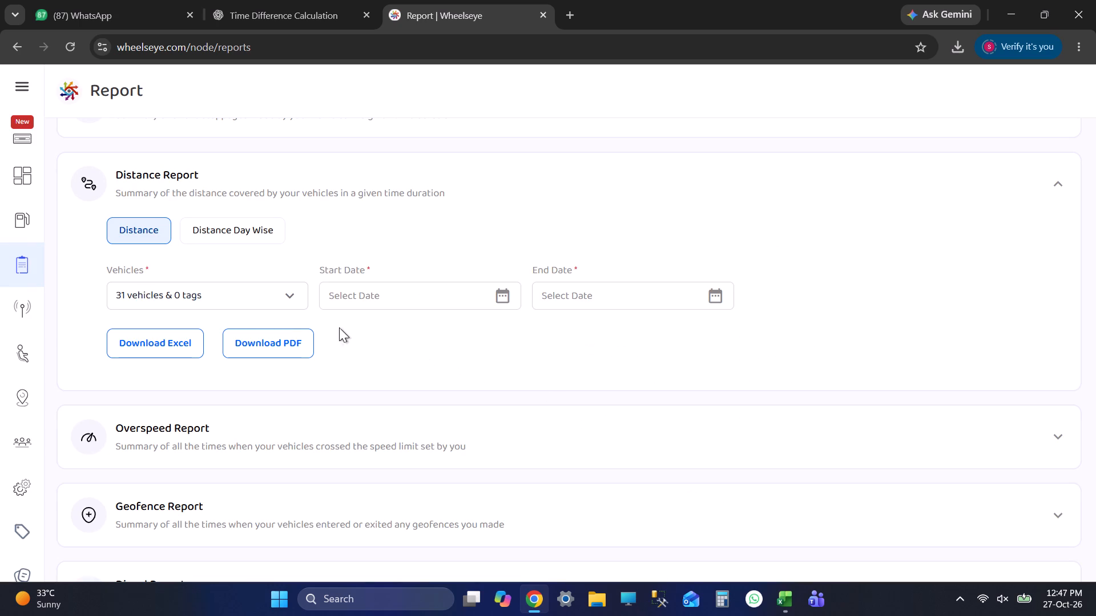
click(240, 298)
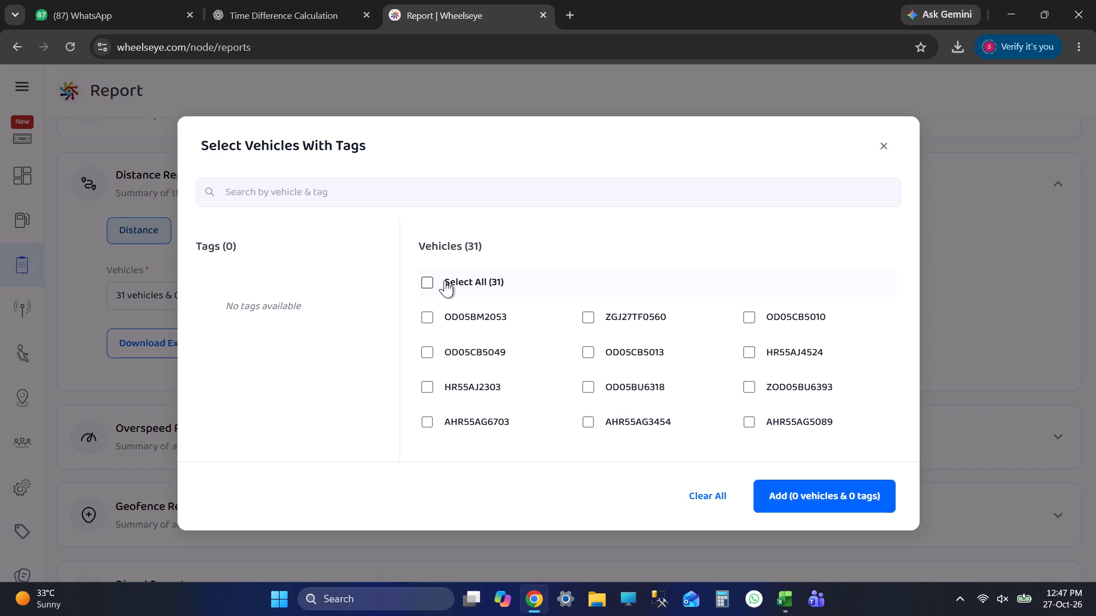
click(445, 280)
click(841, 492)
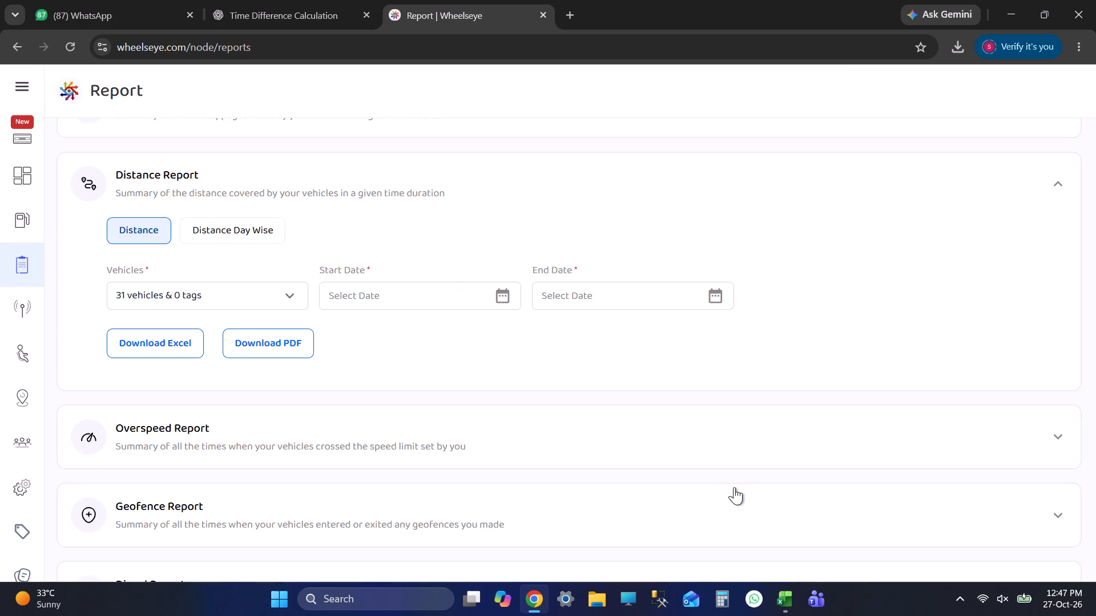
Set the Distance Report's start date to 26 Oct 2026, 00:00.
click(429, 292)
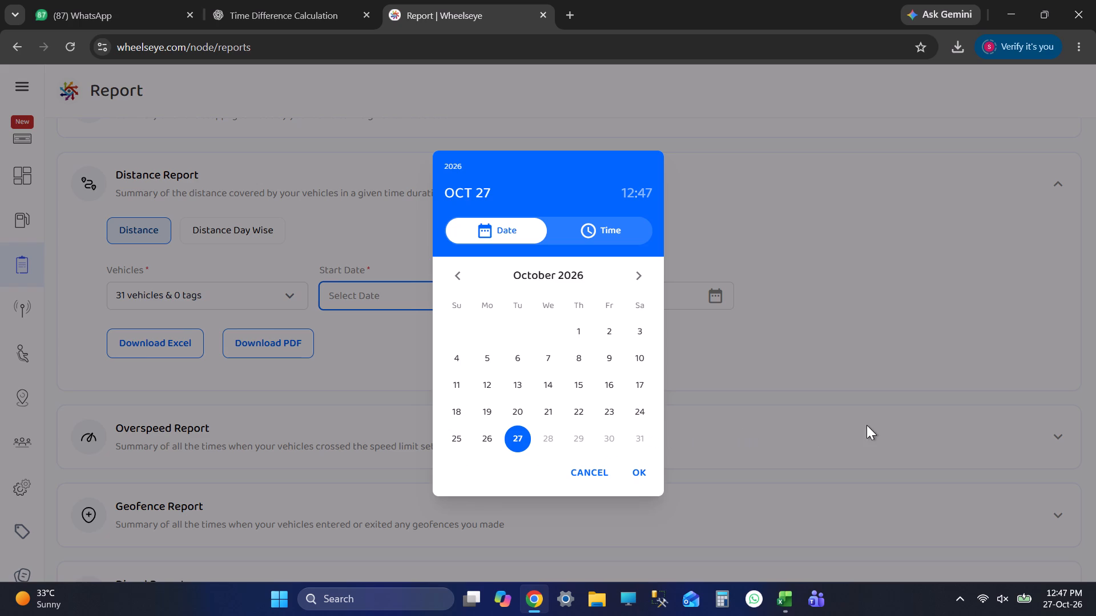
click(490, 434)
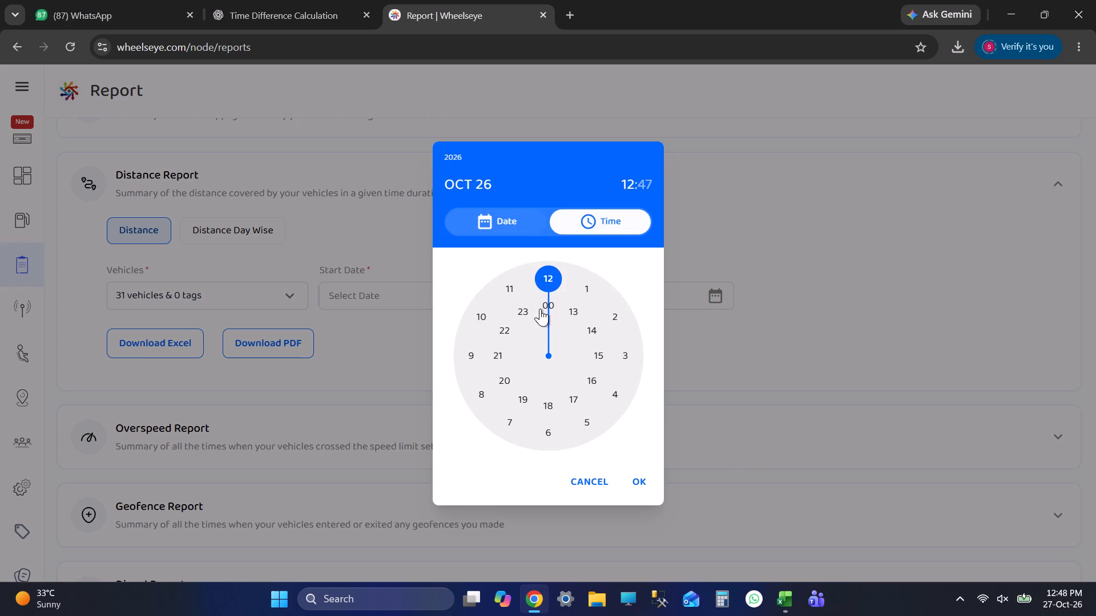
click(549, 302)
click(547, 282)
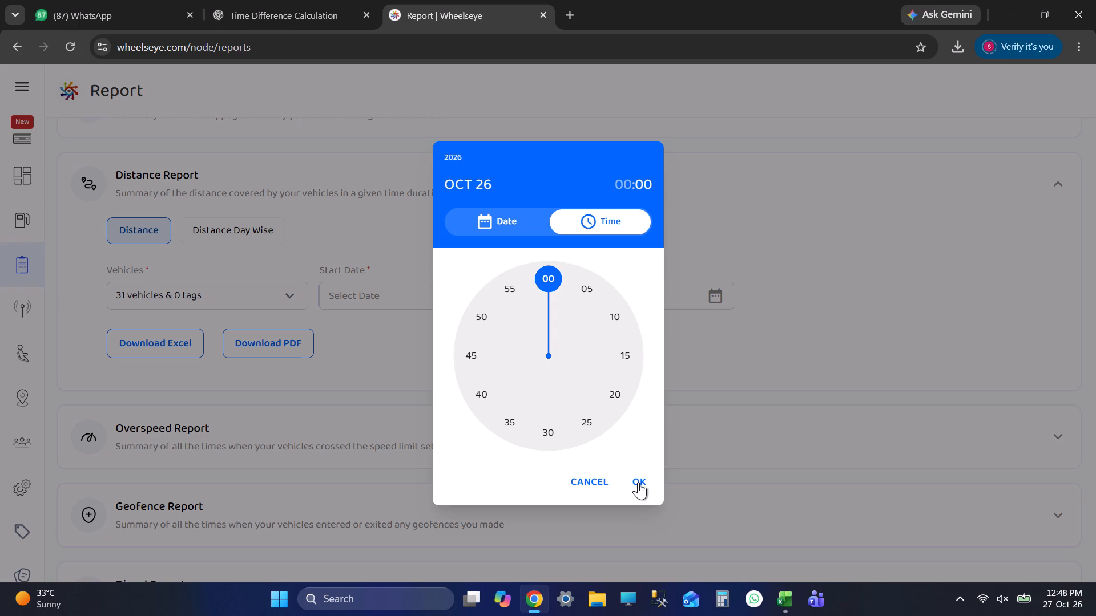
click(638, 482)
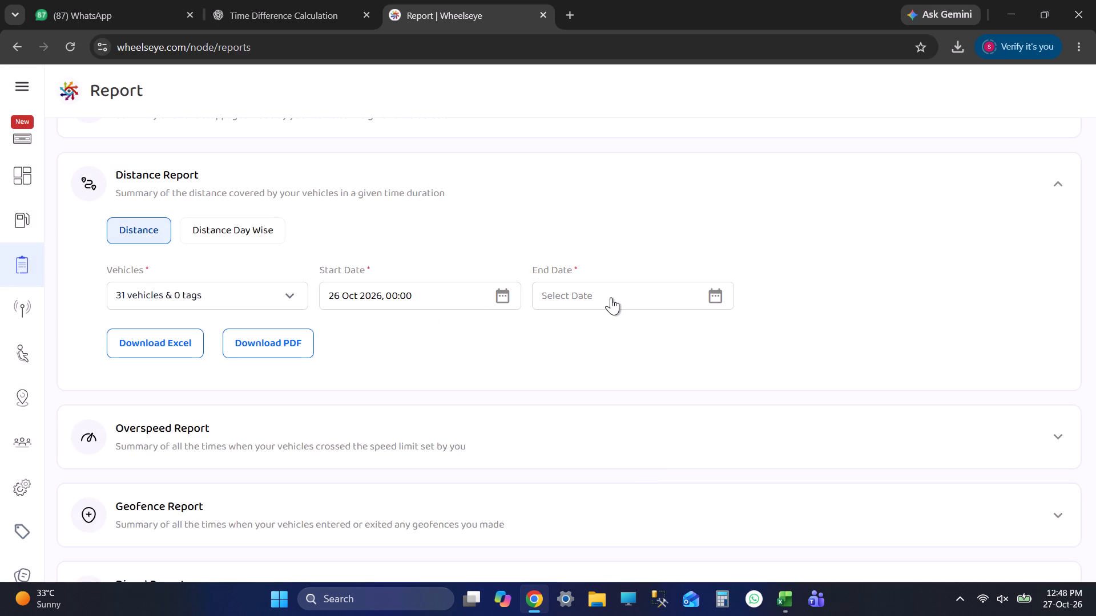
Set the Distance Report's end date to 26 Oct 2026, 23:59.
click(611, 297)
click(495, 437)
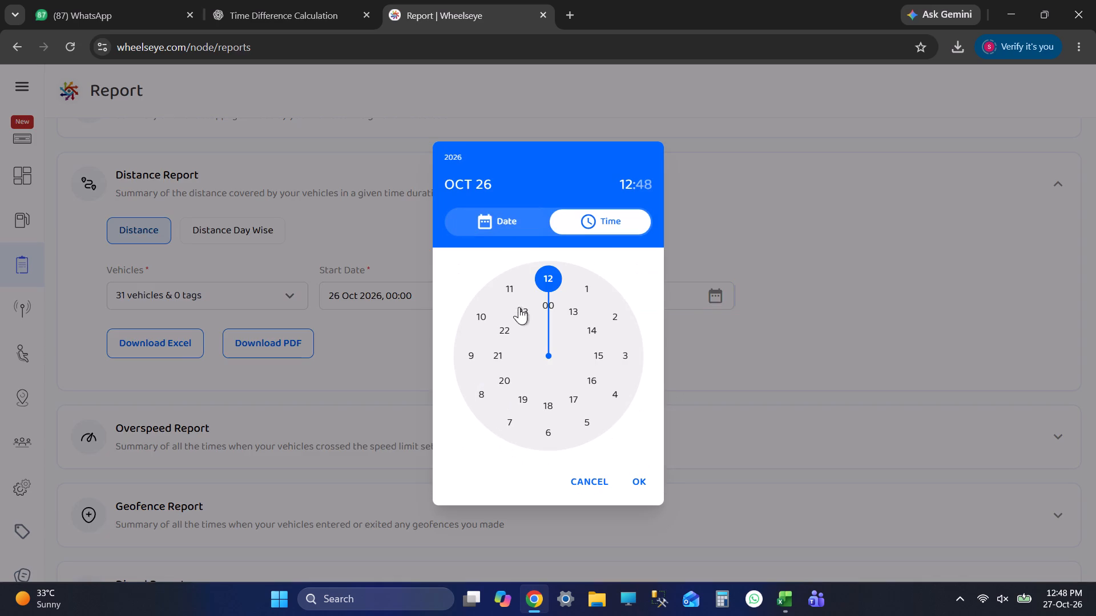
click(527, 310)
click(539, 278)
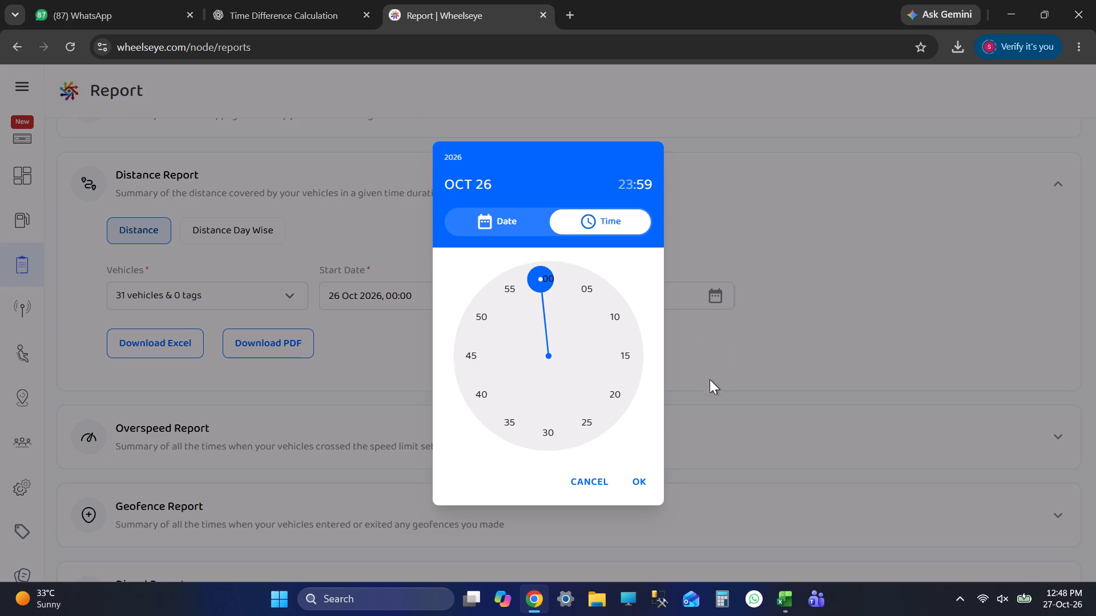
click(630, 479)
click(862, 308)
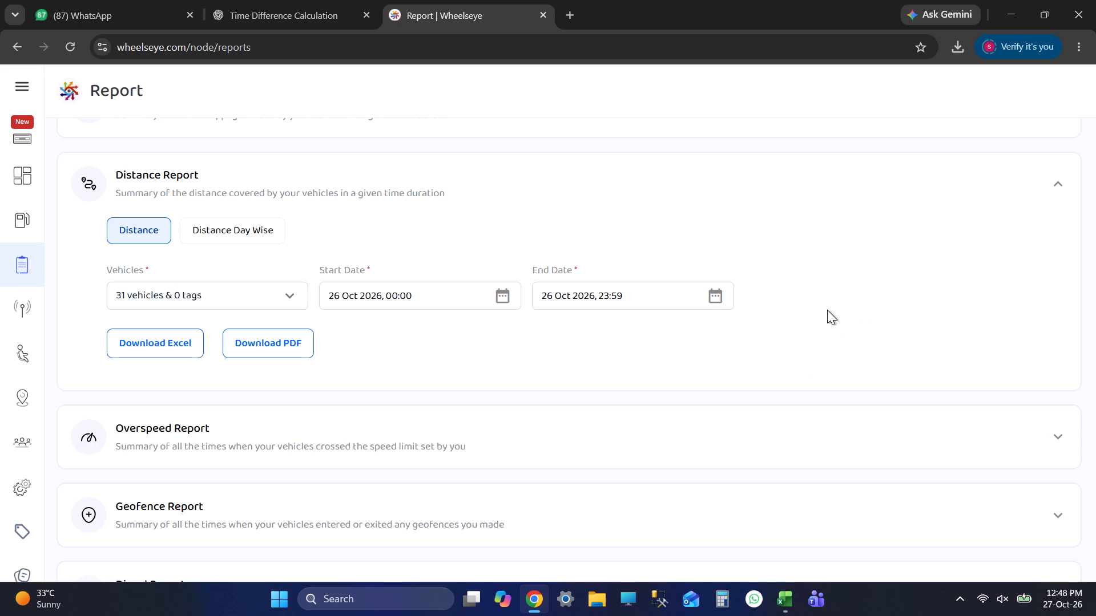
Download the 26 Oct Distance Report for all vehicles as an Excel file and show it in its folder.
click(126, 331)
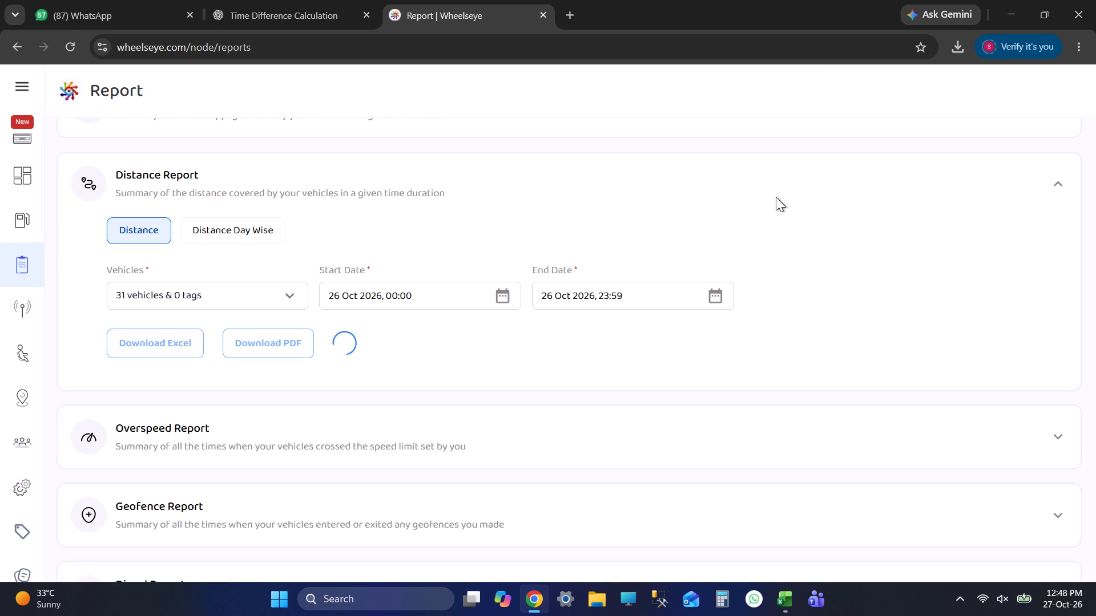
click(960, 54)
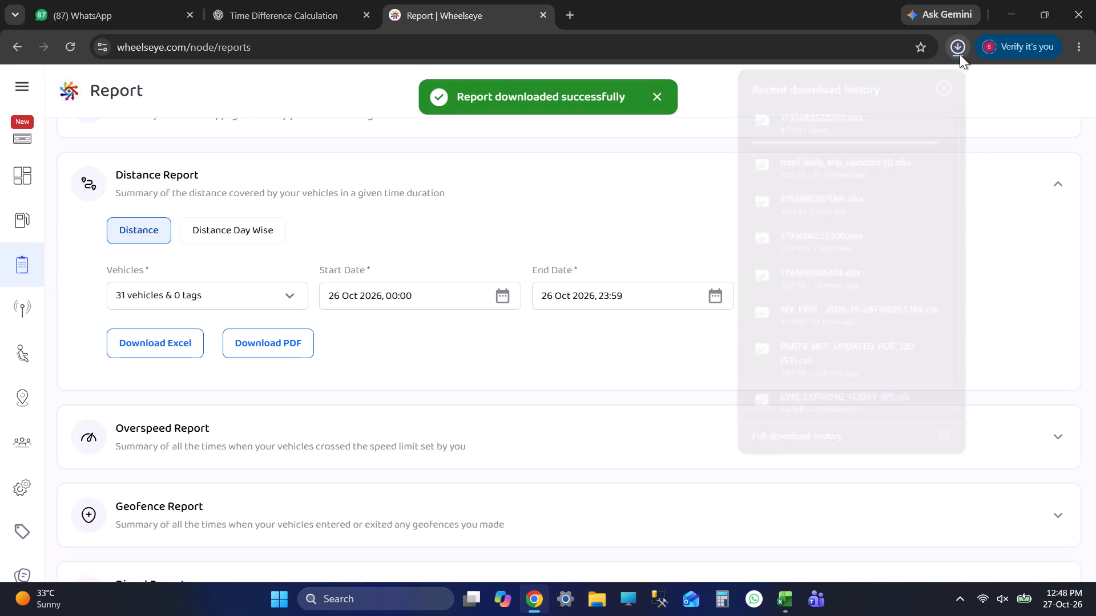
click(906, 116)
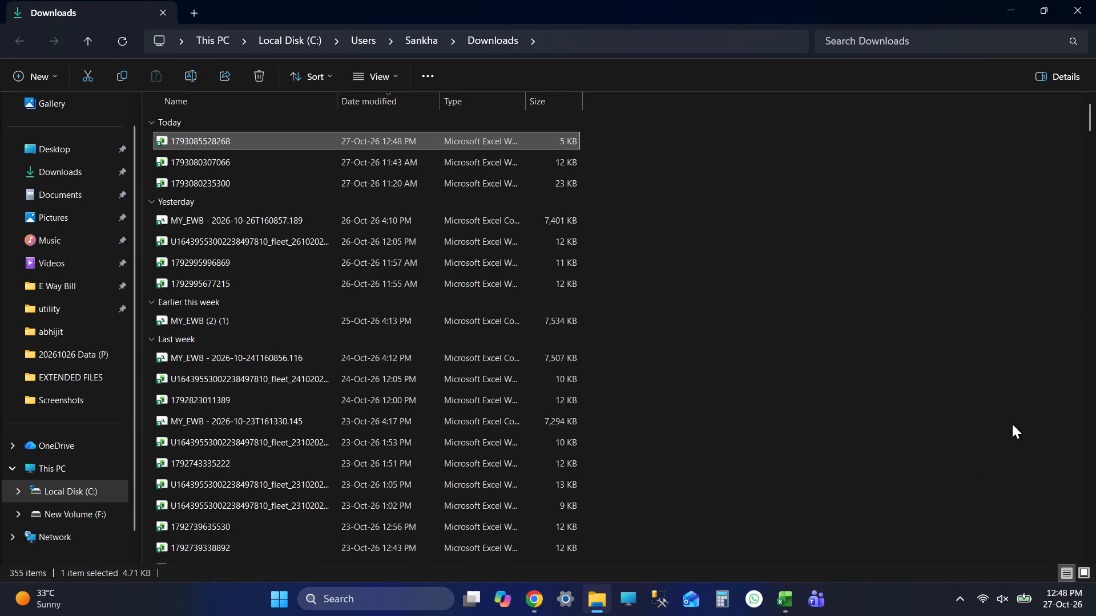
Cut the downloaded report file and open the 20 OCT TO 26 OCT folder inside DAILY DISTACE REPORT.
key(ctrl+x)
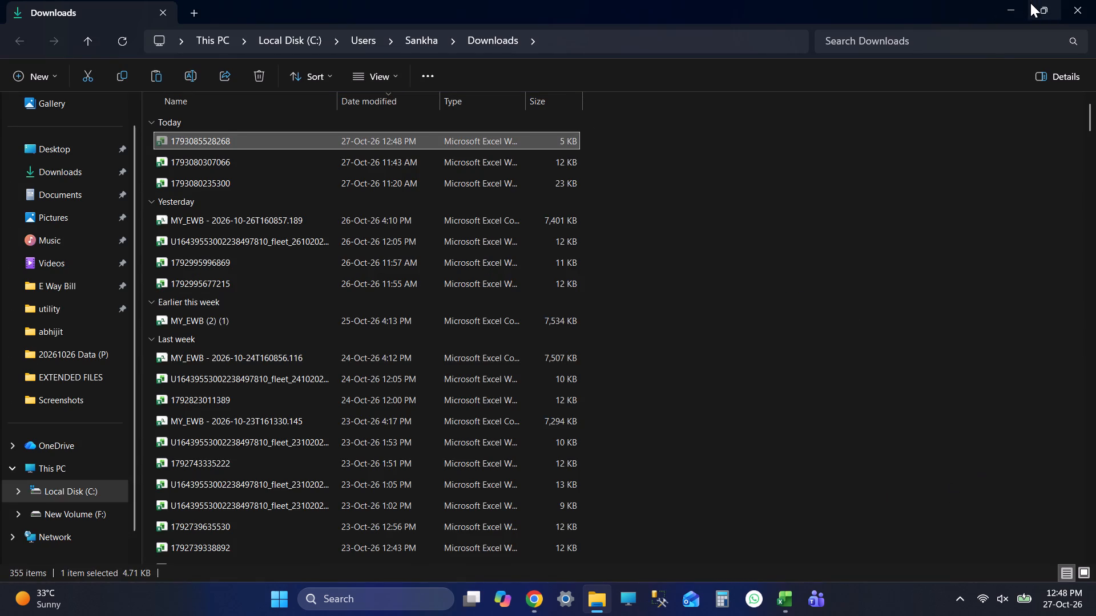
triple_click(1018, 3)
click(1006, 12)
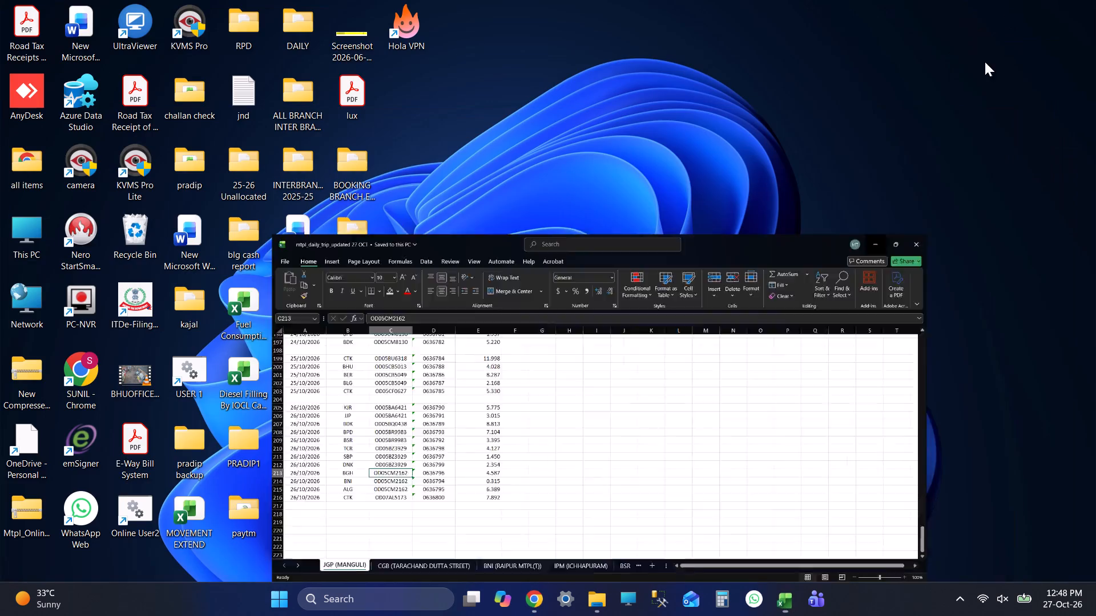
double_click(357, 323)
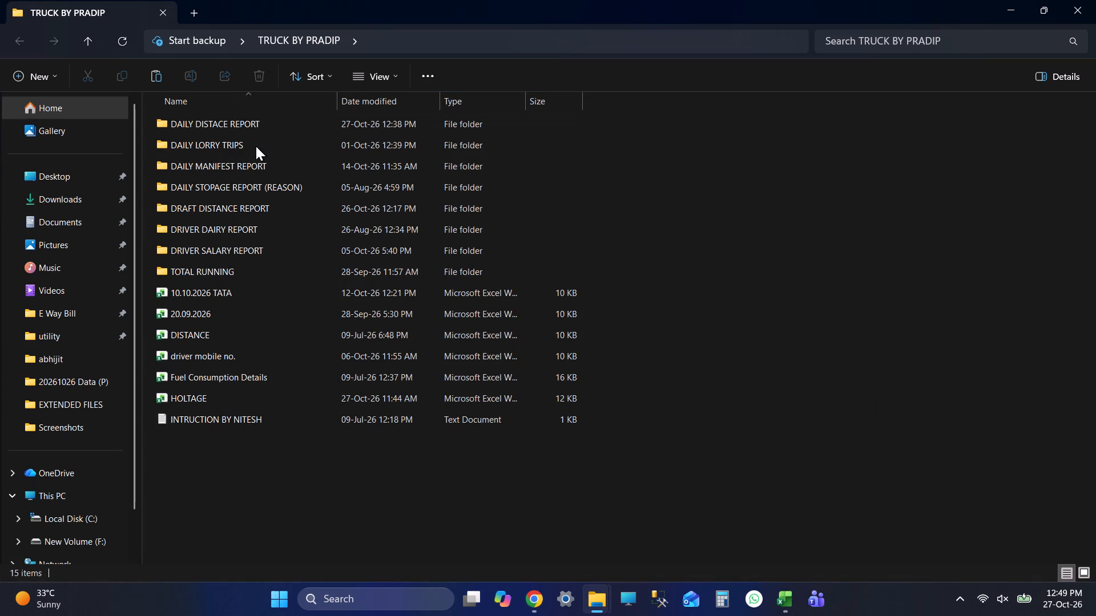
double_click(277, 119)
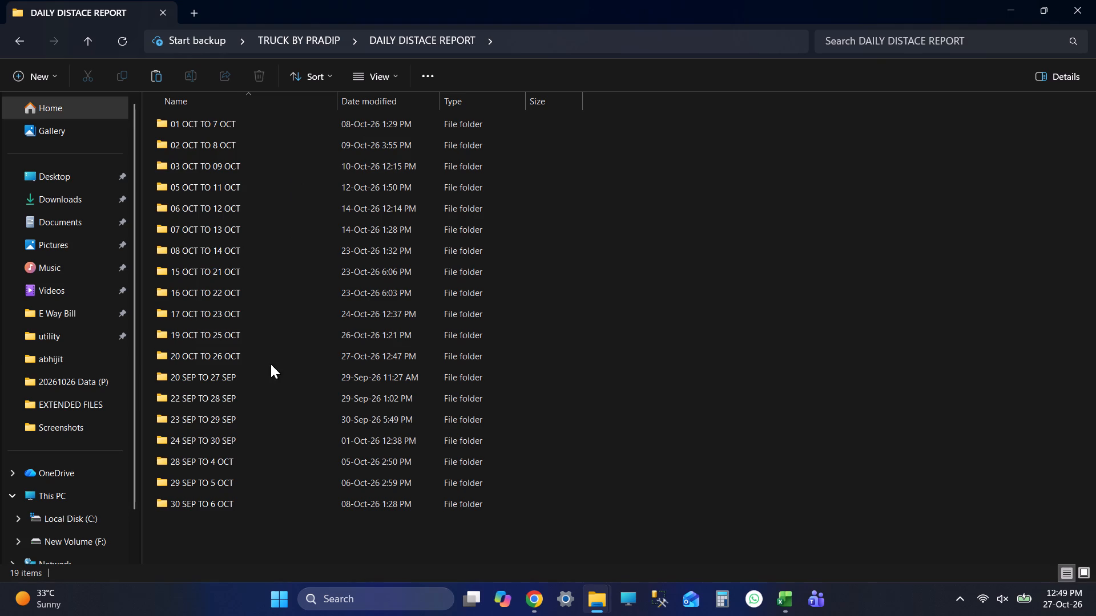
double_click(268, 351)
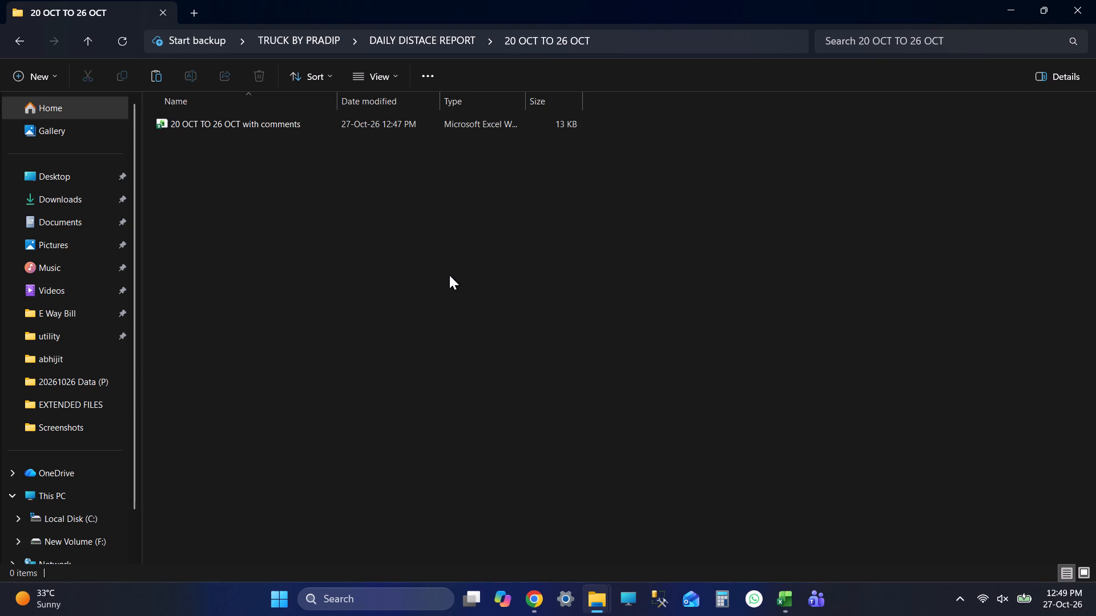
key(alt+Tab)
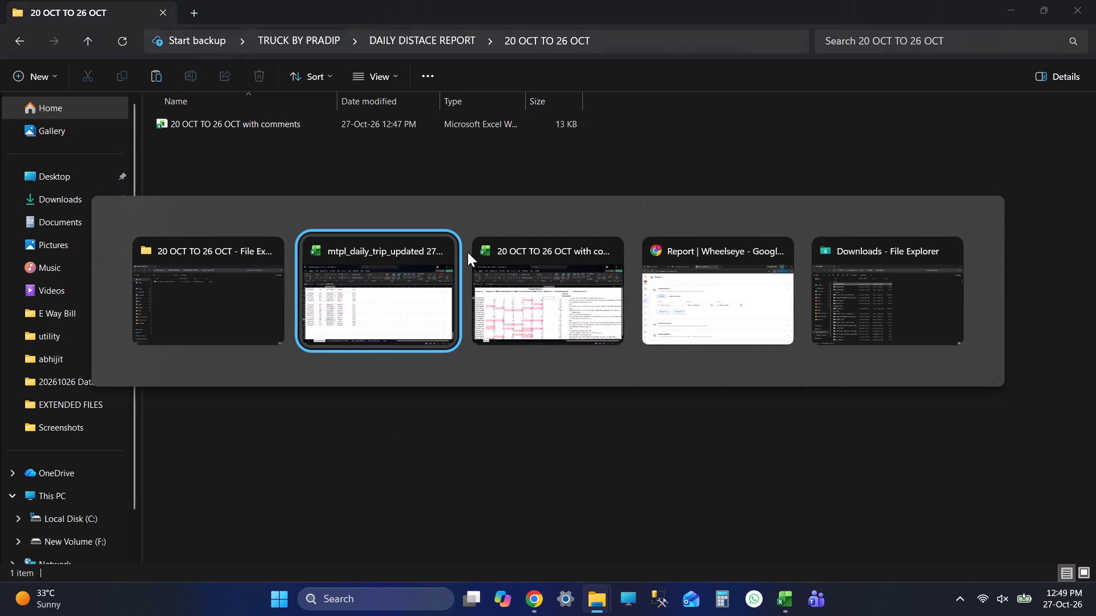
key(alt+Tab)
key(alt+Tab)
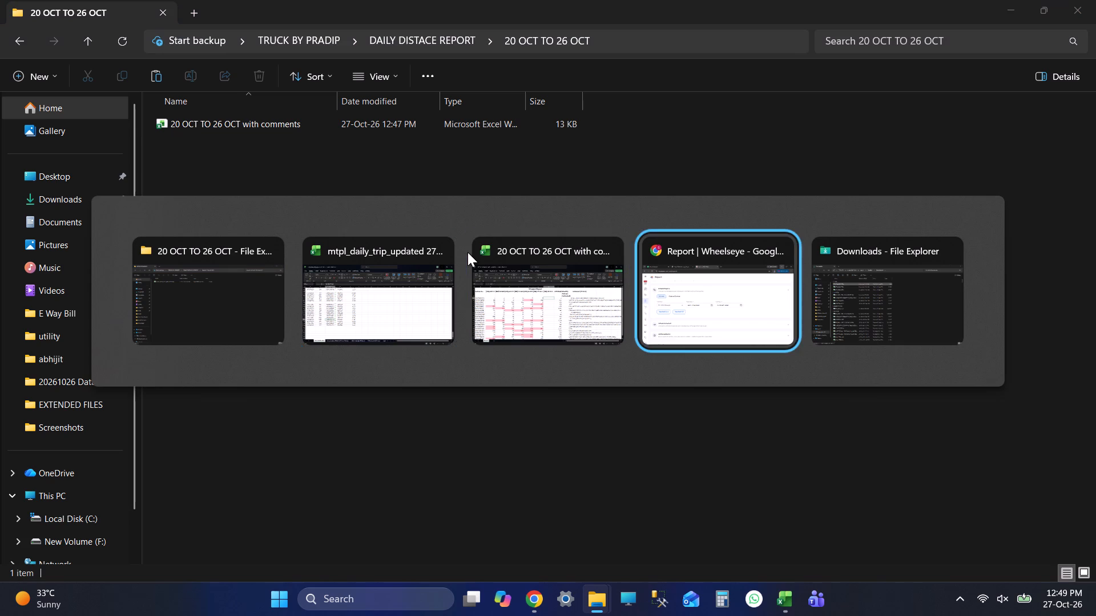
key(alt+Tab)
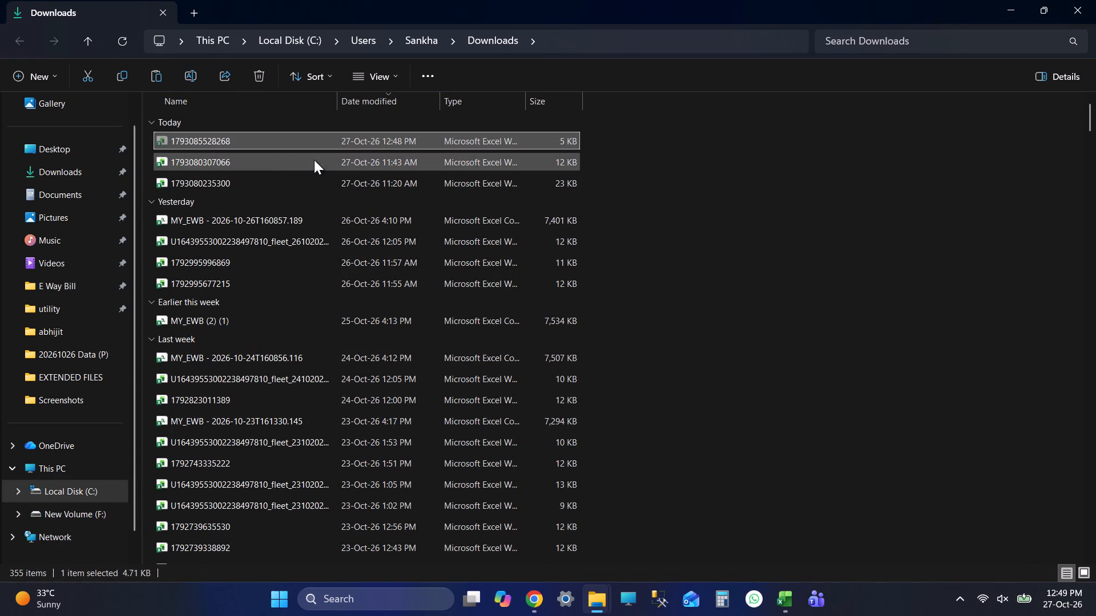
double_click(268, 139)
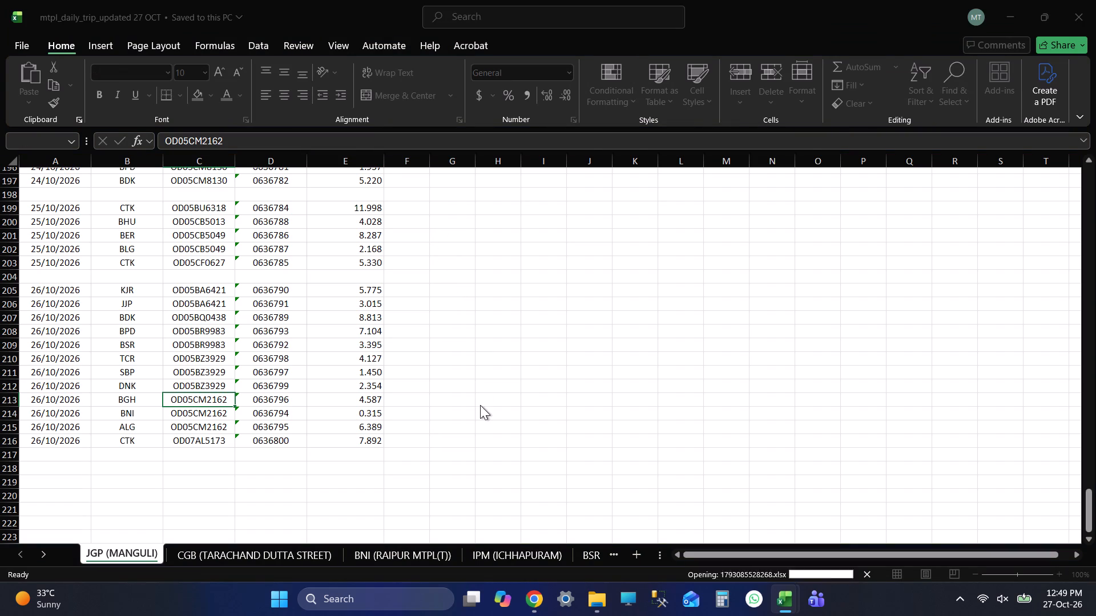
click(559, 64)
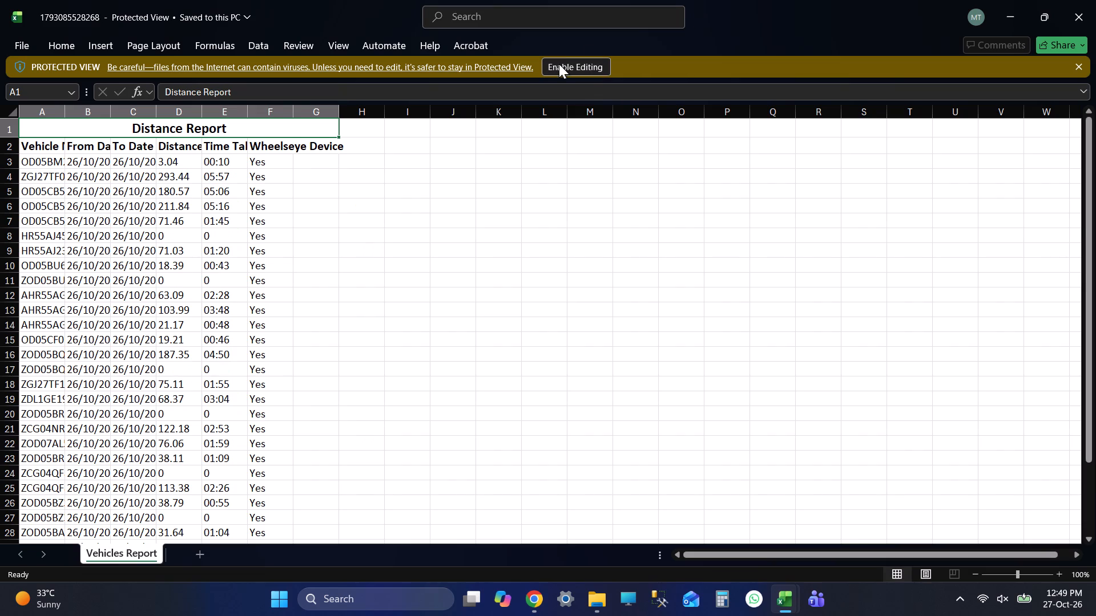
Close the Downloads and 20 OCT TO 26 OCT folder windows.
key(alt+Tab)
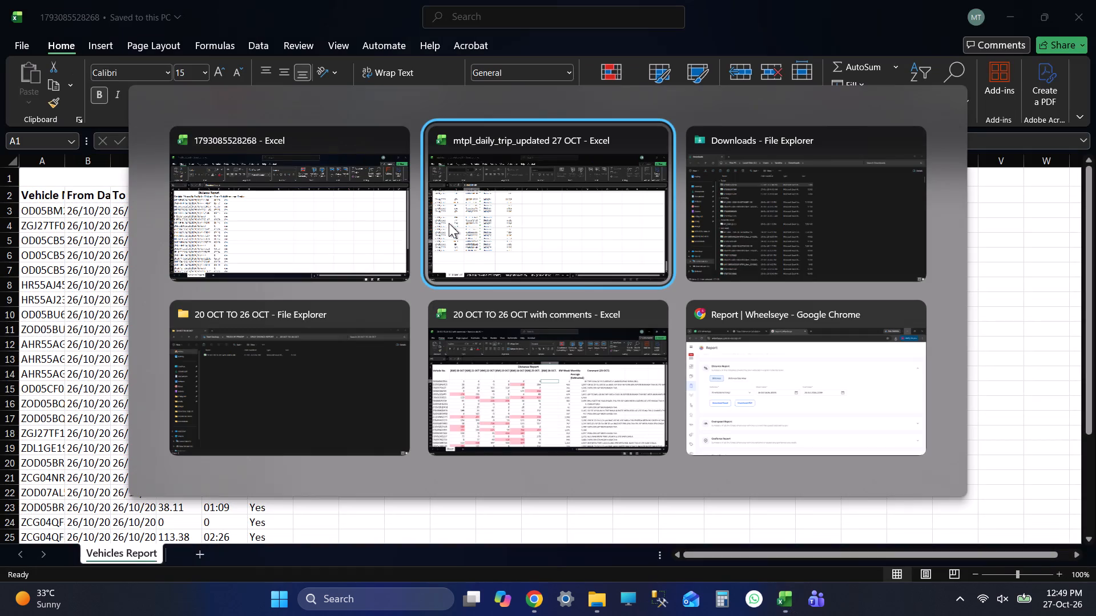
key(alt+Tab)
click(1095, 0)
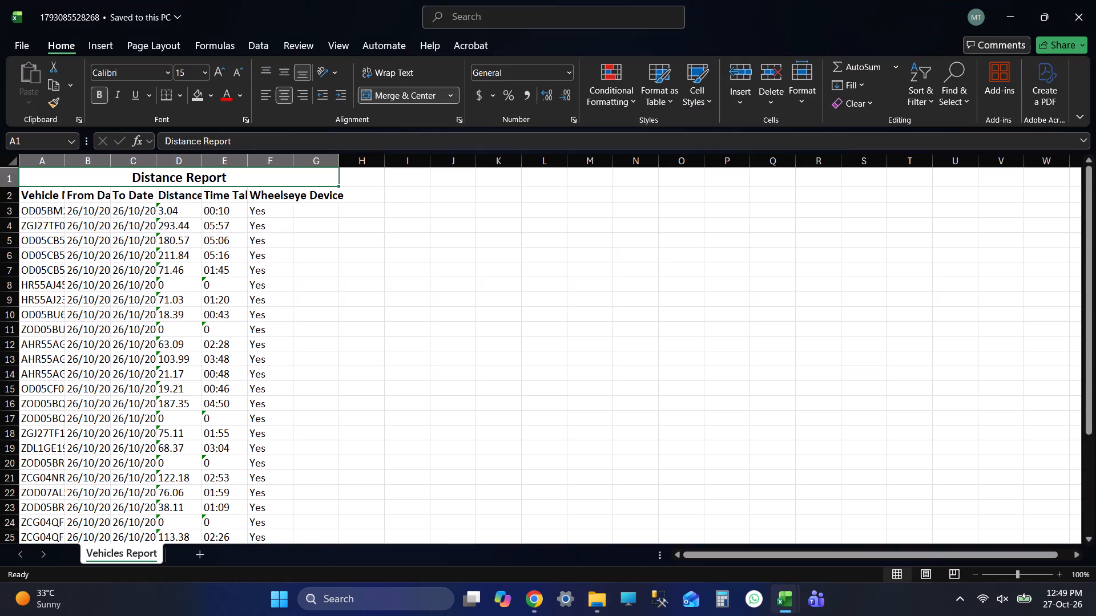
key(alt+Tab)
key(alt+Tab)
key(alt+Tab)
key(alt+Tab)
key(alt+Tab)
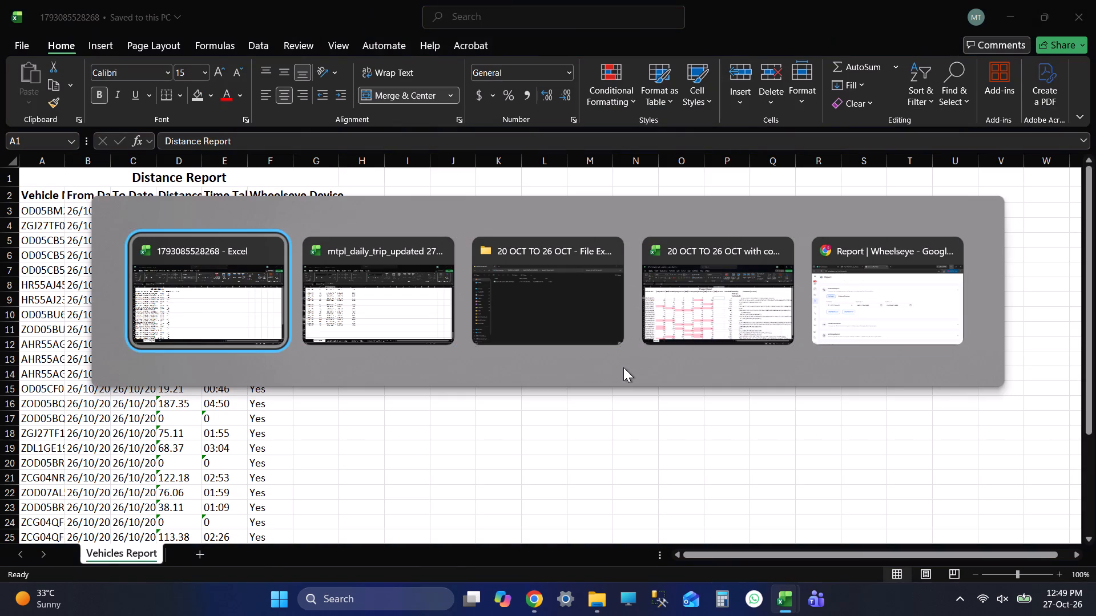
key(alt+Tab)
key(alt+Tab)
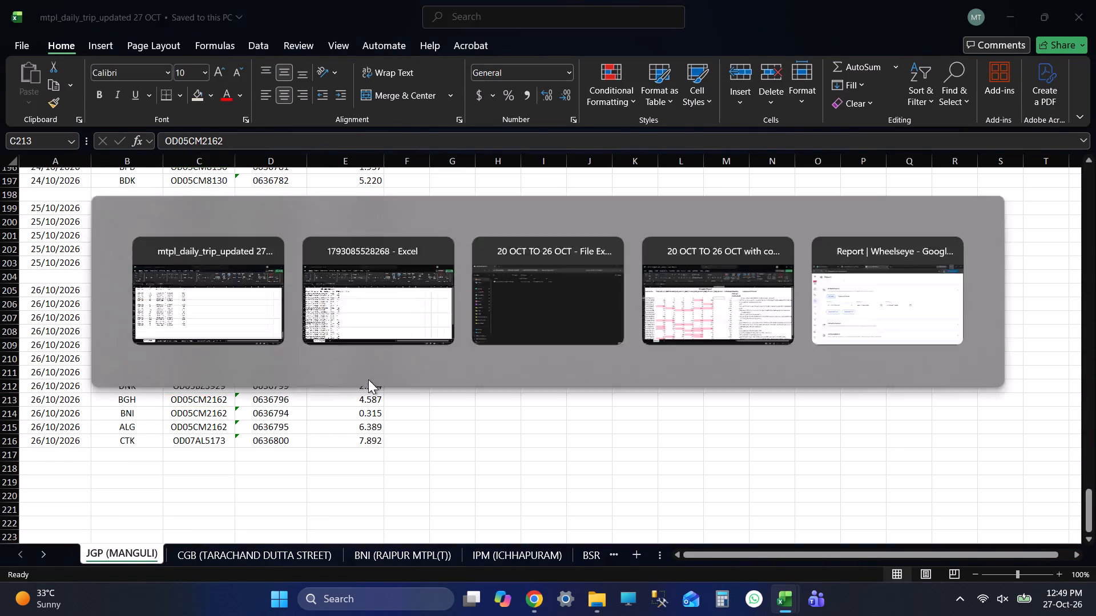
key(alt+Tab)
key(alt+Tab)
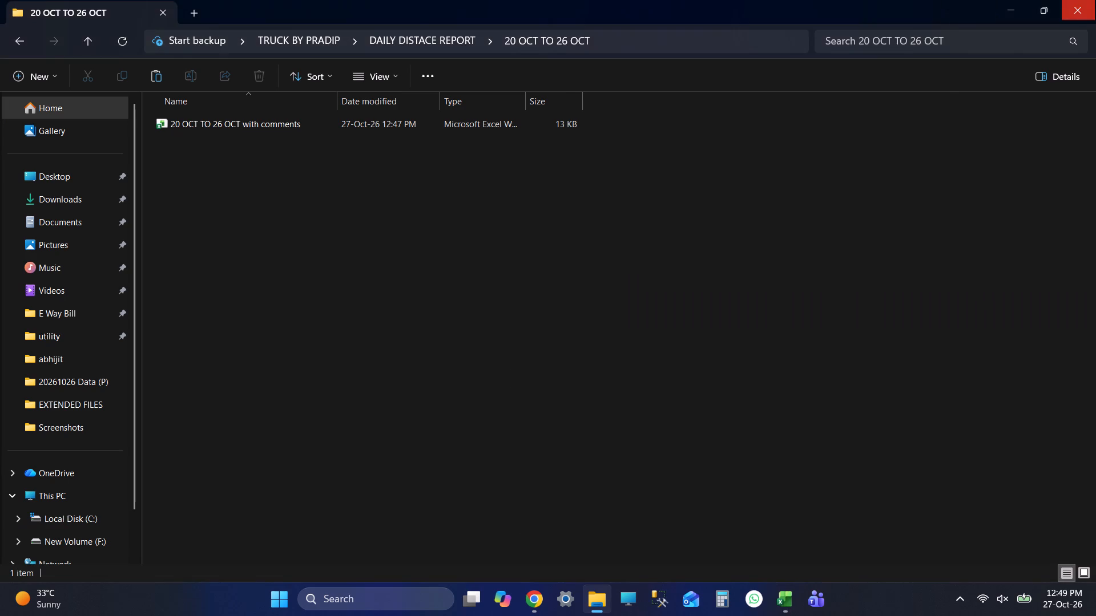
click(1095, 0)
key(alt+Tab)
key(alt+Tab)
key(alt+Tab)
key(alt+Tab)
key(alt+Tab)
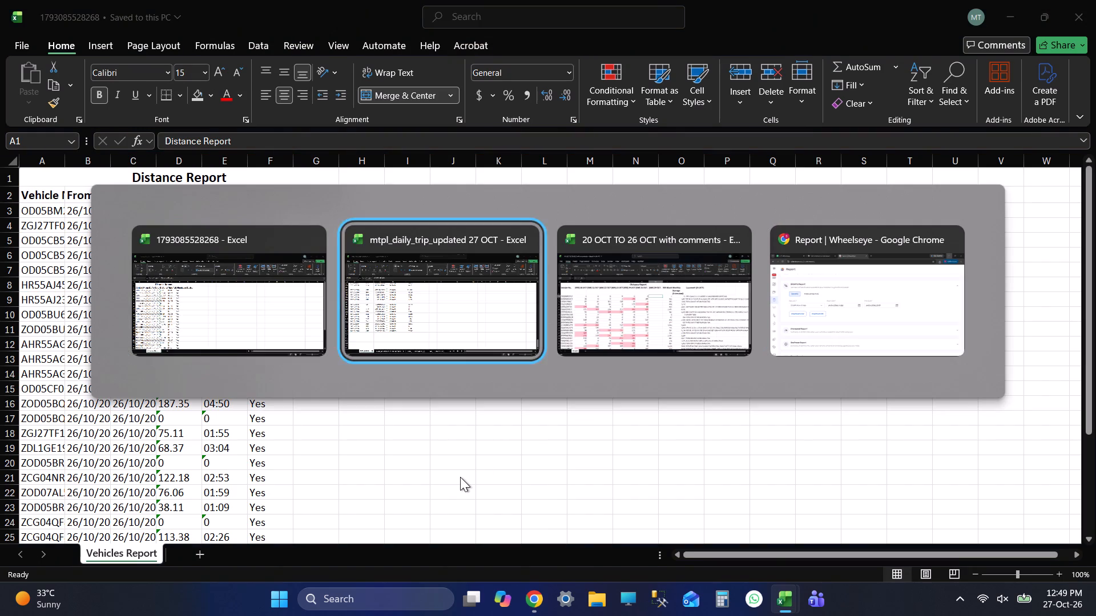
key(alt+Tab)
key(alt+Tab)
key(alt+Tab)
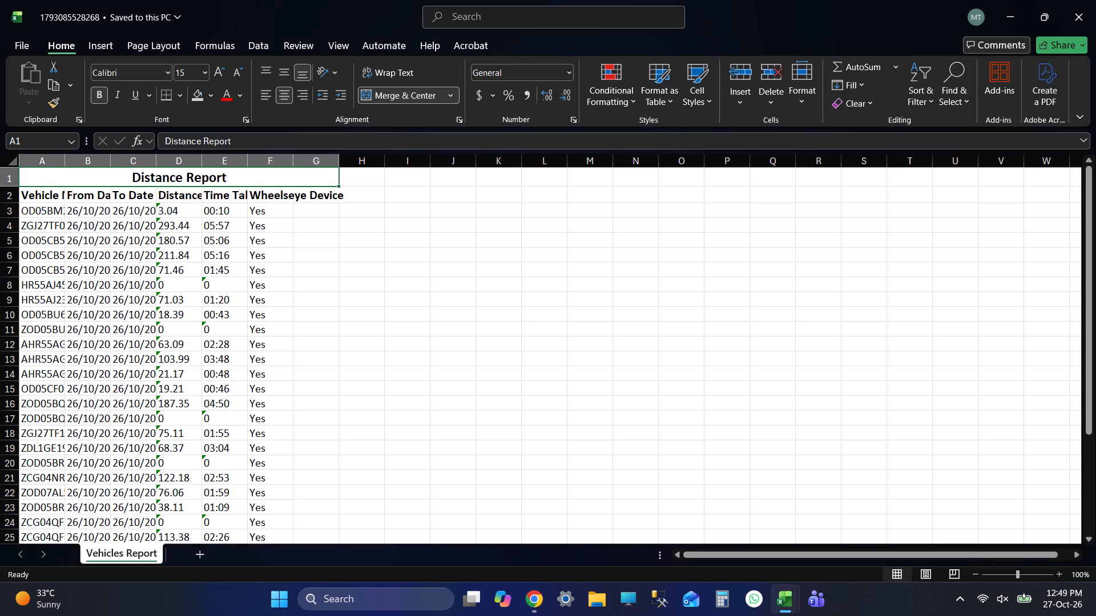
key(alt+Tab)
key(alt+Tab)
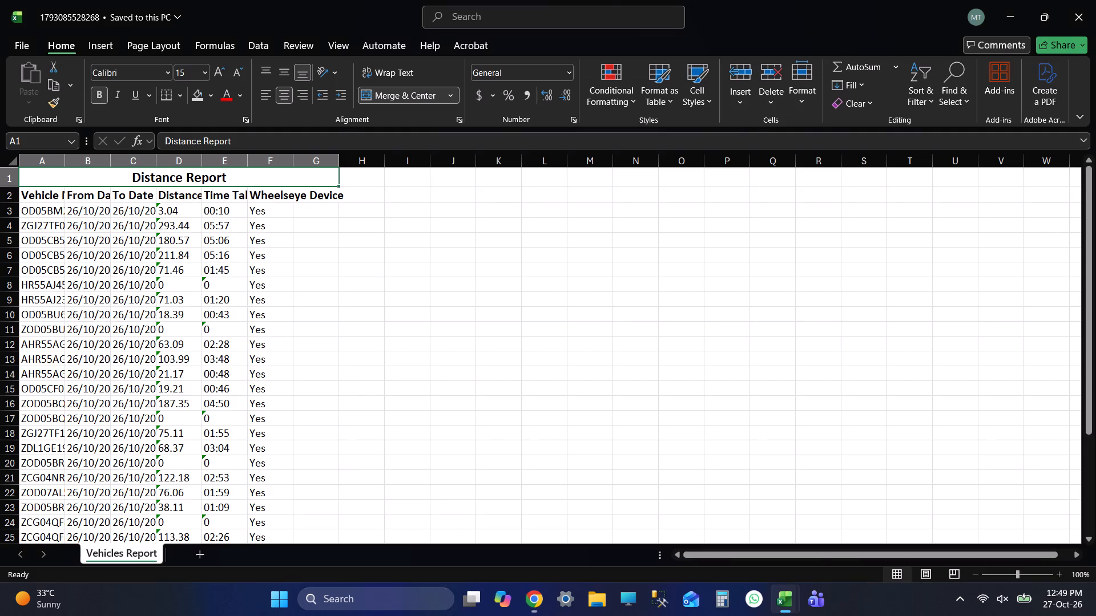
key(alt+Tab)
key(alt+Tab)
Unmerge the Distance Report title row, autofit columns A to F to their contents, and save the workbook.
click(409, 95)
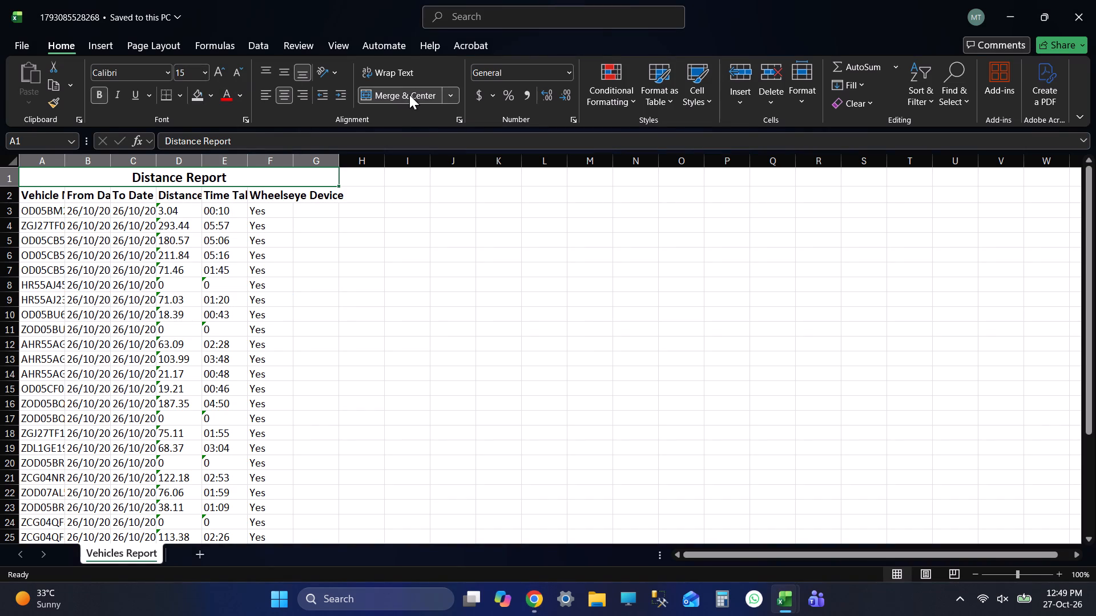
click(49, 156)
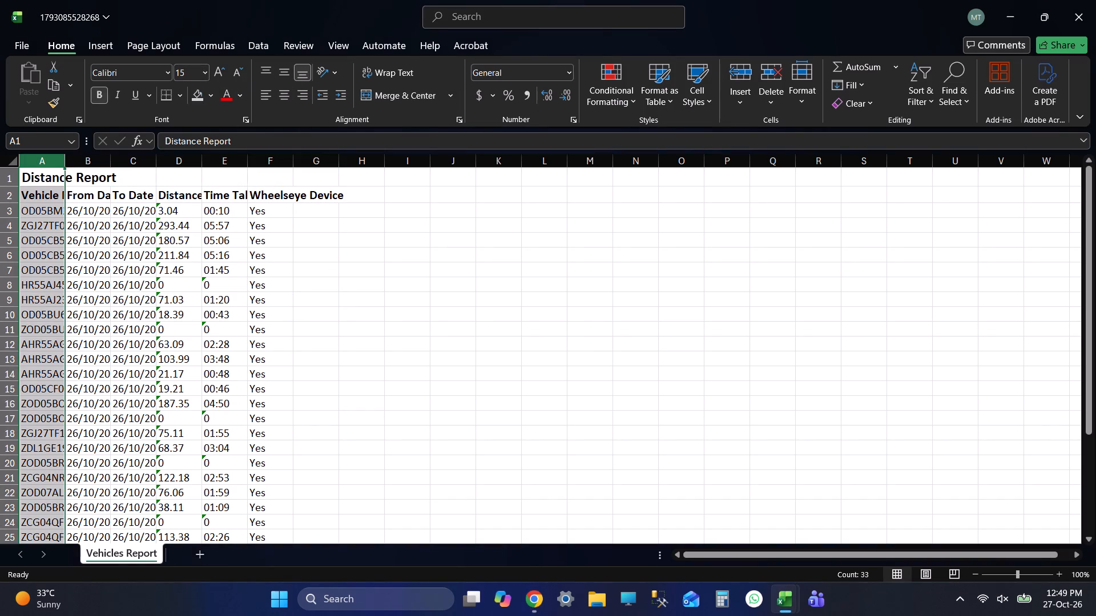
key(shift+Right)
key(shift+Right)
key(shift+Right)
key(shift+Right)
key(shift+Right)
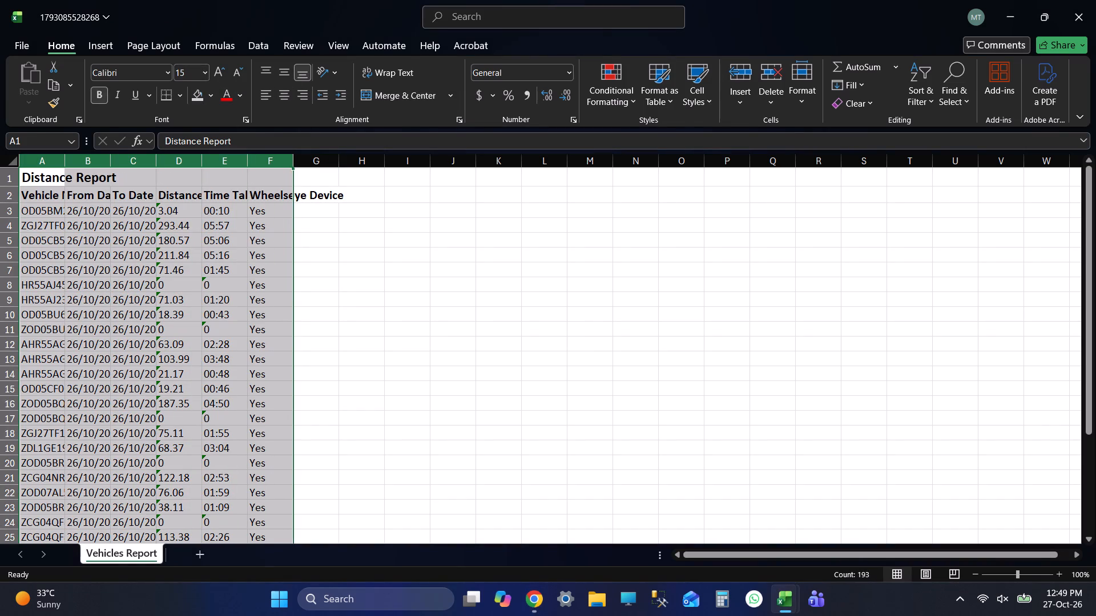
double_click(292, 156)
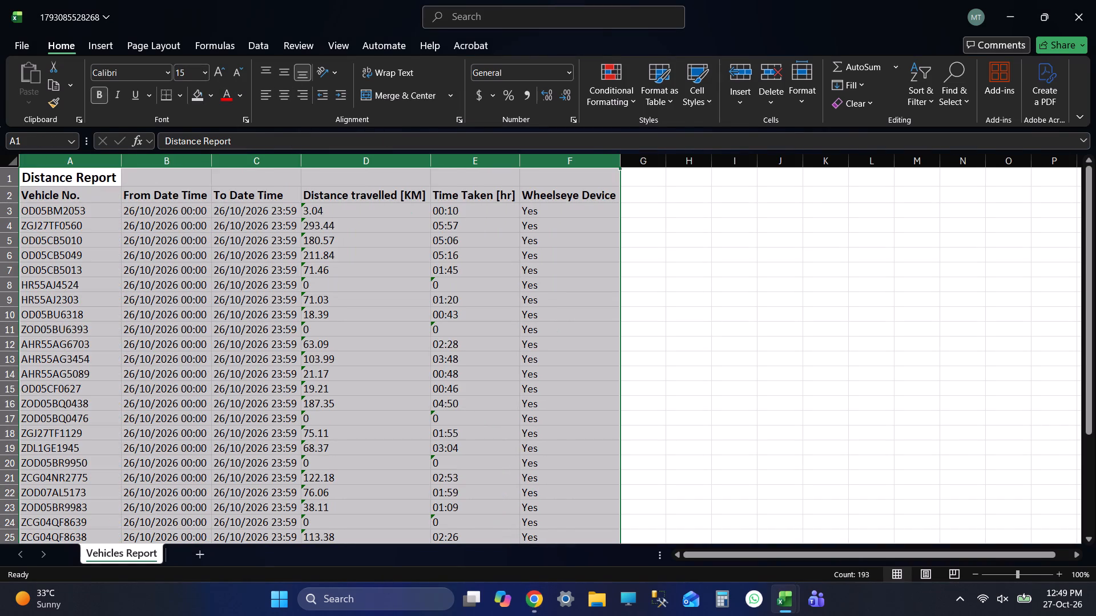
click(642, 245)
key(ctrl+s)
Replace the Wheelseye Device entries with serial numbers 1 to 31 from F3 down, and save.
click(527, 210)
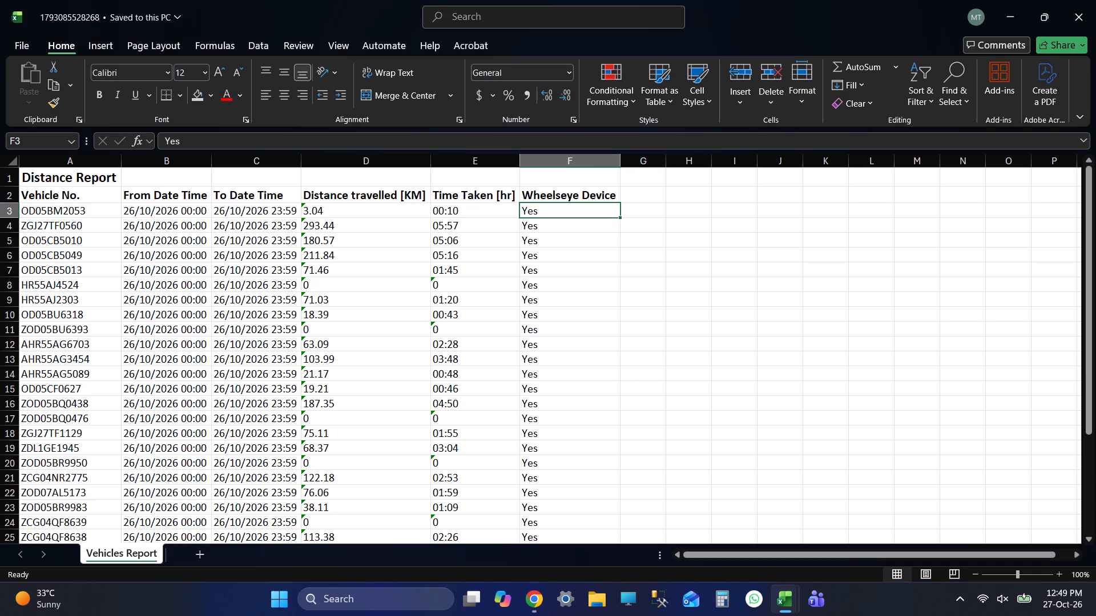
key(1)
key(Return)
key(2)
key(Return)
key(3)
key(Return)
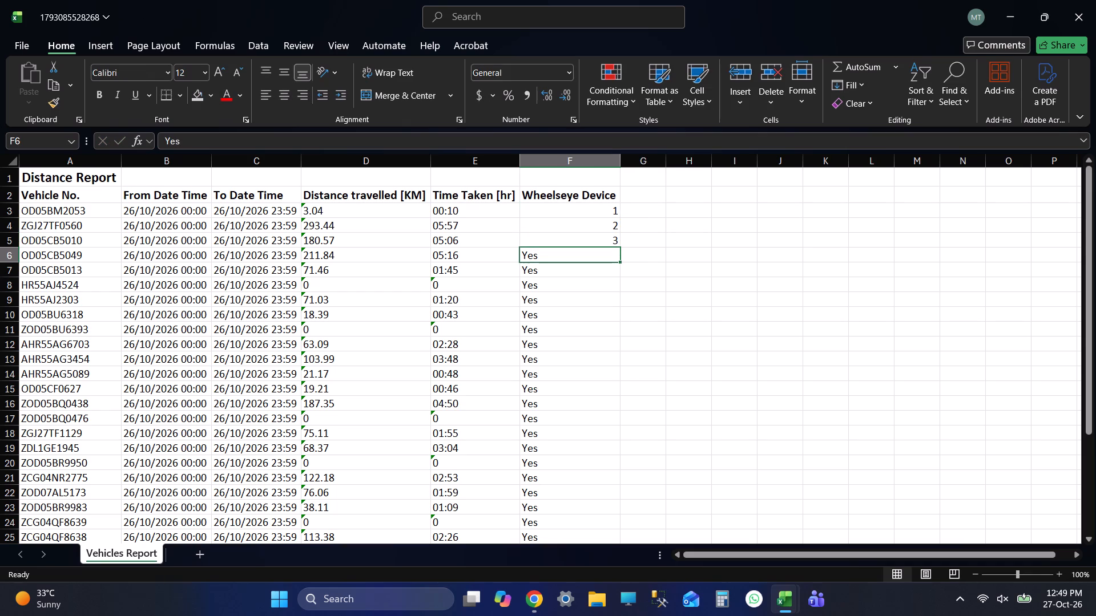
drag(602, 214, 614, 246)
double_click(619, 247)
click(704, 241)
key(ctrl+s)
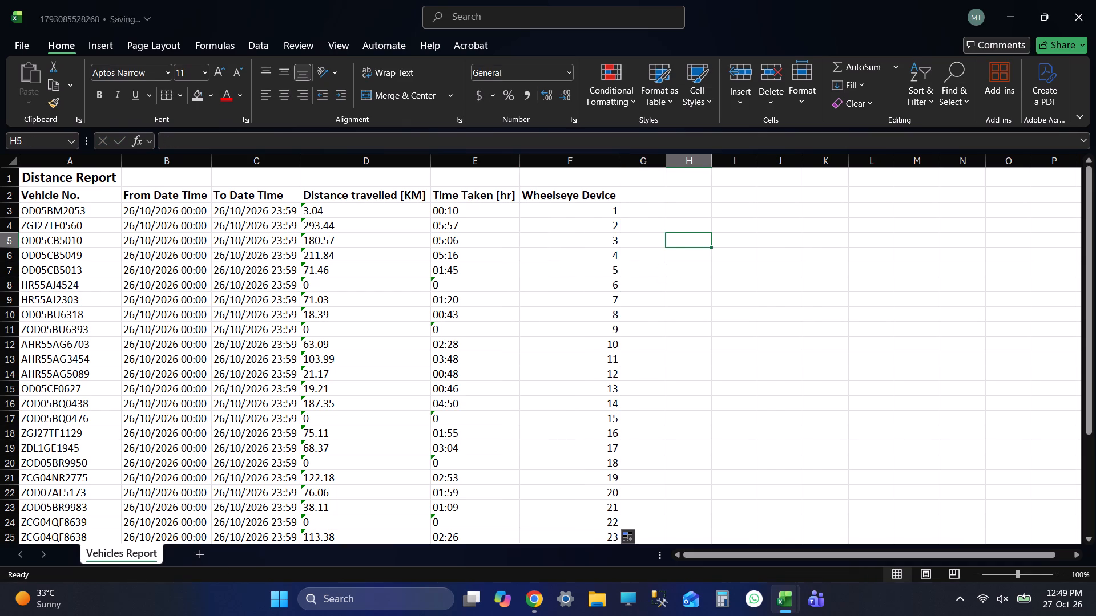
Check the serial numbering down to the last vehicle row and back to the top, saving the workbook.
click(591, 265)
key(ctrl+Down)
key(Down)
key(Down)
key(Down)
key(Down)
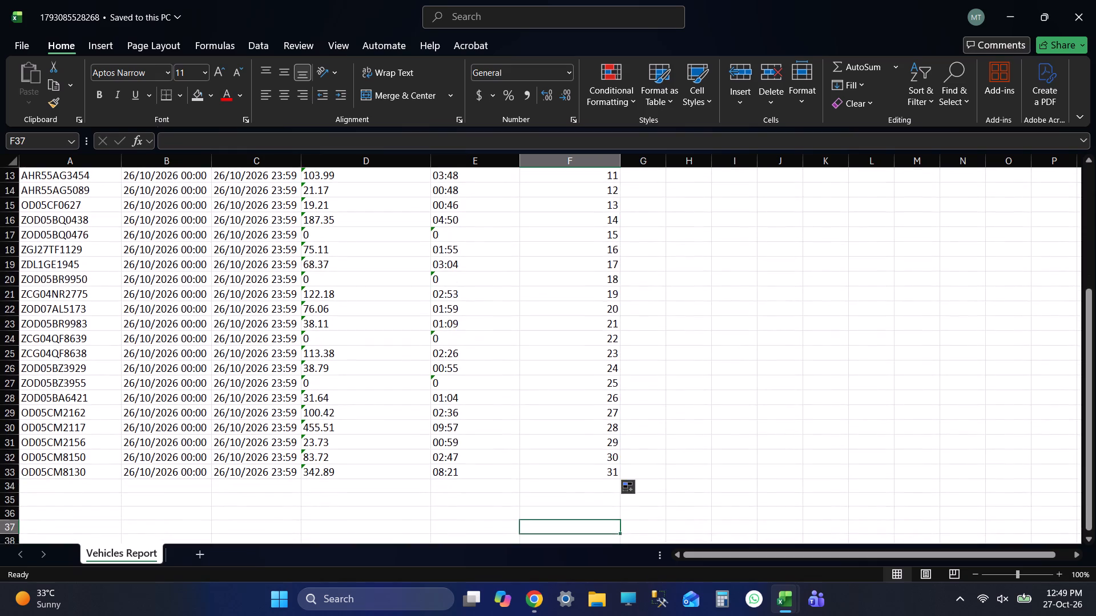
key(ctrl+Up)
key(ctrl+Up)
key(Up)
key(Up)
key(Up)
key(Up)
key(ctrl+s)
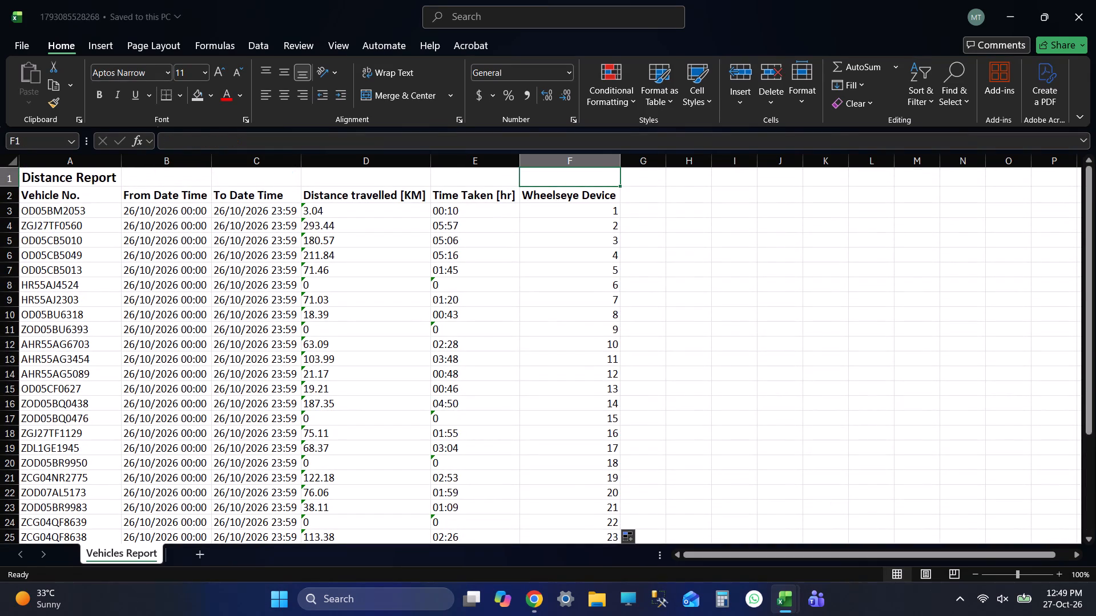
Add filters to the header row starting at Vehicle No., and save the workbook.
click(83, 194)
key(ctrl+shift+l)
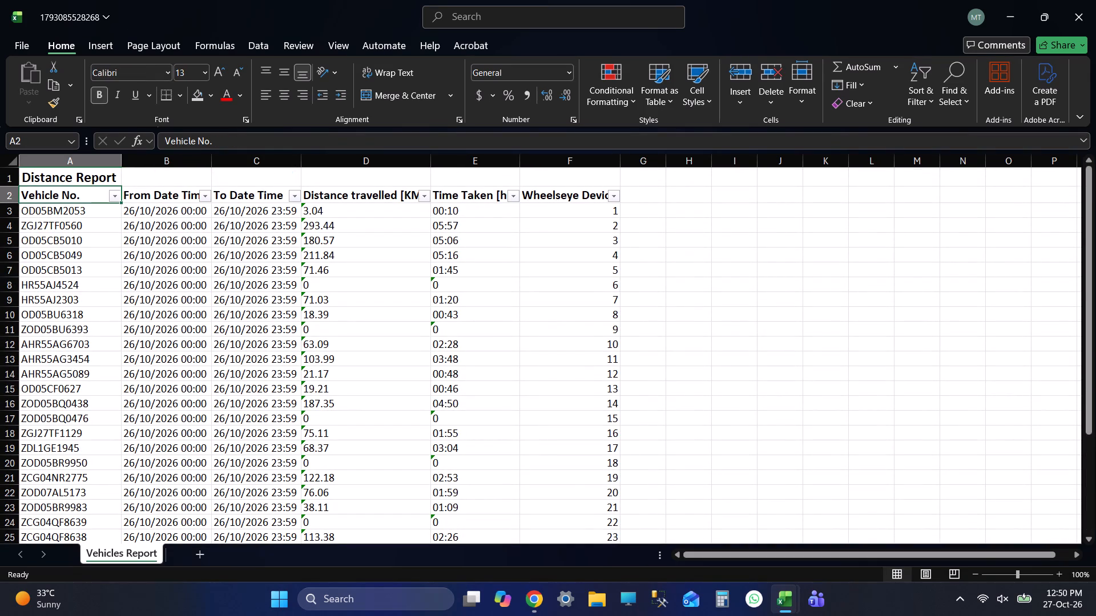
click(740, 275)
key(ctrl+s)
click(960, 313)
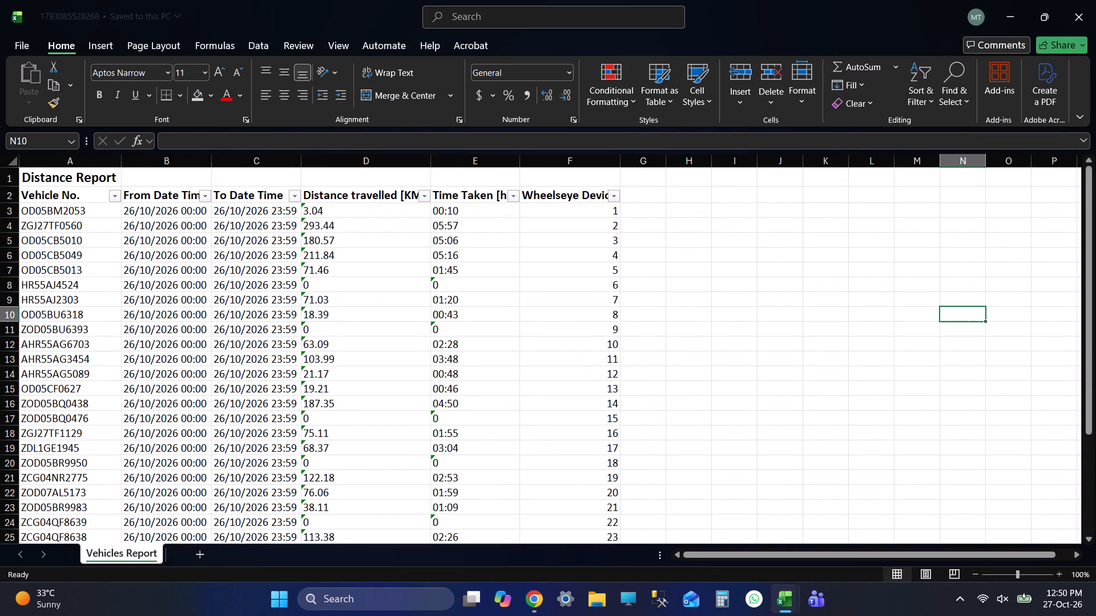
key(ctrl+s)
click(57, 197)
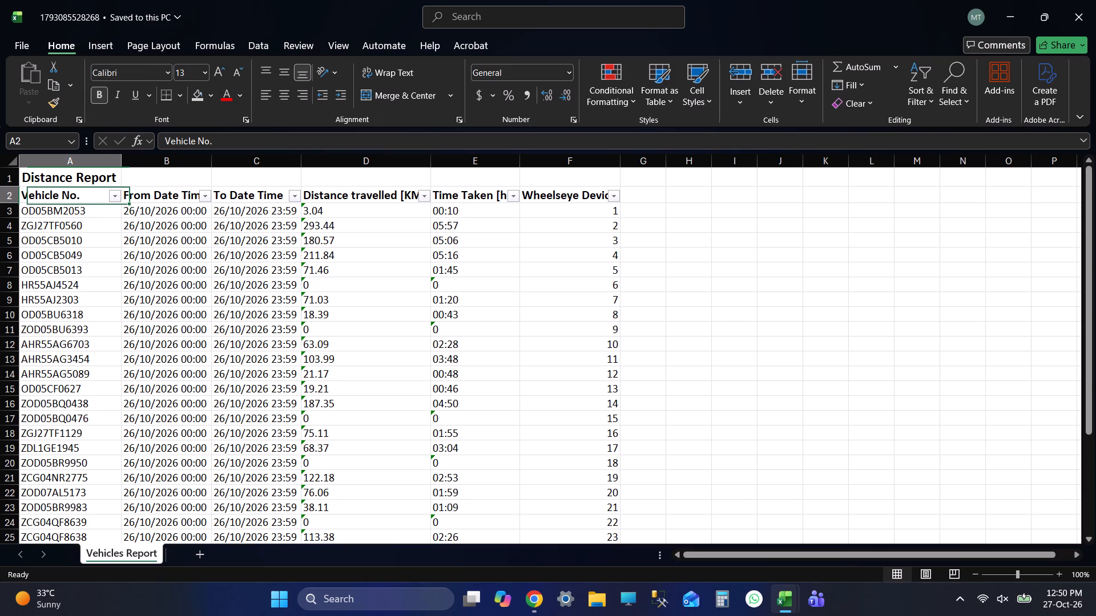
click(114, 191)
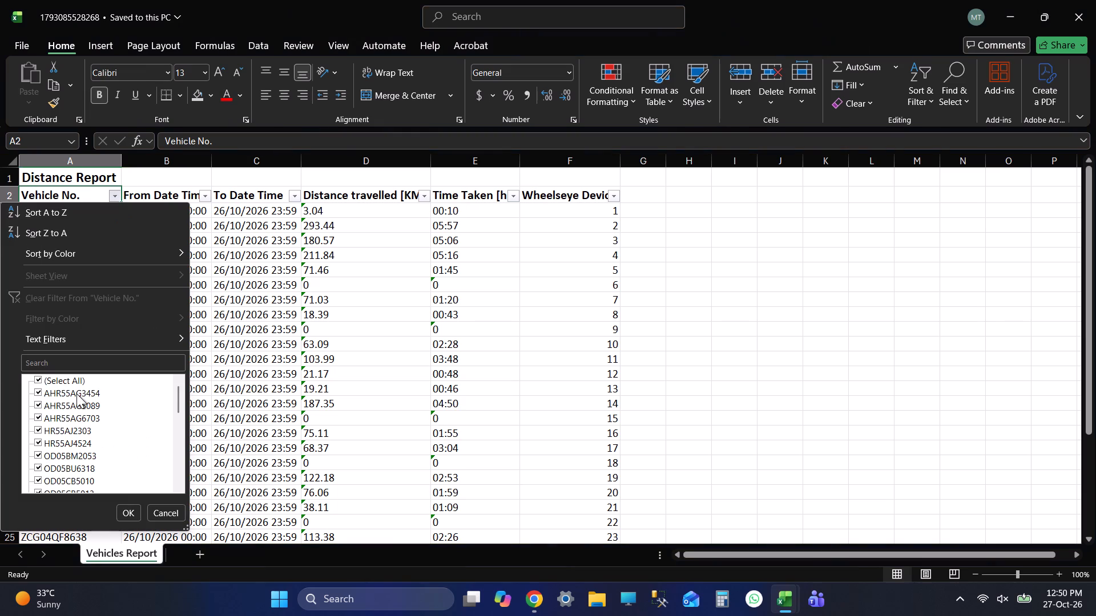
click(76, 394)
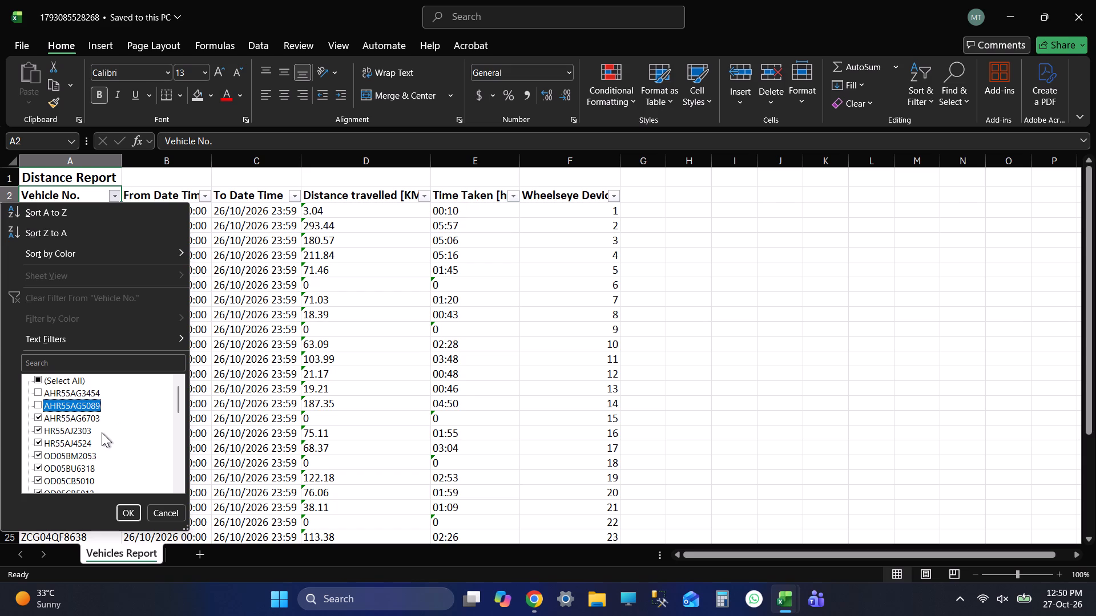
click(78, 418)
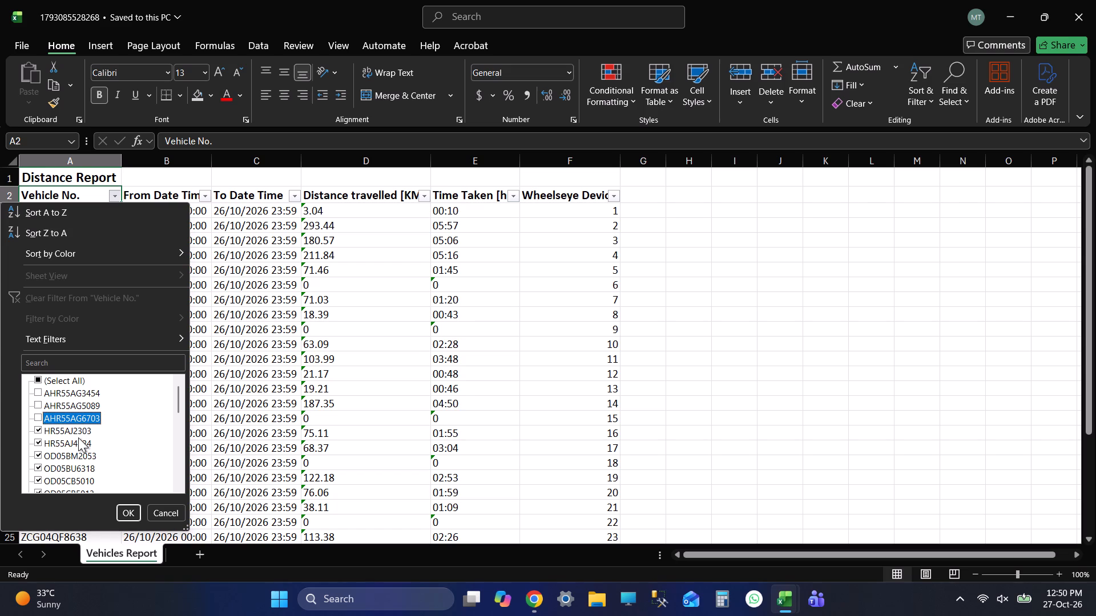
click(78, 432)
click(77, 443)
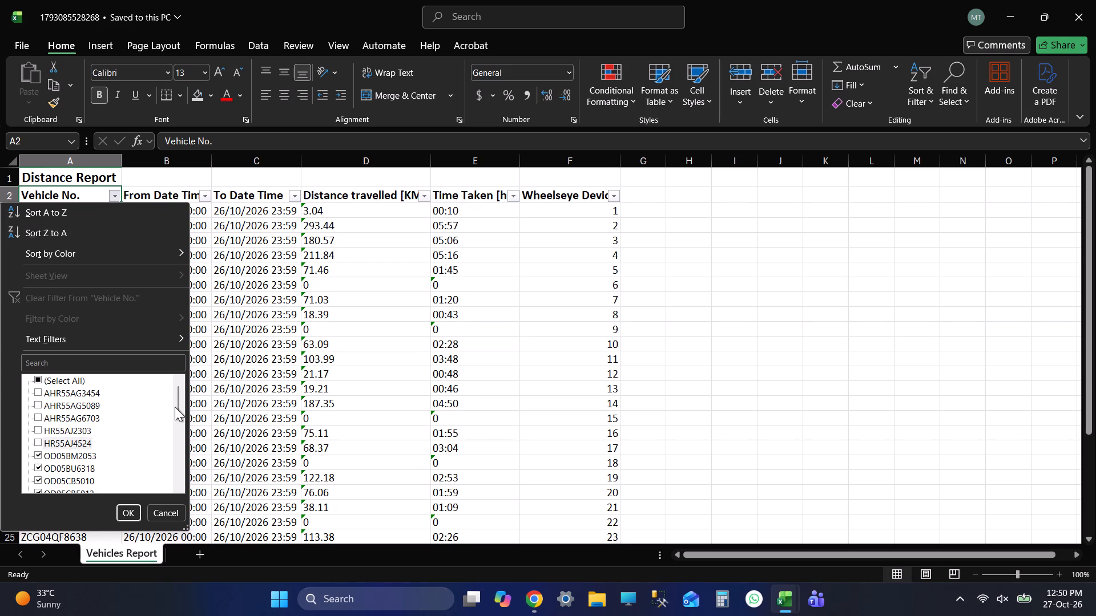
drag(178, 393, 180, 440)
click(86, 403)
click(84, 419)
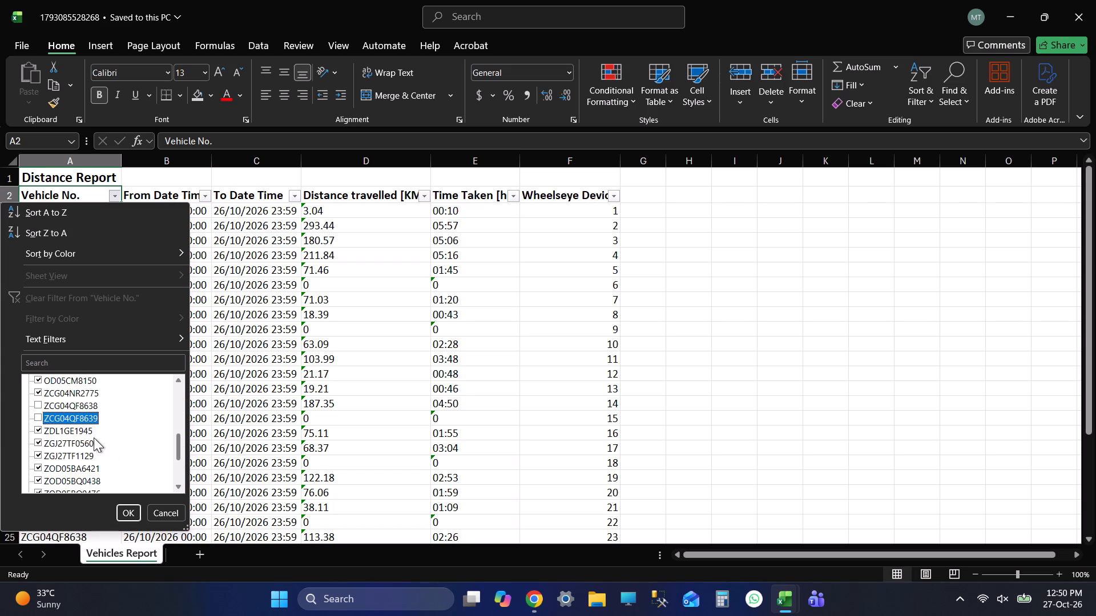
click(84, 426)
click(79, 433)
click(70, 428)
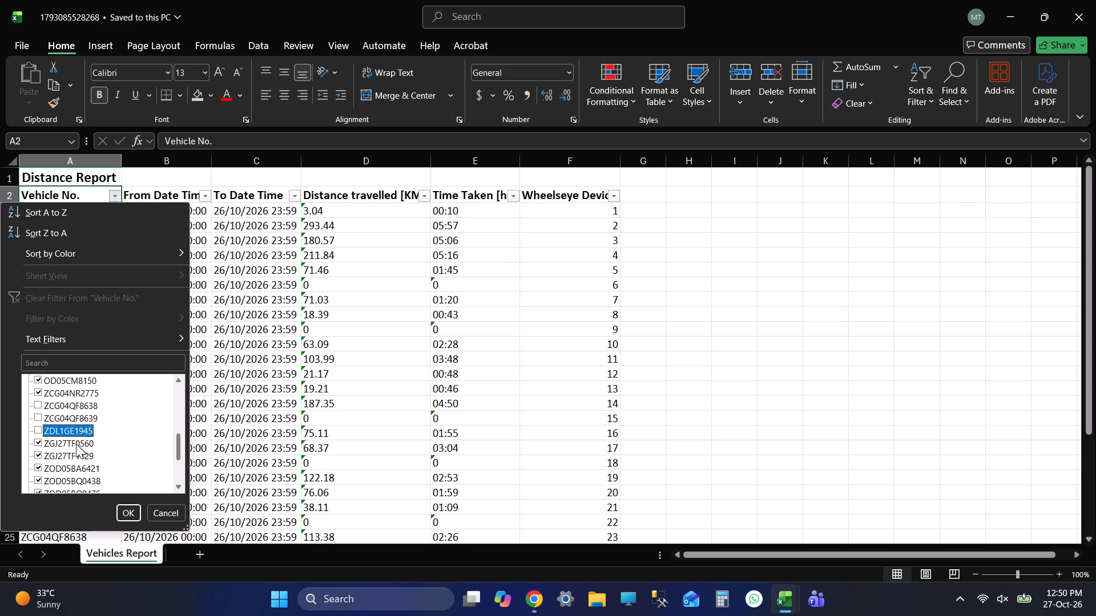
click(76, 444)
click(79, 452)
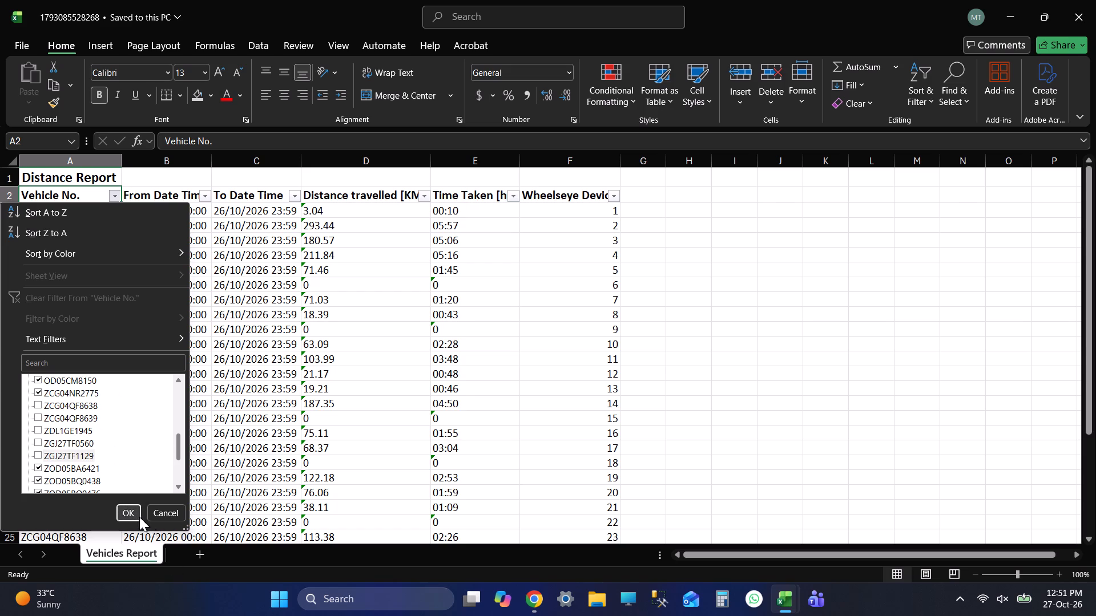
click(123, 513)
click(661, 317)
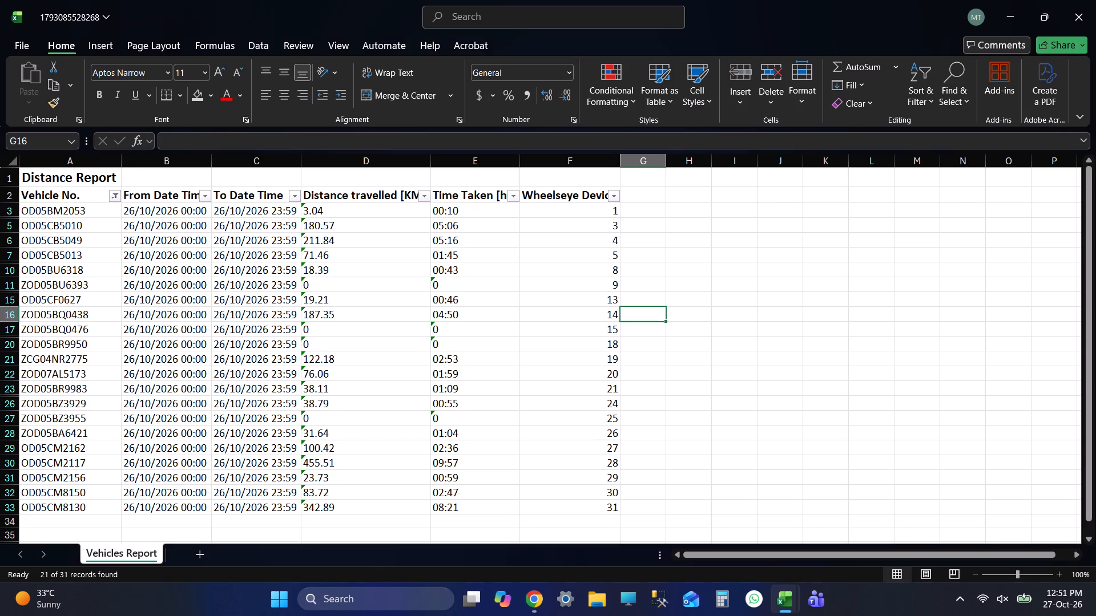
key(ctrl+s)
Add a new worksheet after Vehicles Report, name it REPORT, and save the workbook.
click(200, 548)
double_click(188, 559)
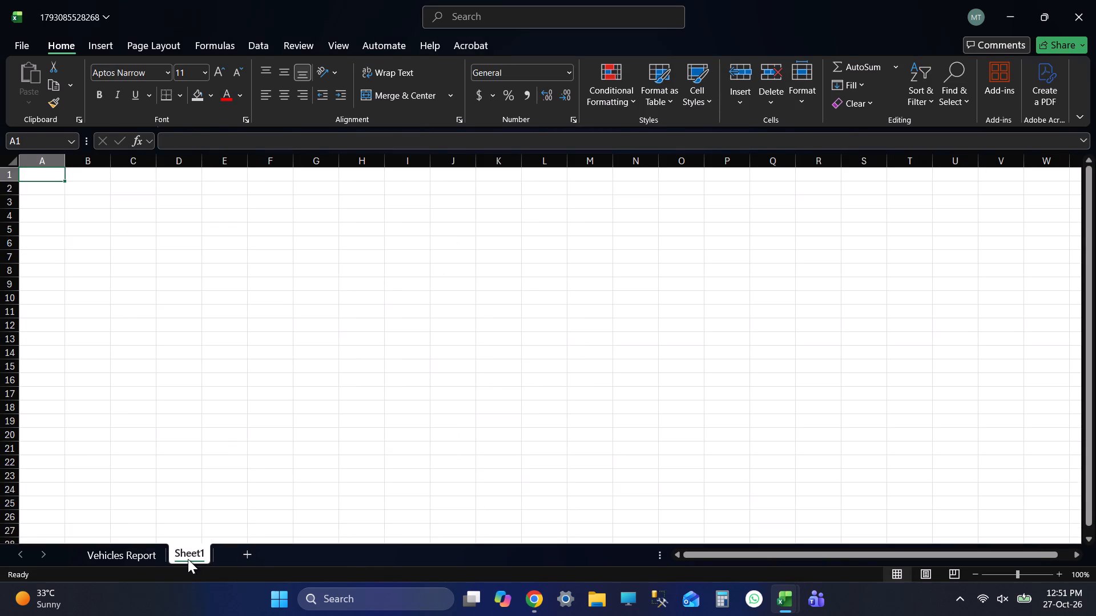
text(REPORT)
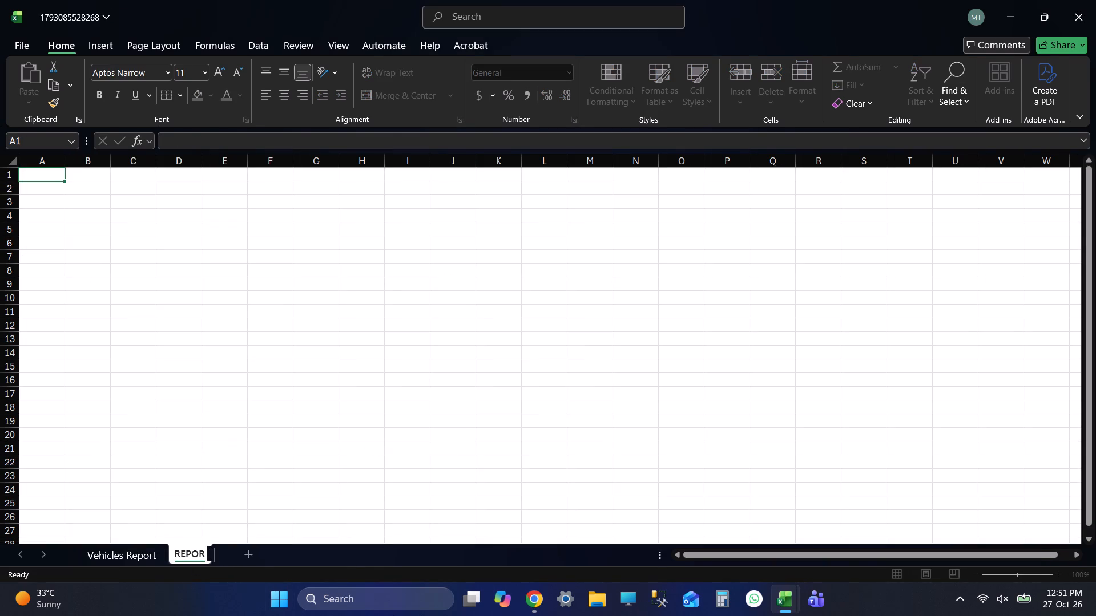
click(46, 174)
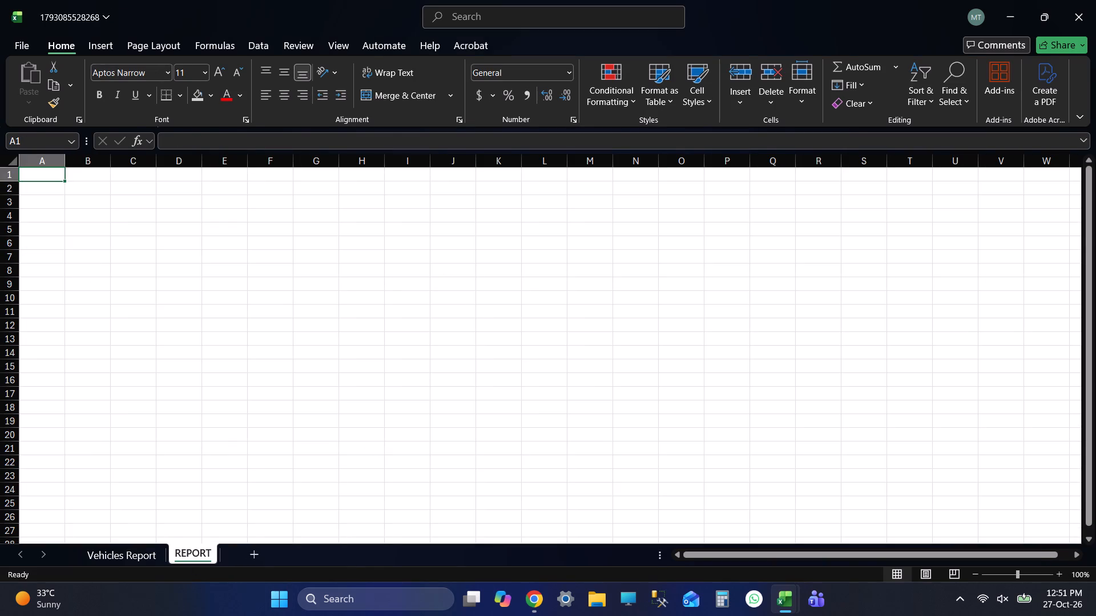
key(ctrl+s)
Start saving a copy of the workbook on this PC, choosing the New Volume (F:) drive as the location.
click(19, 51)
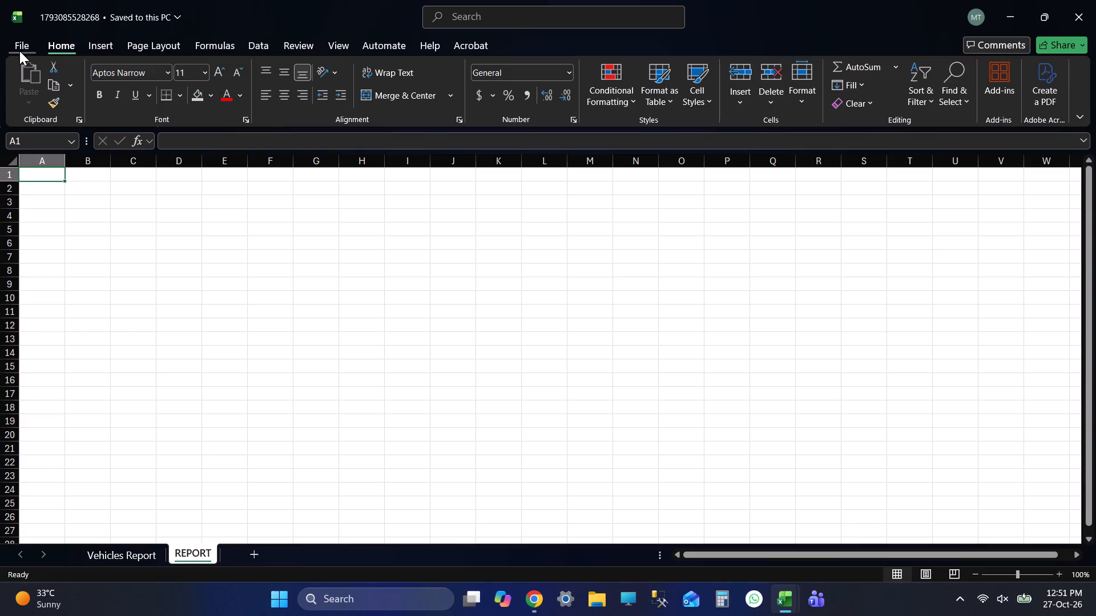
click(46, 236)
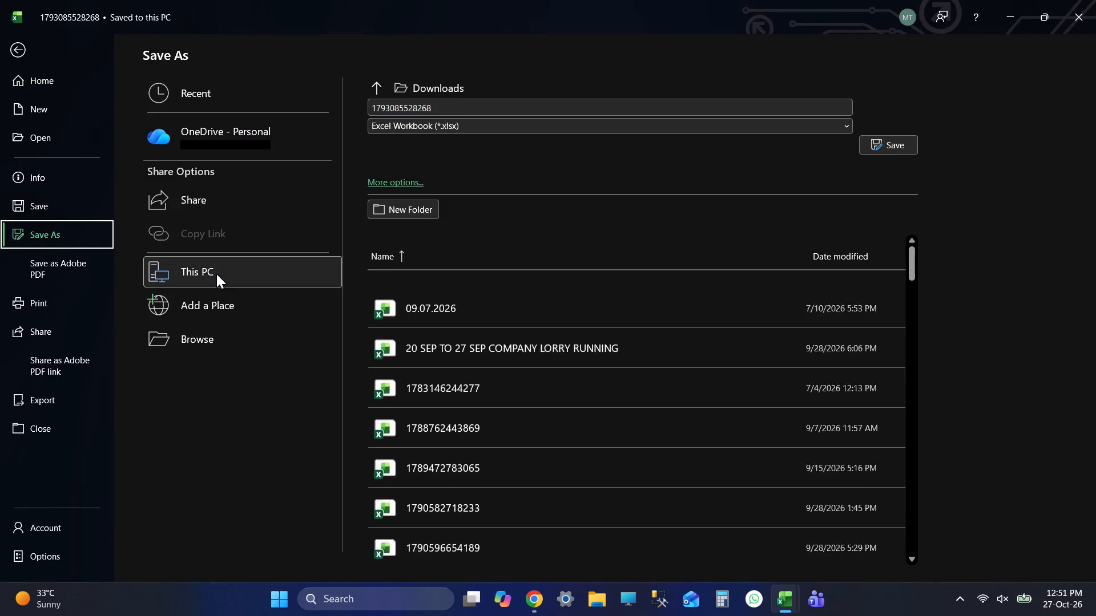
double_click(216, 274)
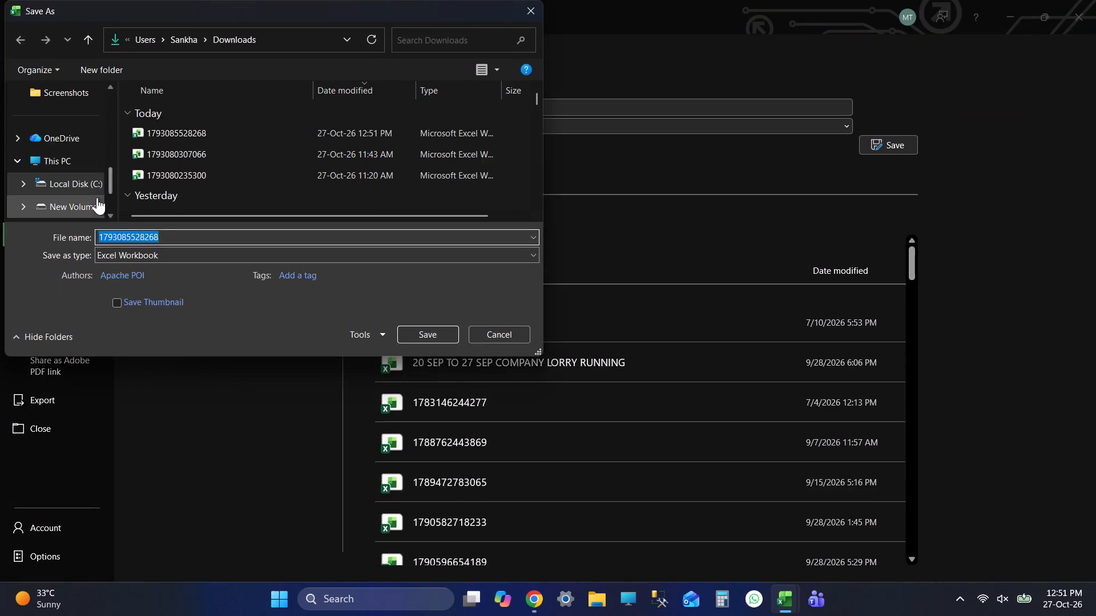
click(84, 200)
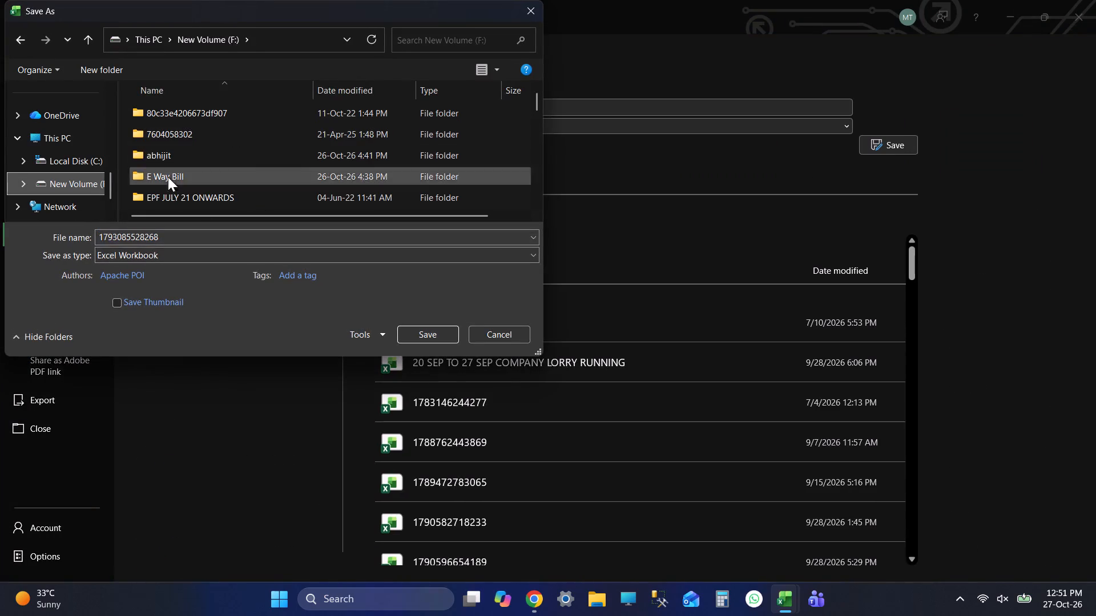
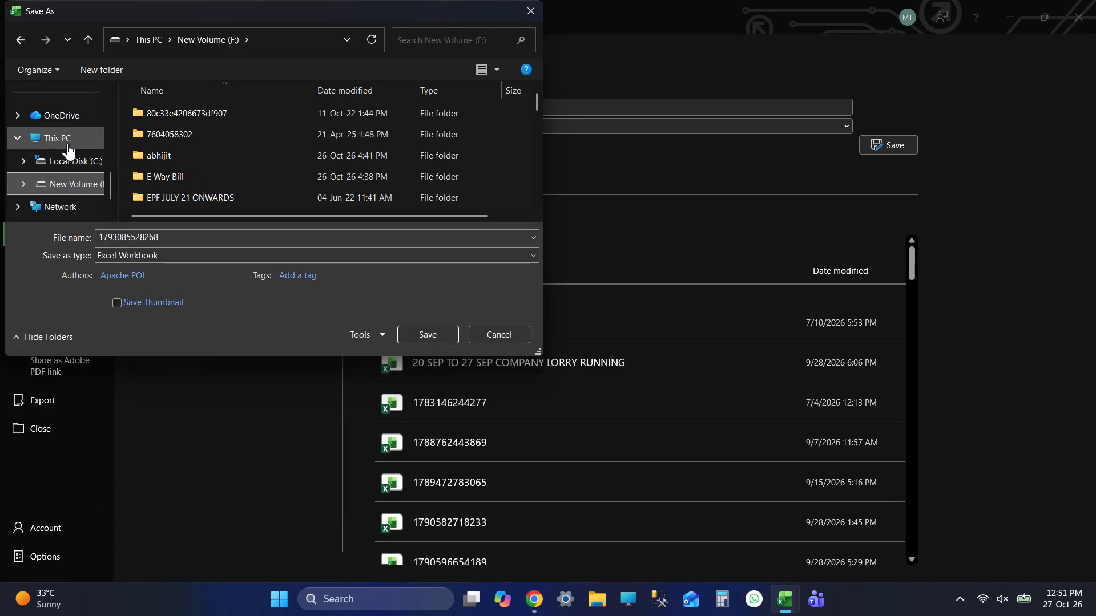
Save the copy as 26.10.2026 in the DRAFT DISTANCE REPORT folder, inside TRUCK BY PRADIP on the Desktop.
scroll(67, 143, up, 12)
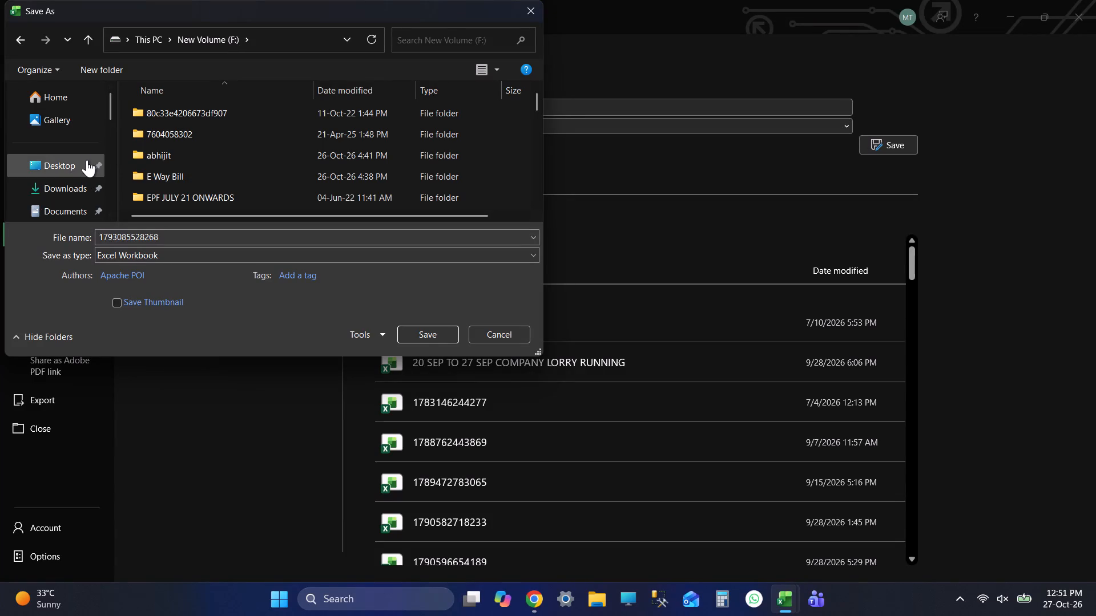
scroll(87, 160, up, 2)
click(80, 153)
click(64, 168)
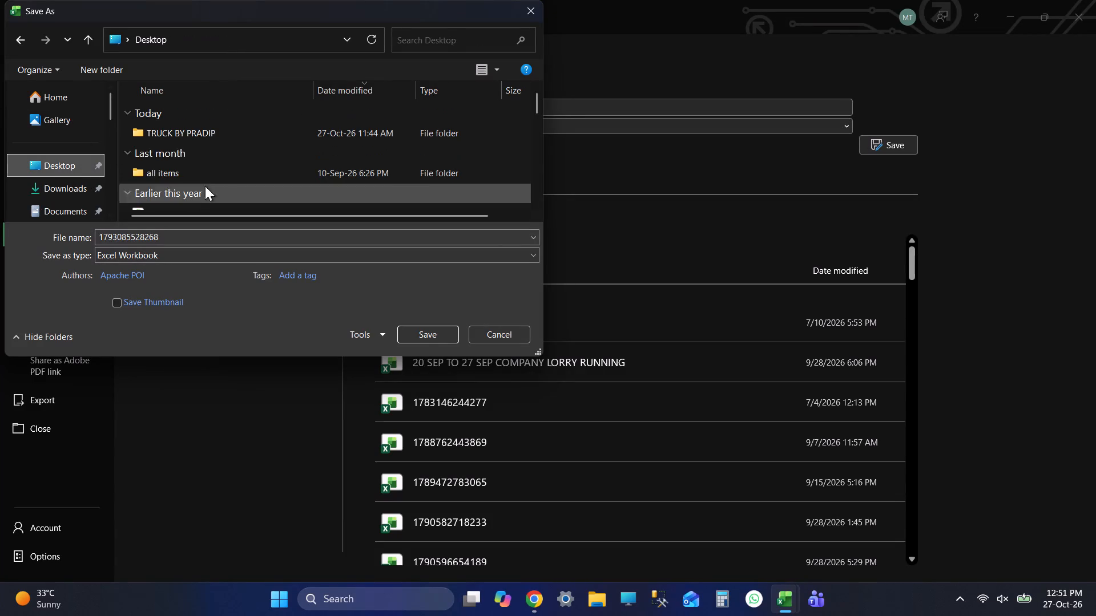
double_click(212, 128)
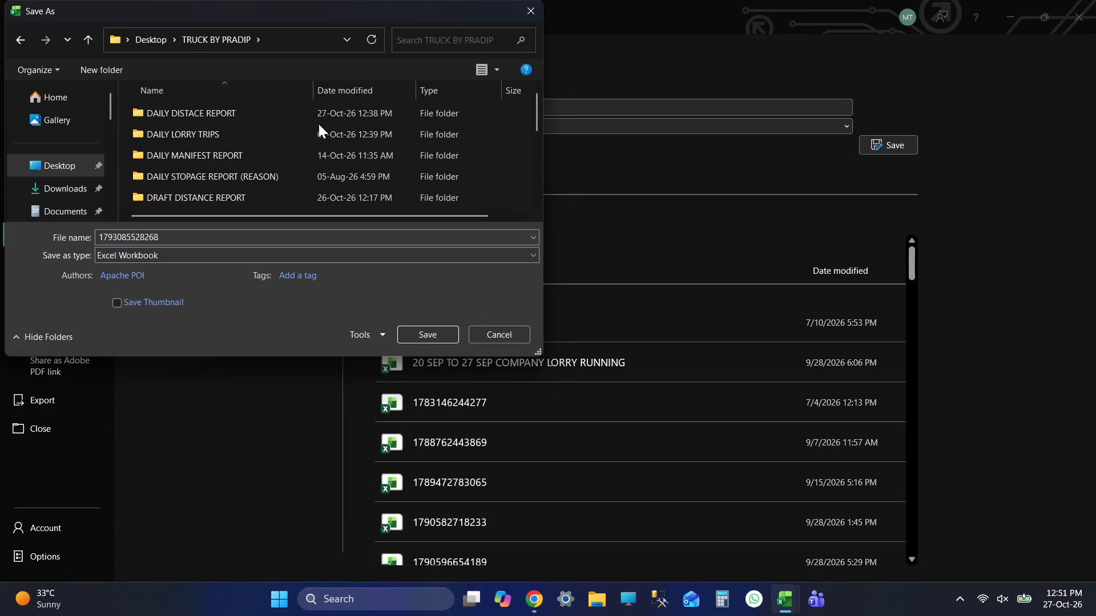
double_click(211, 192)
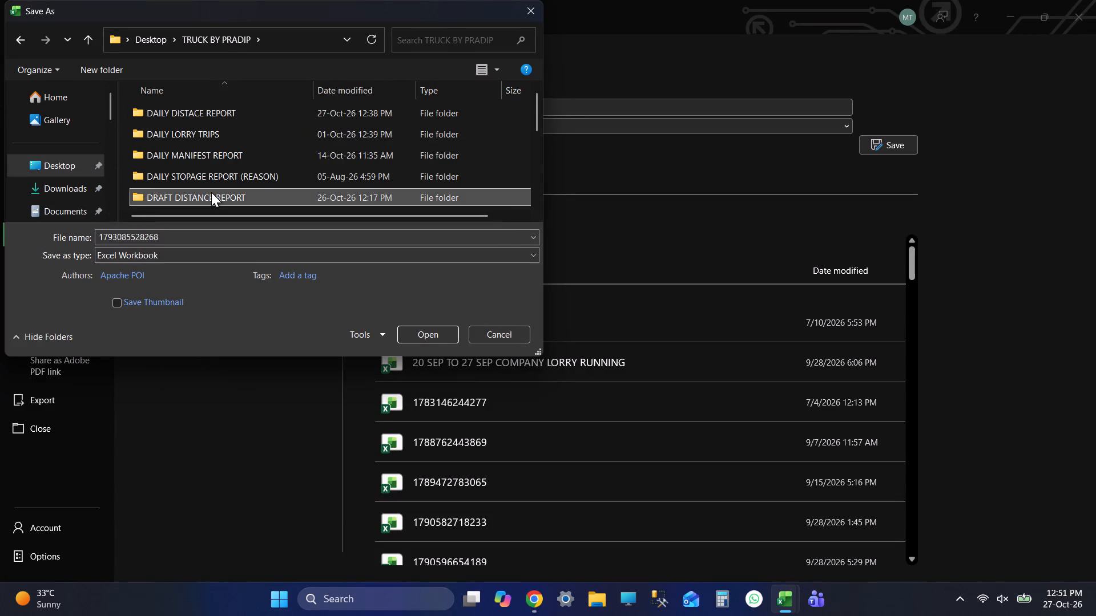
click(150, 230)
key(BackSpace)
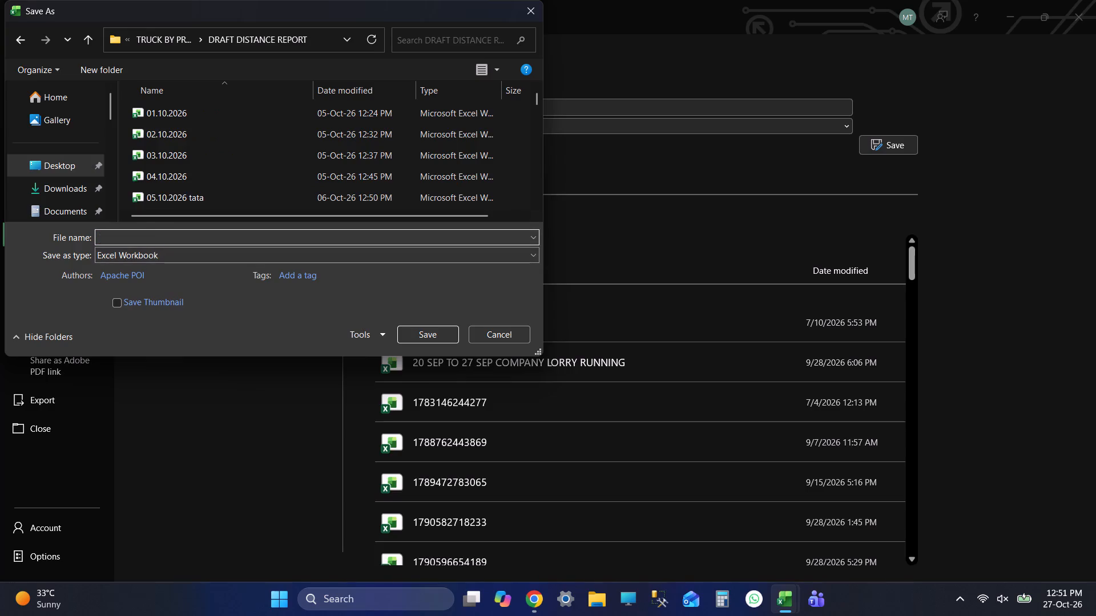
text(26.10.2026)
click(415, 323)
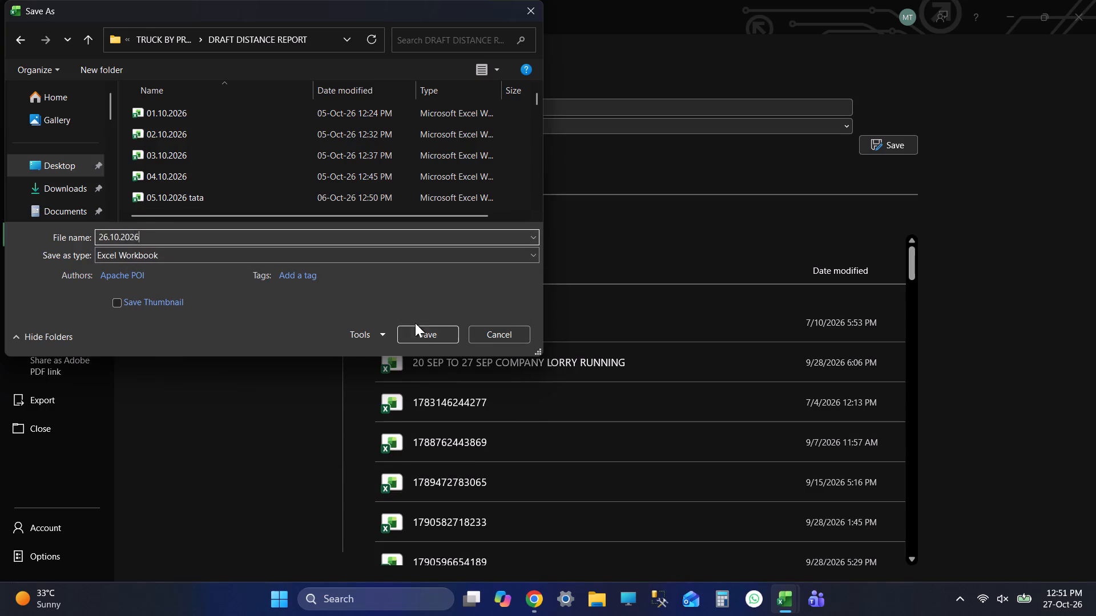
click(418, 329)
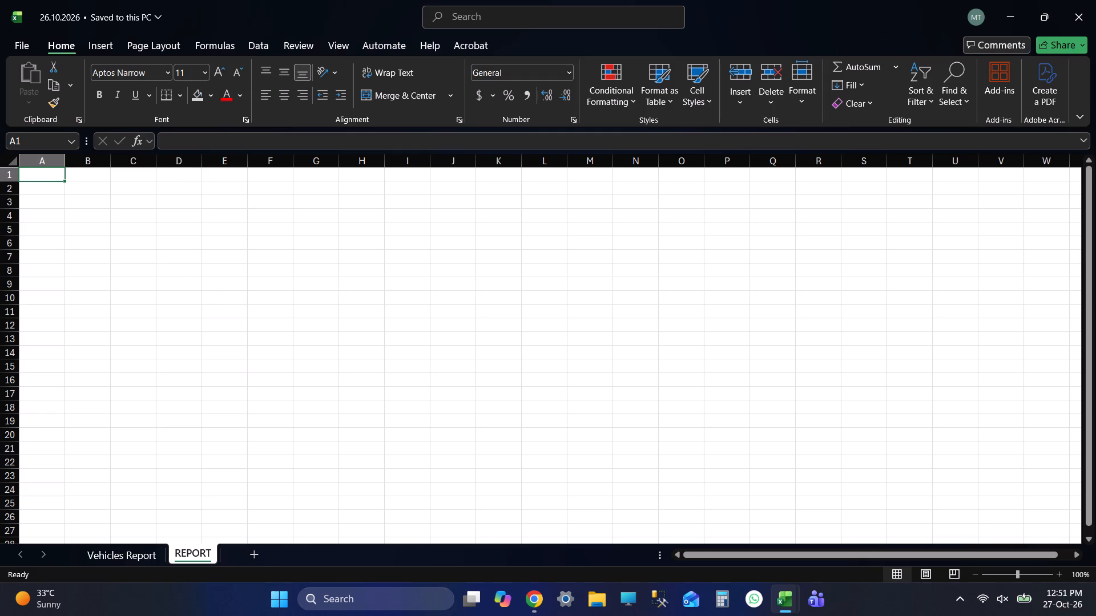
Save the 26.10.2026 workbook from the REPORT sheet, and save it once more from the Vehicles Report sheet.
key(ctrl+s)
key(ctrl+s)
key(ctrl+s)
key(ctrl+s)
key(ctrl+s)
key(ctrl+s)
key(ctrl+s)
click(125, 571)
click(128, 558)
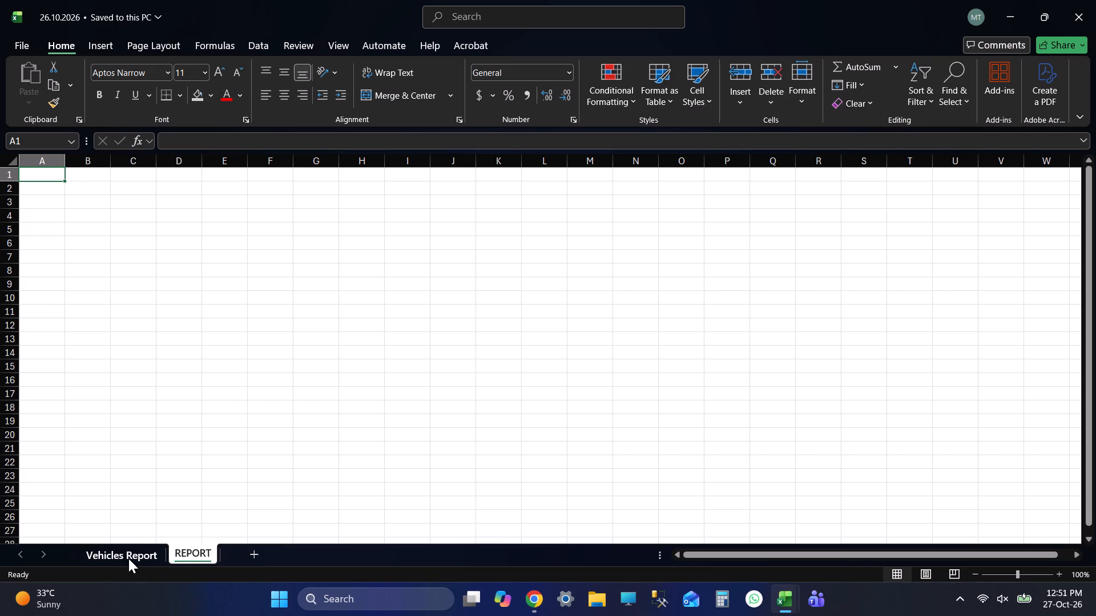
click(189, 553)
key(ctrl+s)
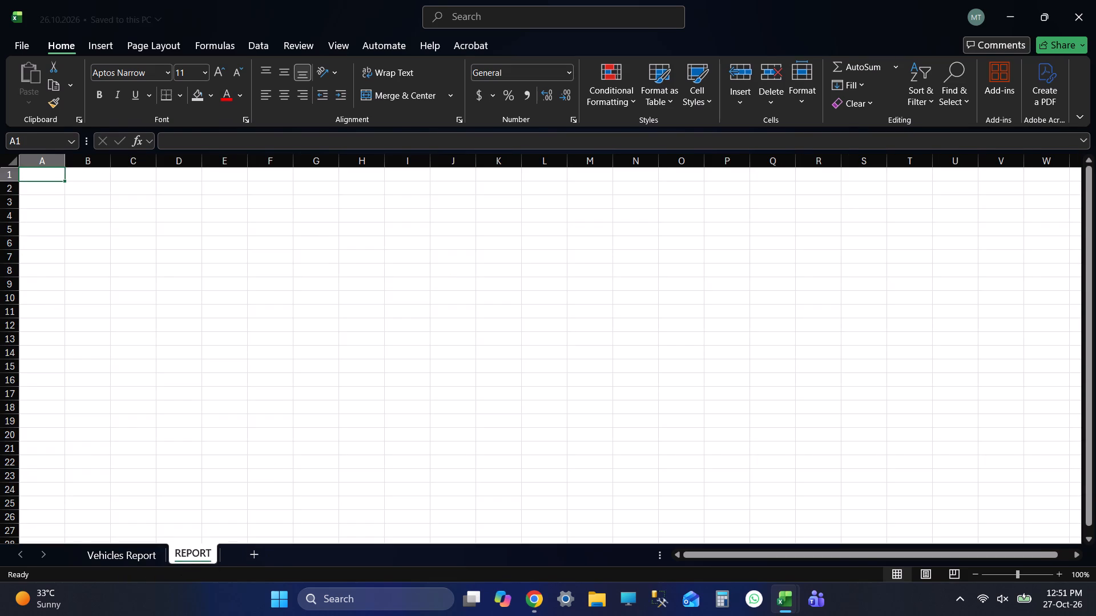
key(ctrl+s)
key(ctrl+s)
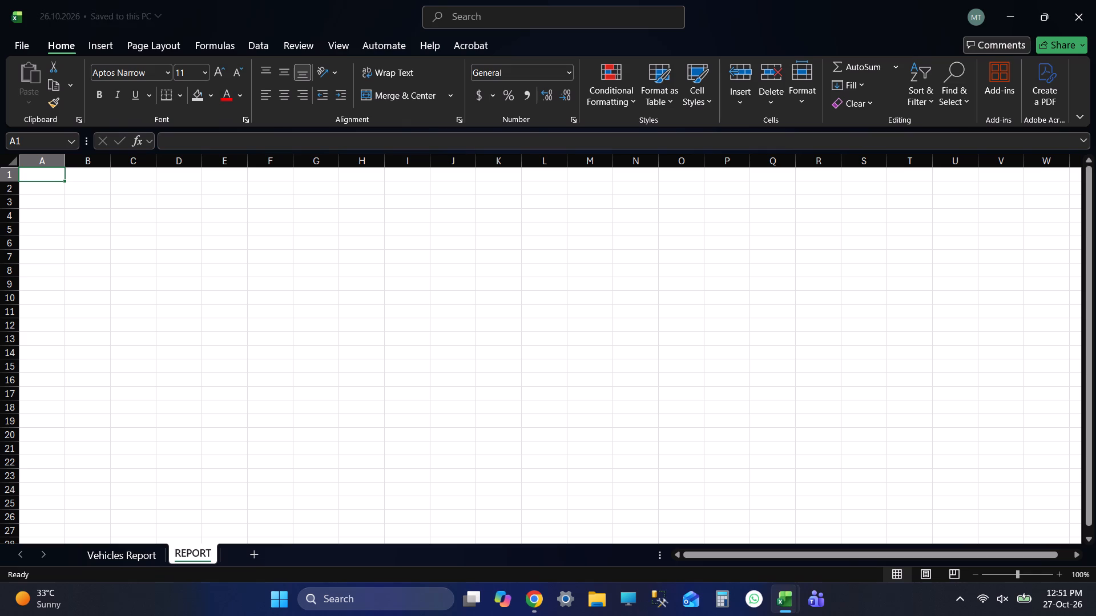
key(ctrl+s)
key(ctrl+s)
key(ctrl+s)
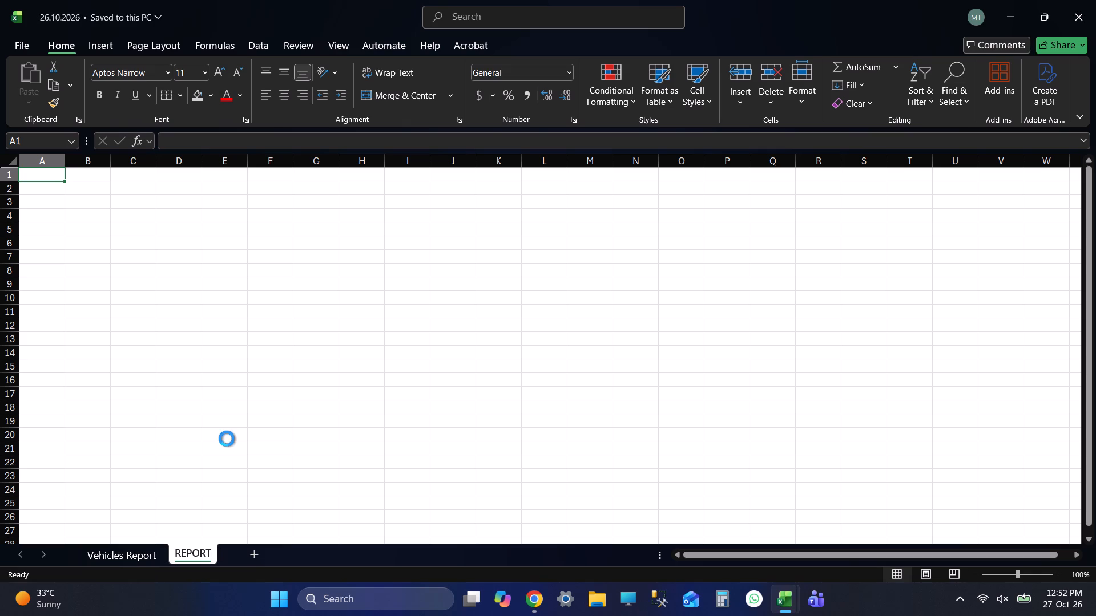
key(ctrl+s)
key(ctrl+s)
key(ctrl+s)
click(119, 559)
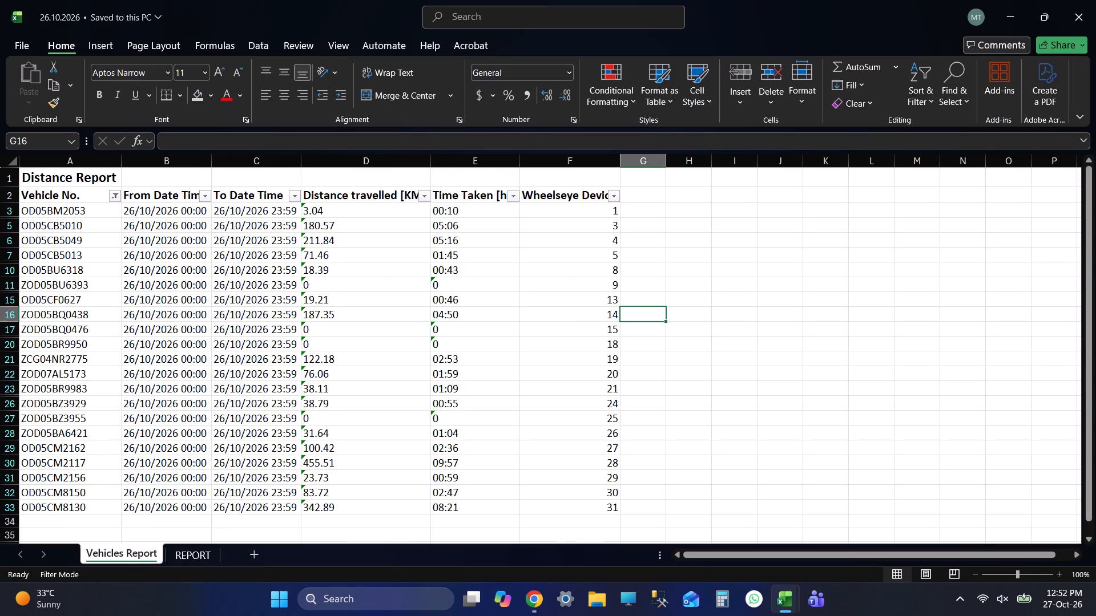
click(691, 234)
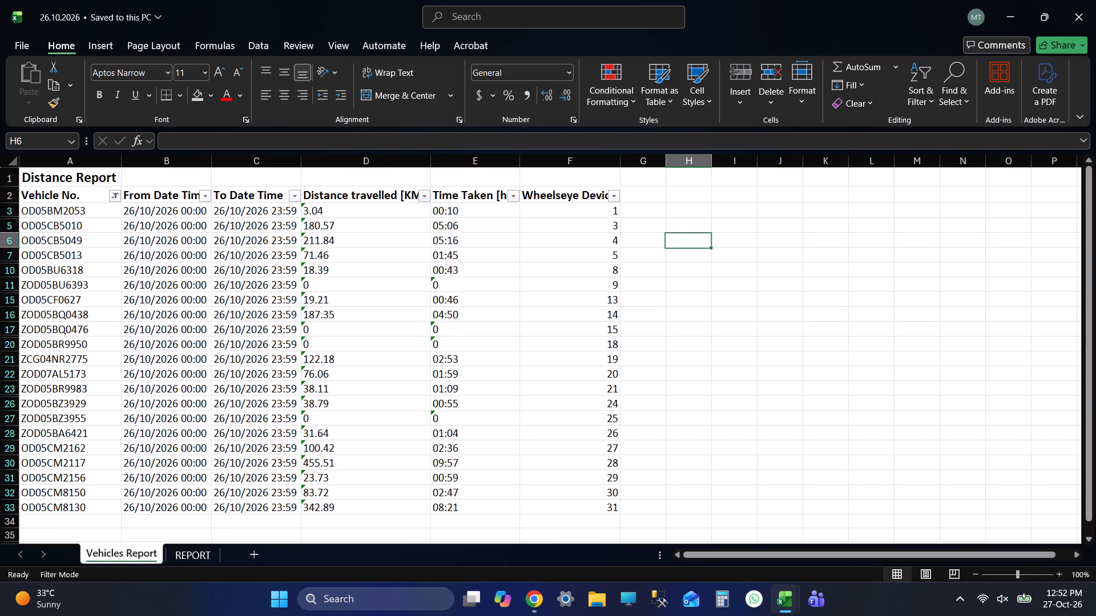
key(ctrl+s)
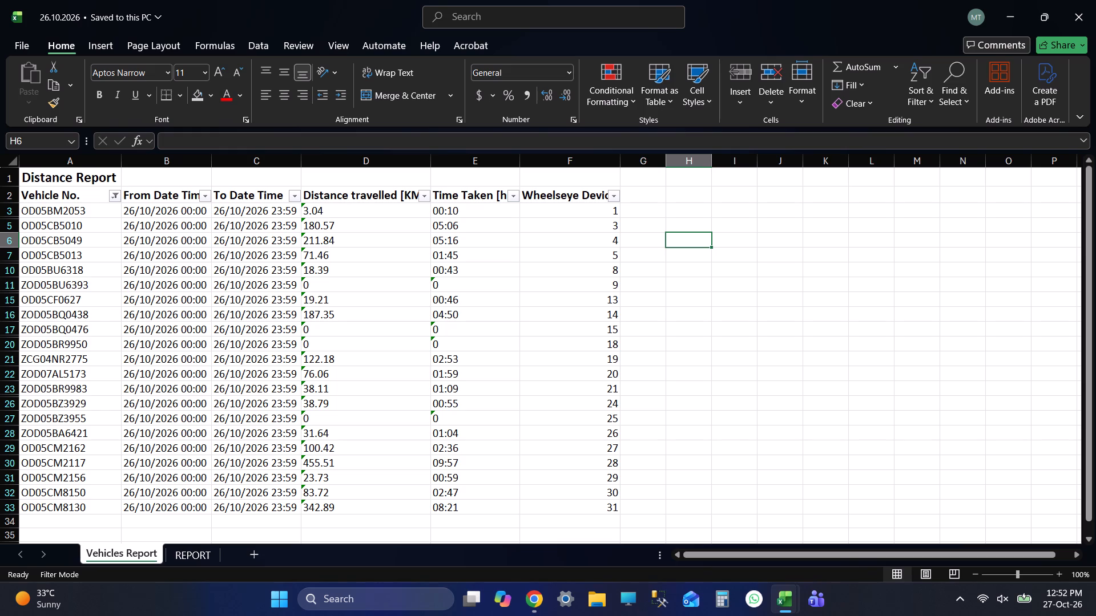
click(667, 225)
key(ctrl+s)
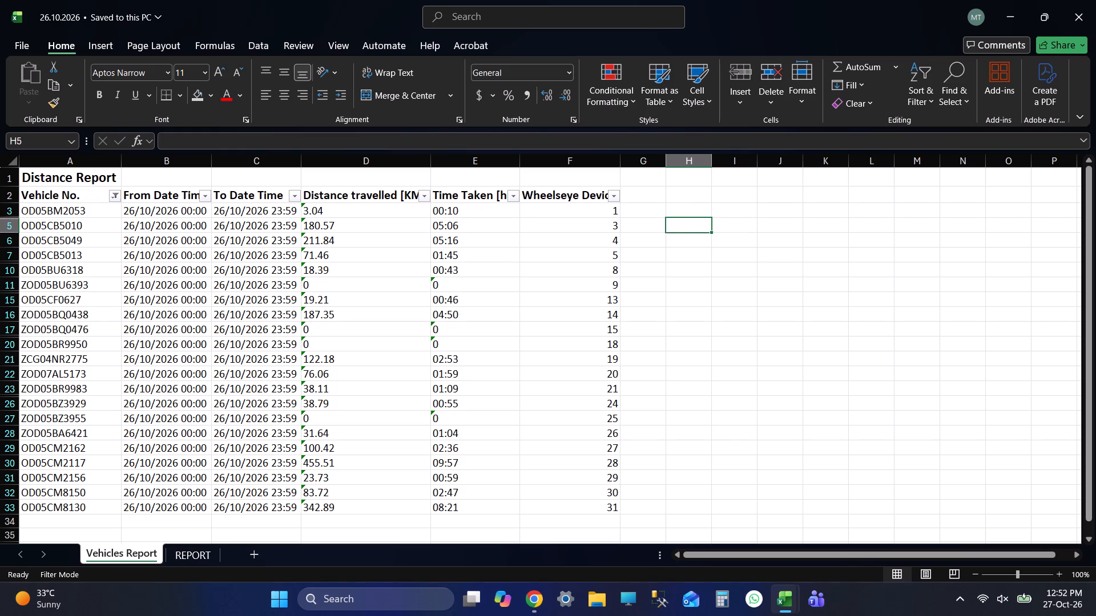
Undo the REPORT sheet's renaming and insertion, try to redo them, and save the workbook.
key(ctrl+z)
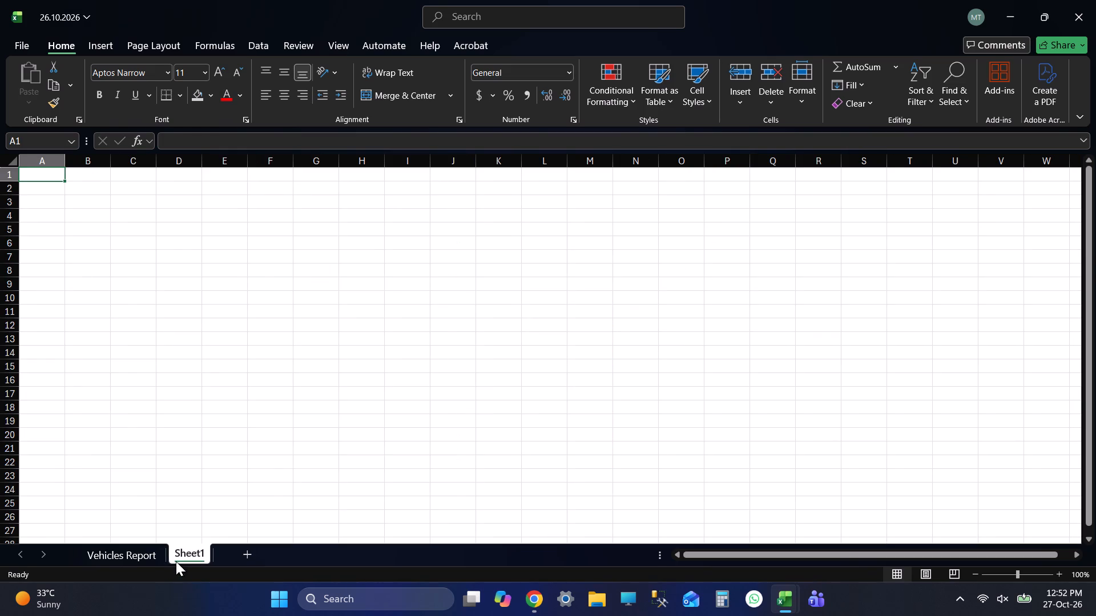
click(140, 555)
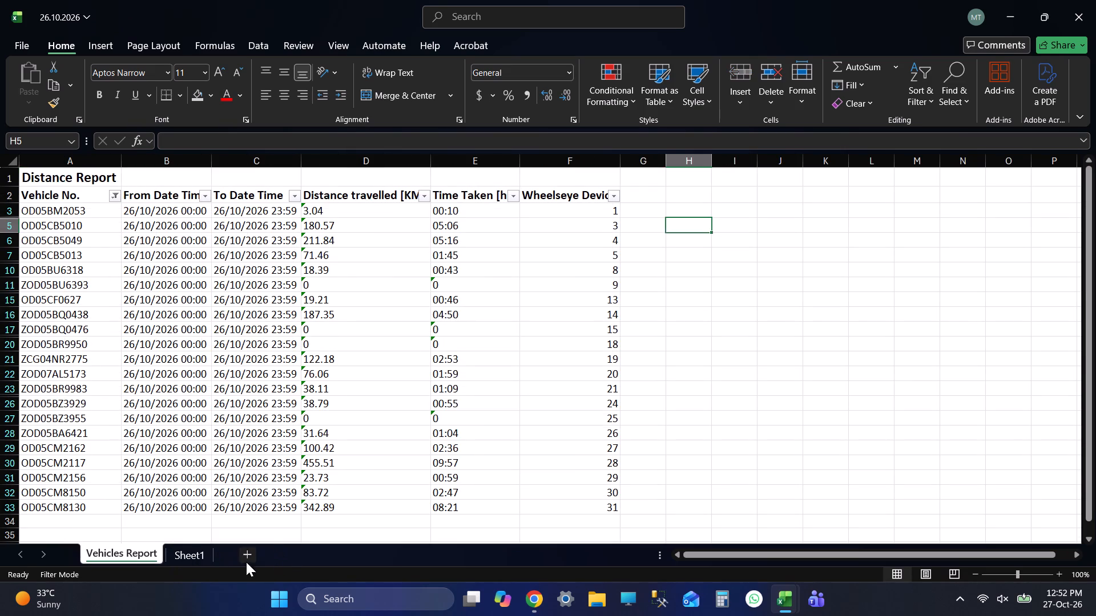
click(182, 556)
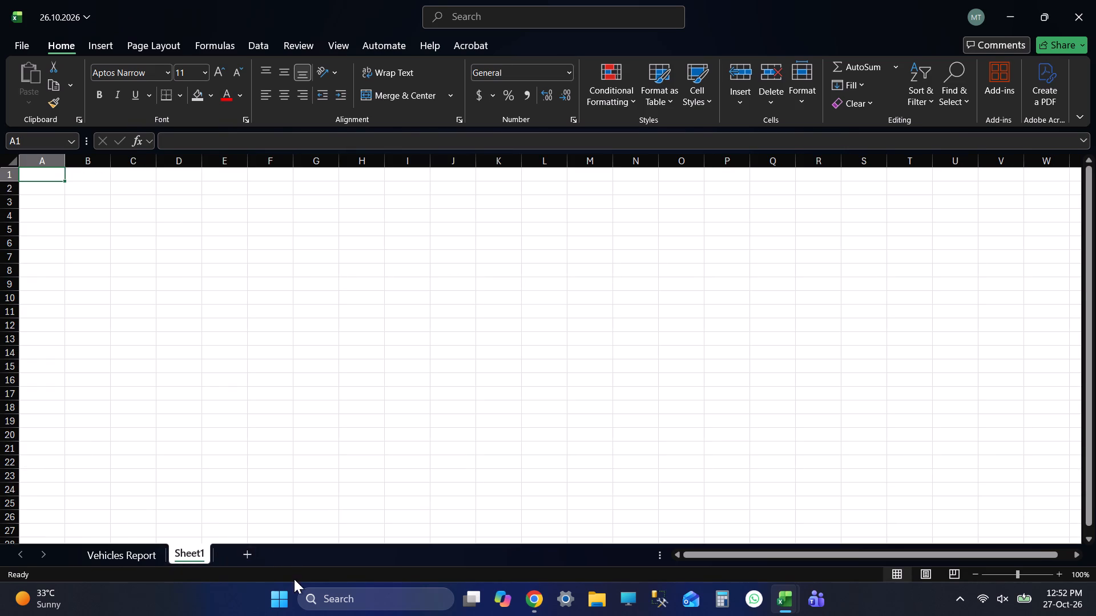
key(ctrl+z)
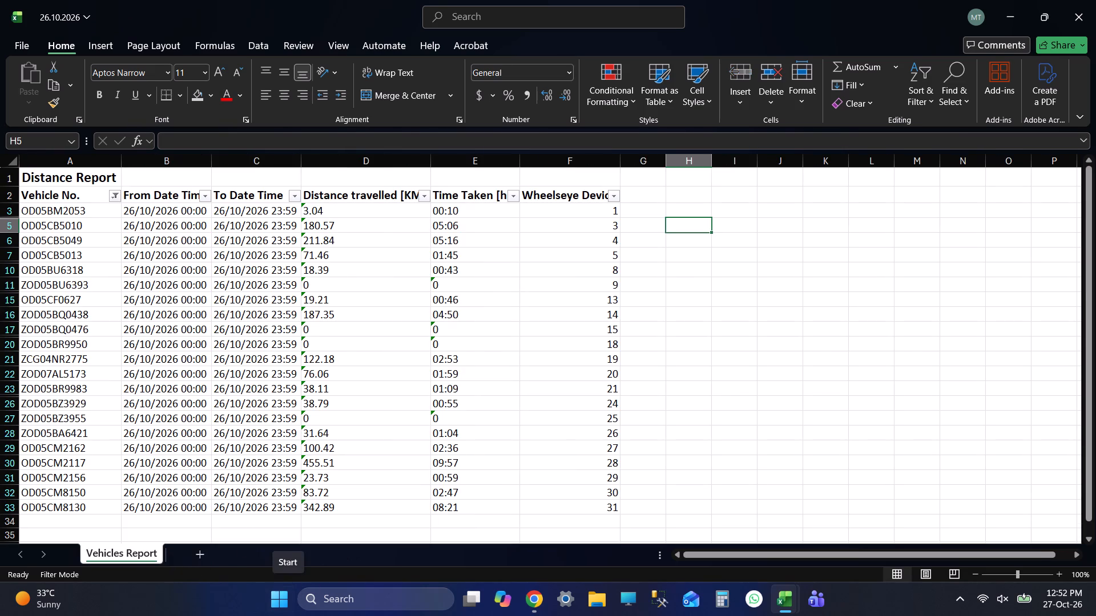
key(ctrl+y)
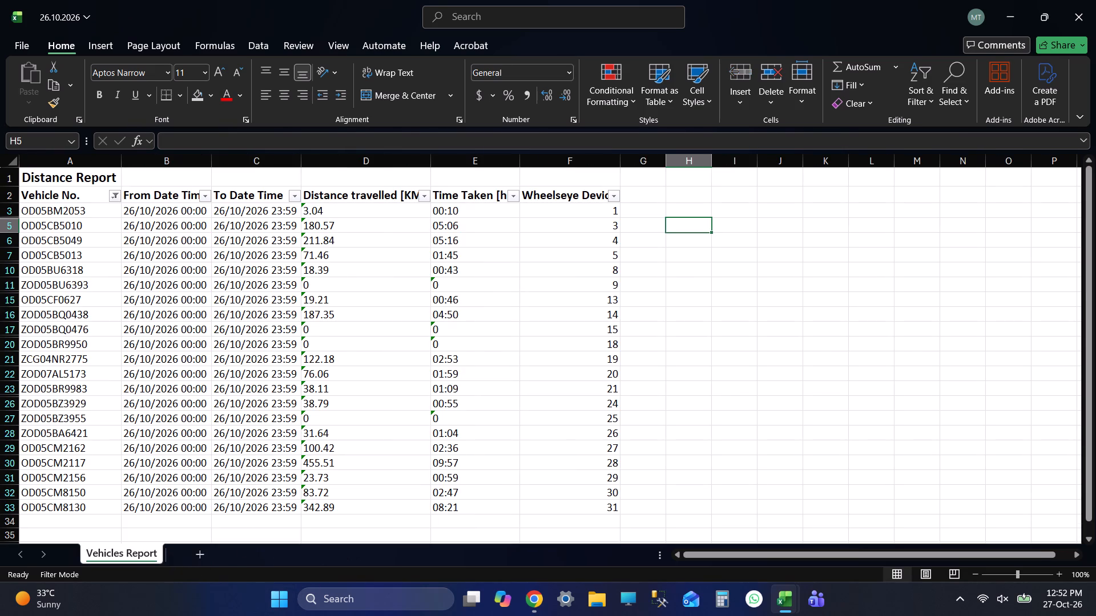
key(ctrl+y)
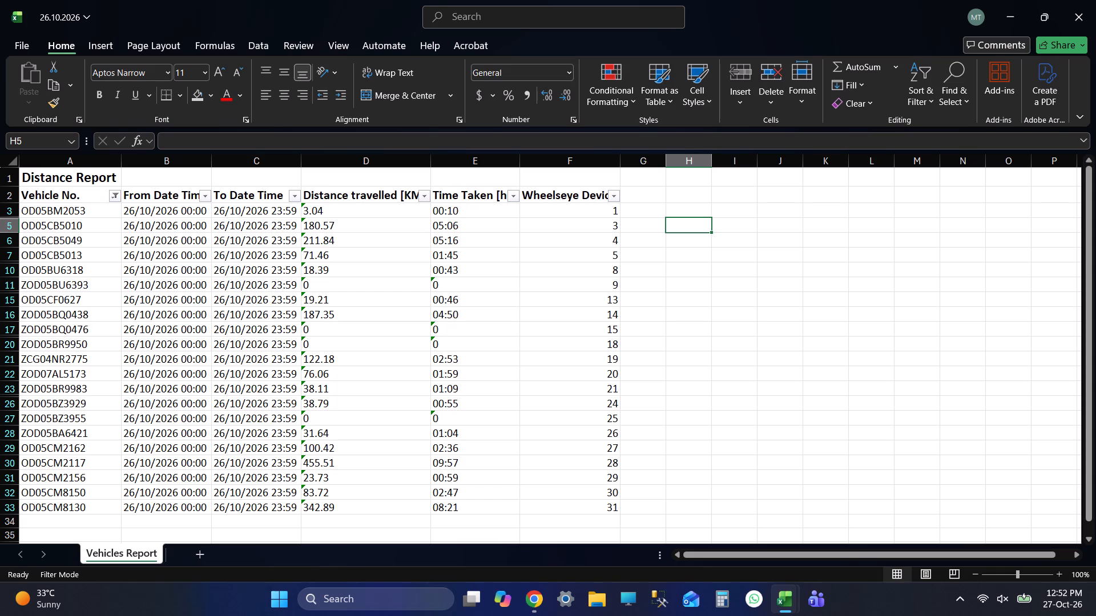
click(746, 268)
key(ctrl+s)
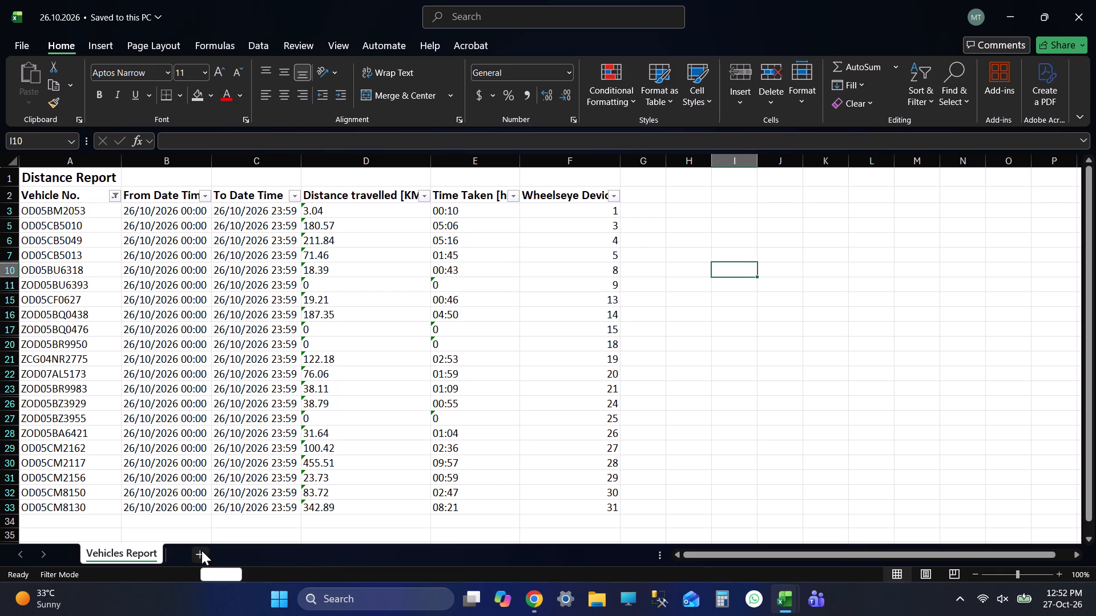
Add a new worksheet after Vehicles Report, name it REPORT, and save the workbook.
click(202, 550)
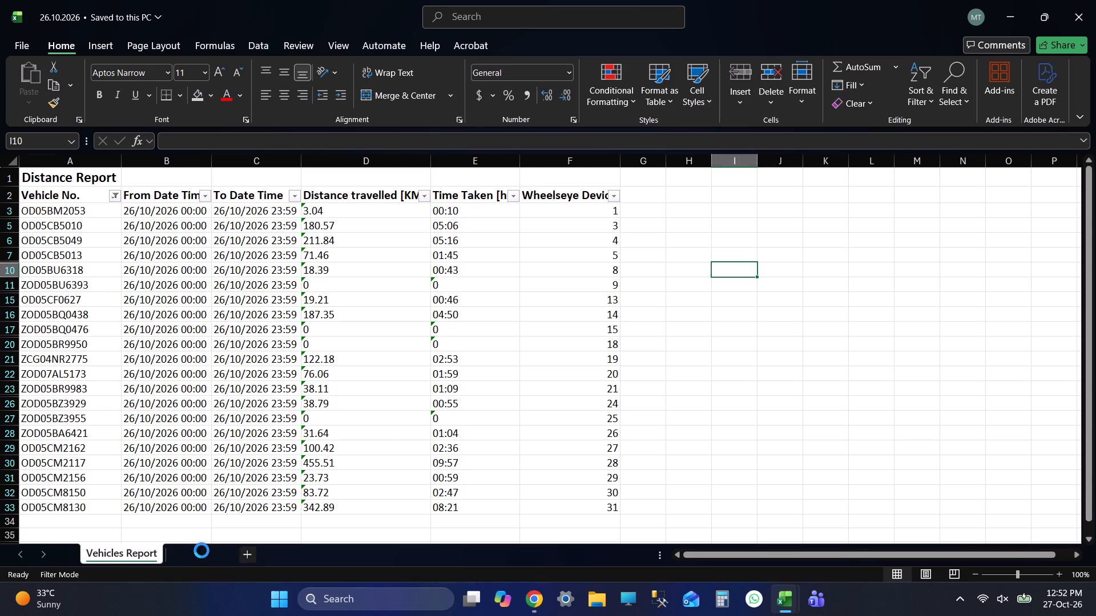
double_click(192, 553)
text(REPORT)
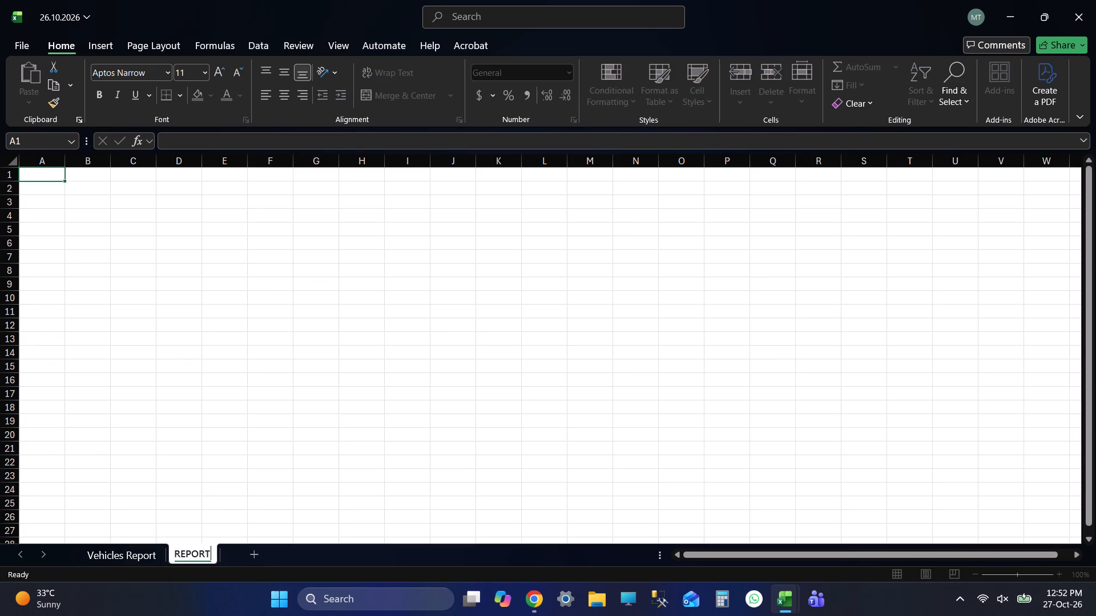
click(38, 176)
key(ctrl+s)
key(ctrl+s)
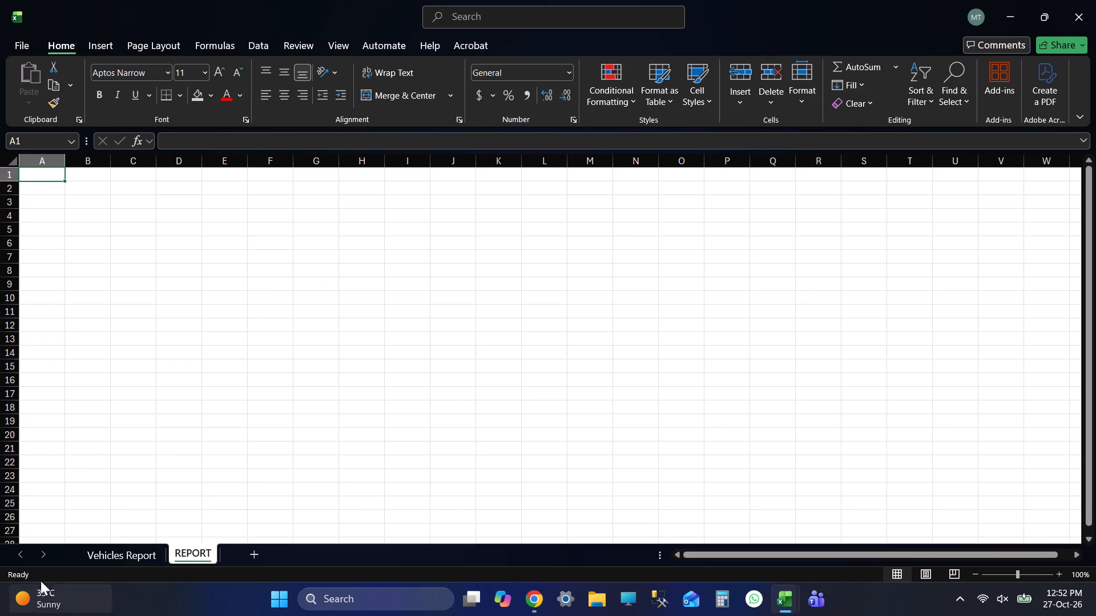
click(110, 566)
scroll(227, 286, up, 6)
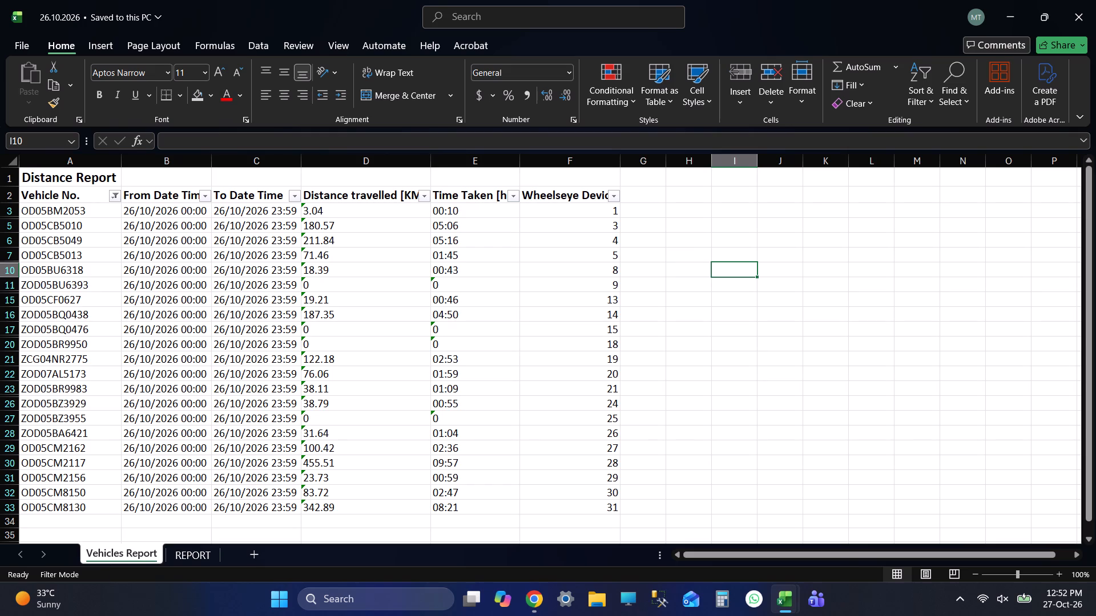
click(656, 235)
key(ctrl+s)
key(ctrl+s)
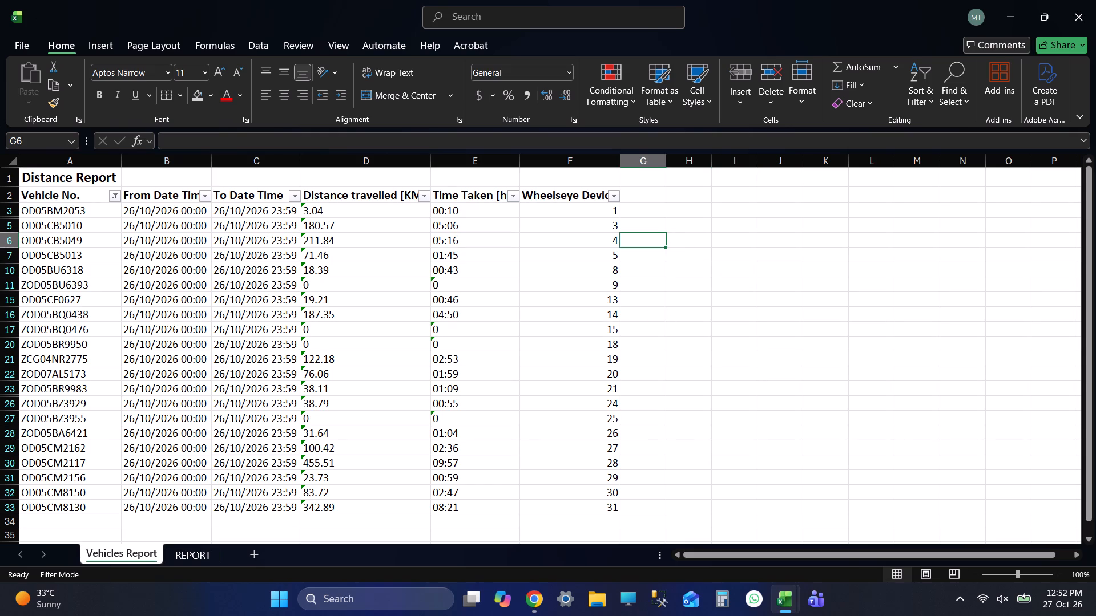
key(ctrl+s)
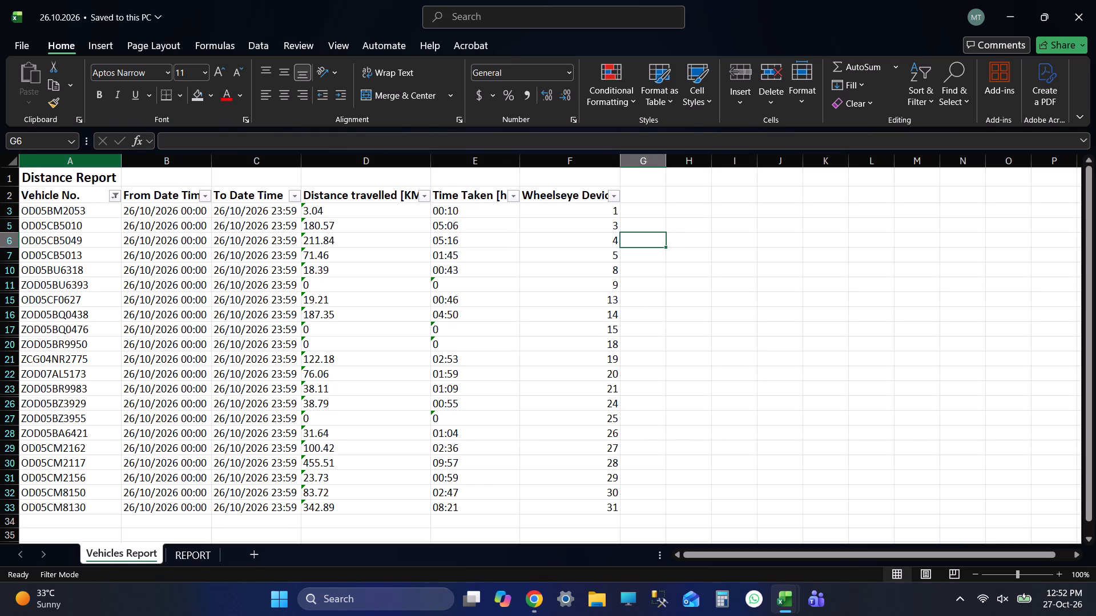
Copy columns A to F of the filtered Vehicles Report sheet and paste them into the REPORT sheet starting at A1.
click(69, 163)
key(shift+Right)
key(shift+Right)
key(shift+Right)
key(shift+Right)
key(shift+Right)
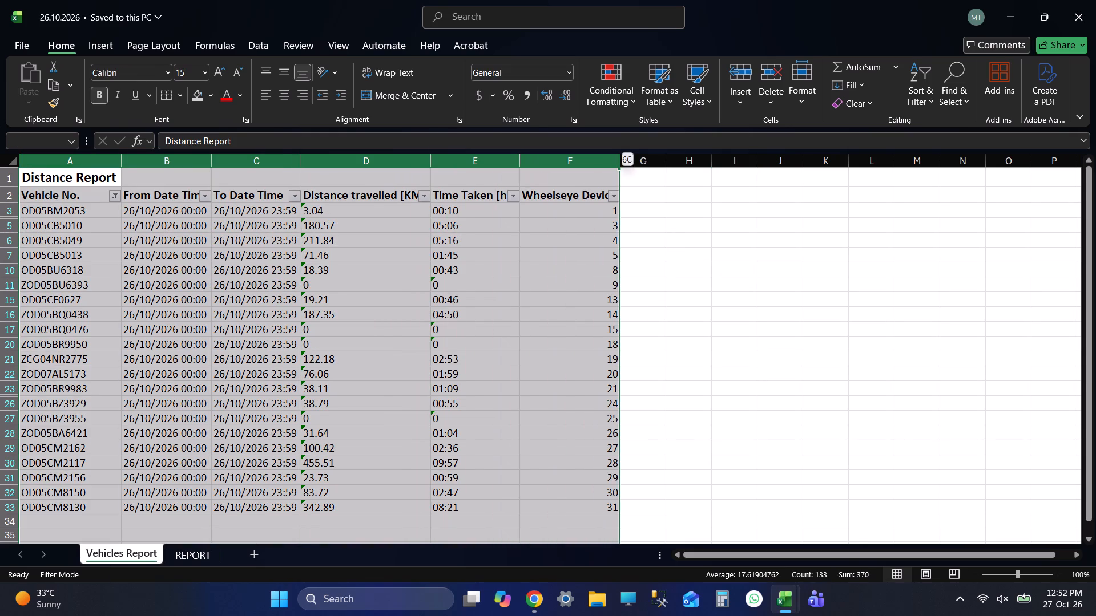
key(ctrl+c)
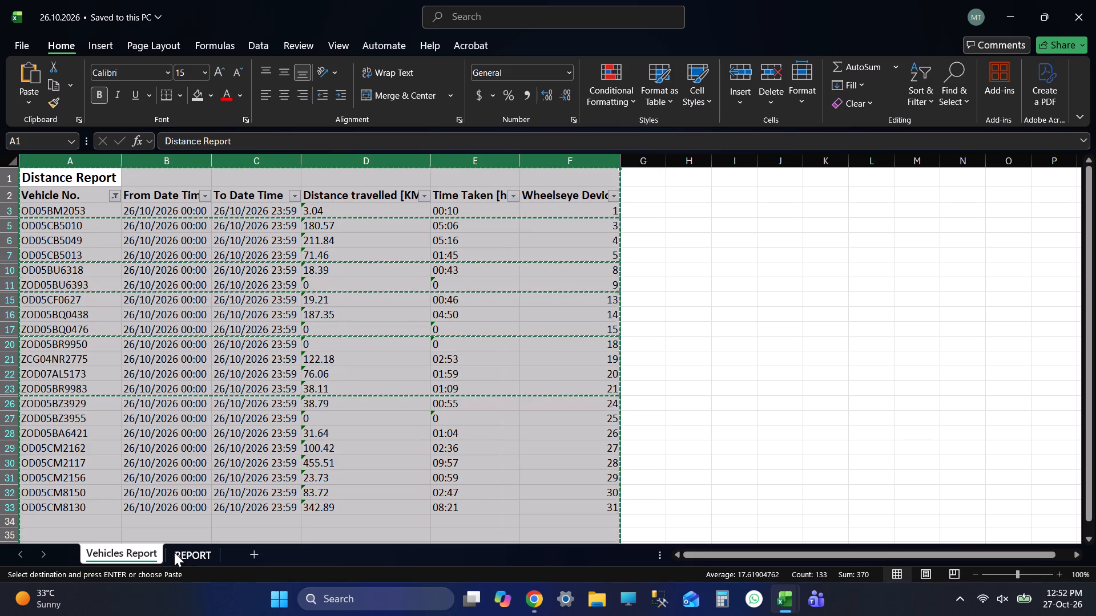
click(180, 554)
key(ctrl+v)
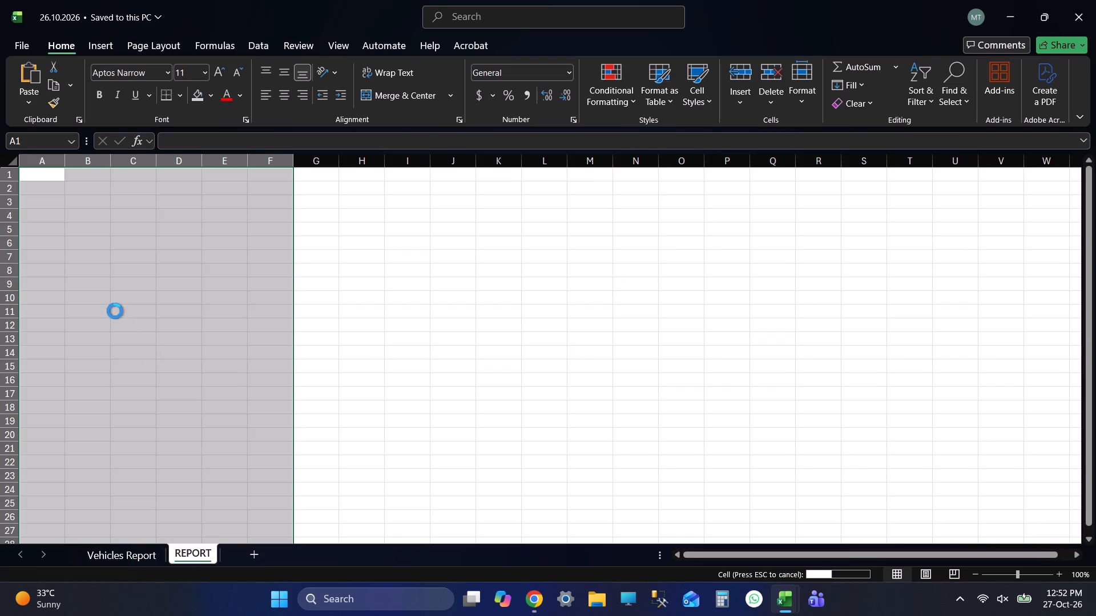
Auto-fit the widths of columns A to F on the REPORT sheet and save the workbook.
click(47, 160)
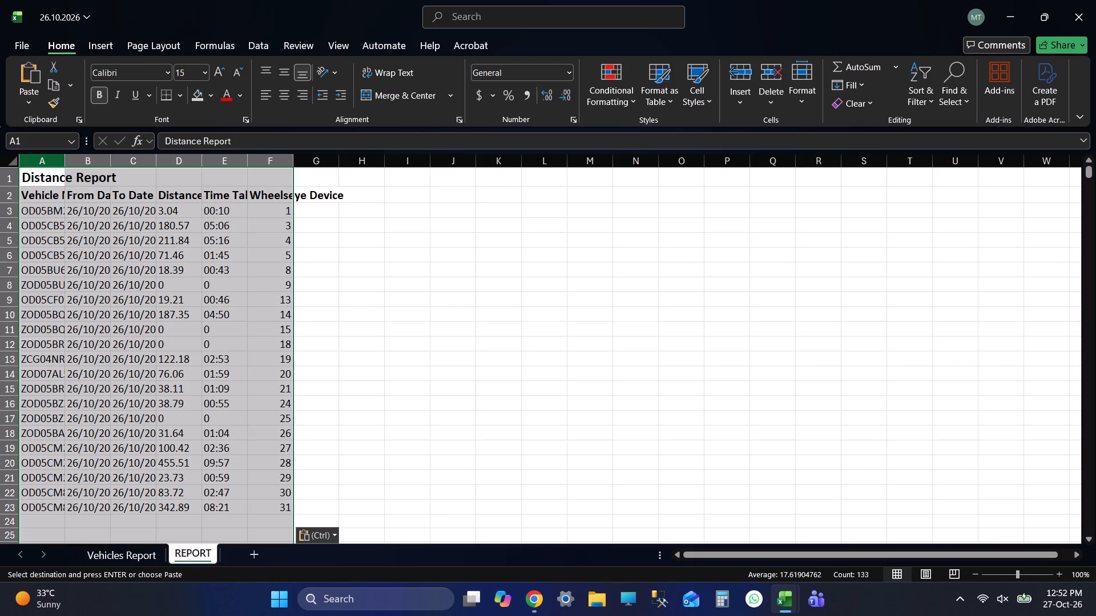
key(shift+Right)
key(shift+Right)
key(shift+Right)
key(shift+Right)
key(shift+Right)
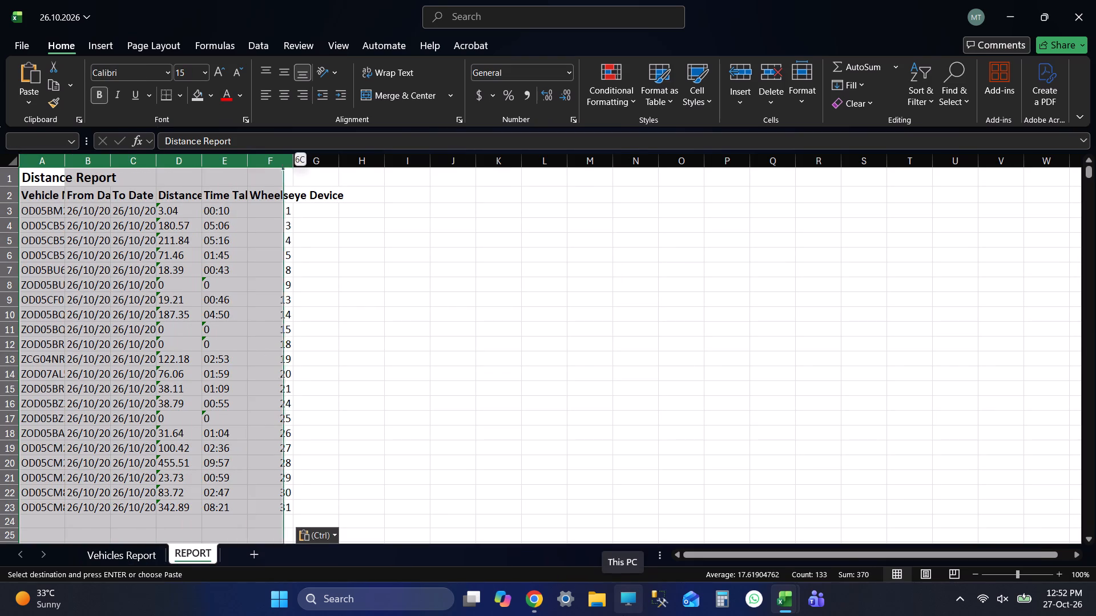
double_click(298, 159)
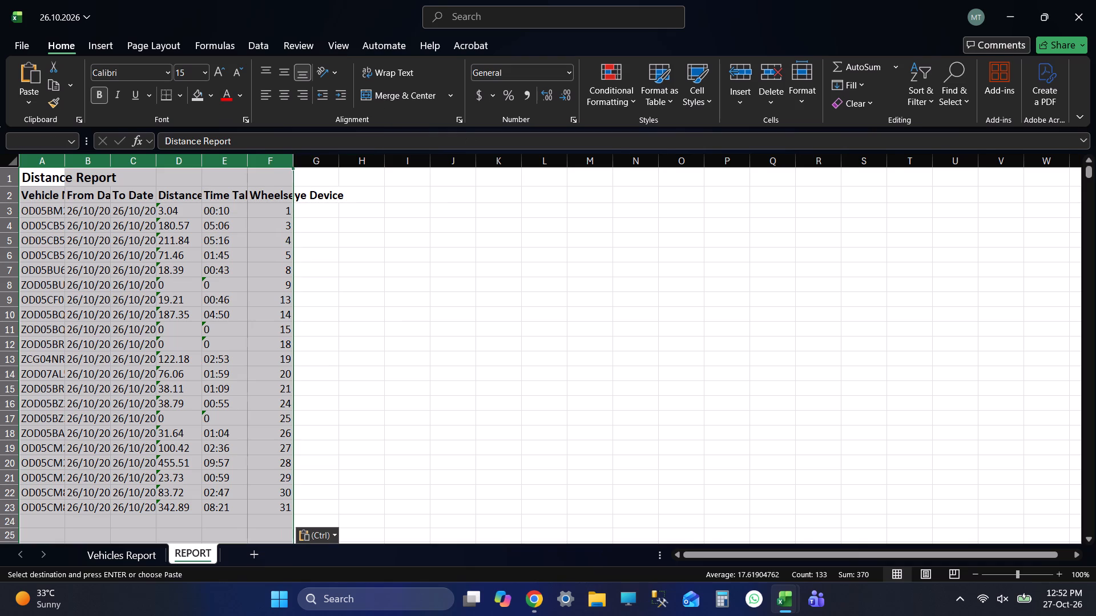
click(619, 223)
click(585, 212)
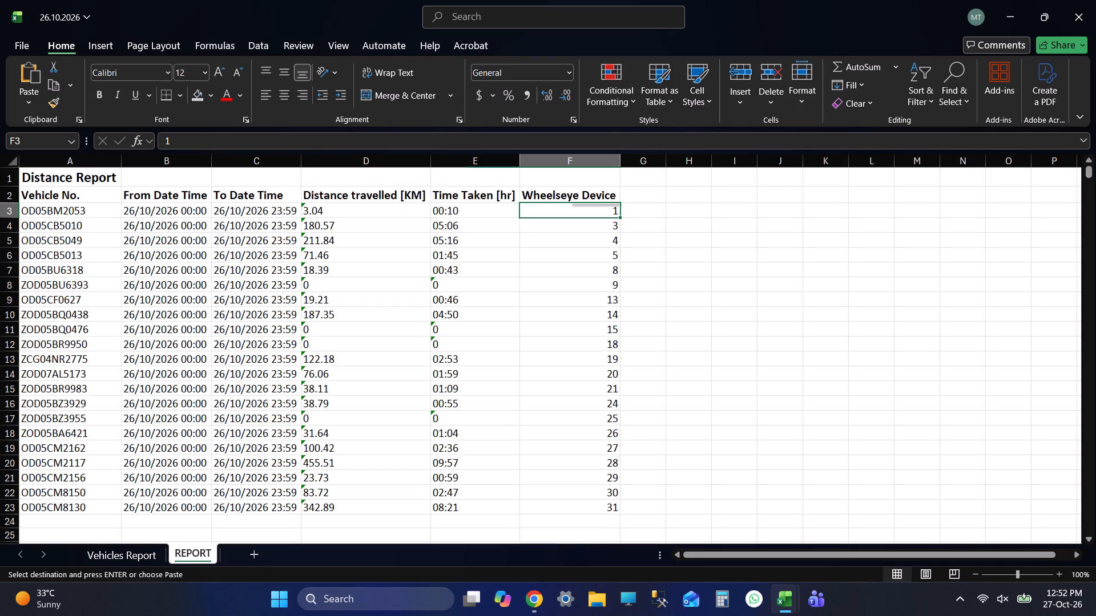
key(ctrl+s)
click(589, 299)
key(ctrl+s)
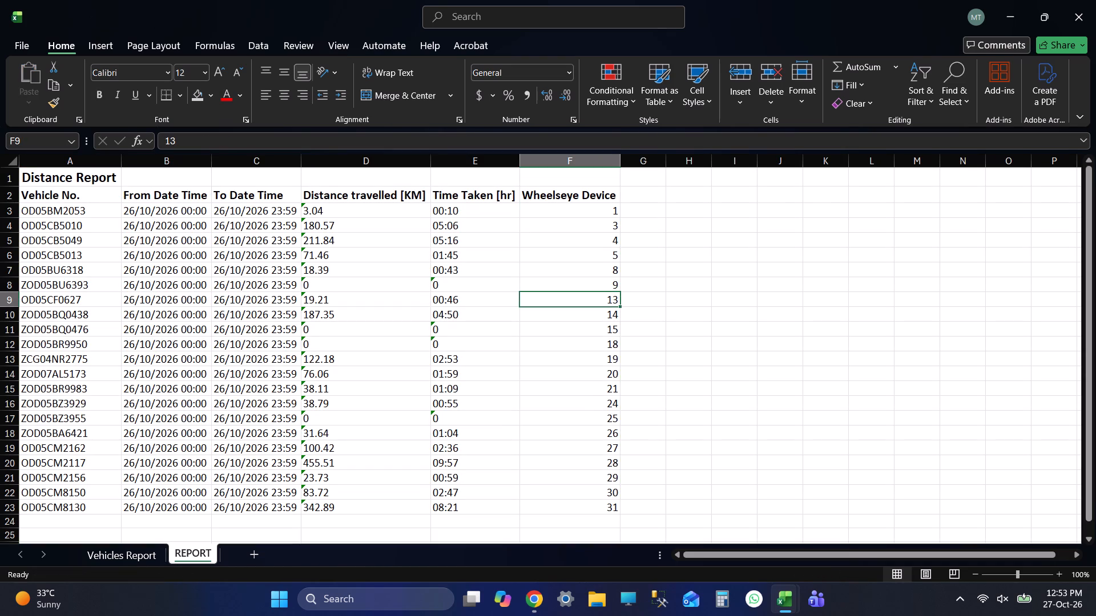
Delete the From Date Time and To Date Time columns from the REPORT sheet.
click(149, 159)
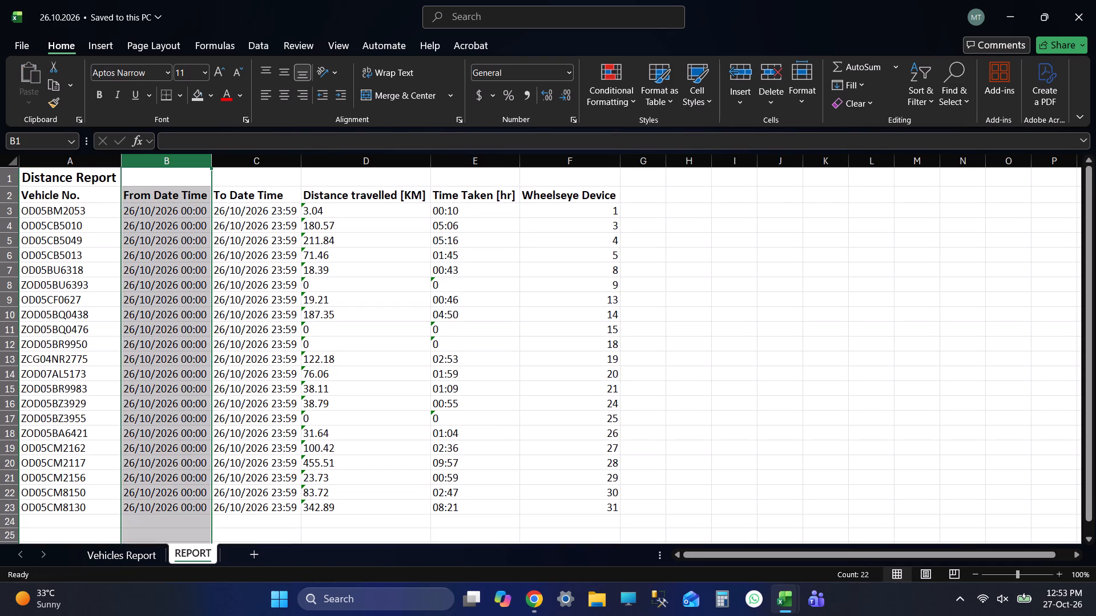
key(shift+Right)
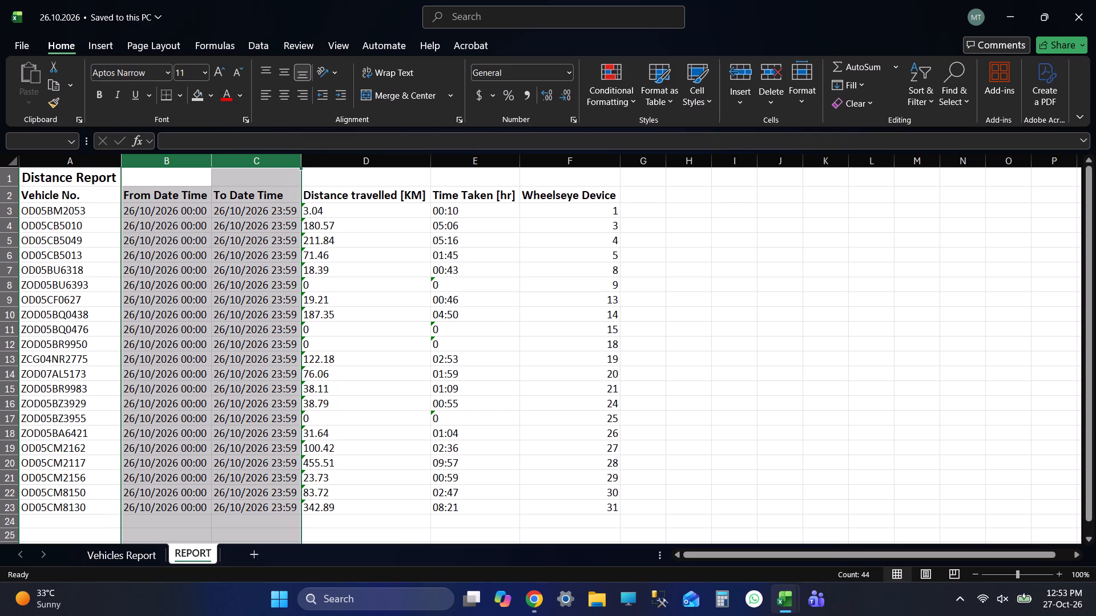
key(ctrl+minus)
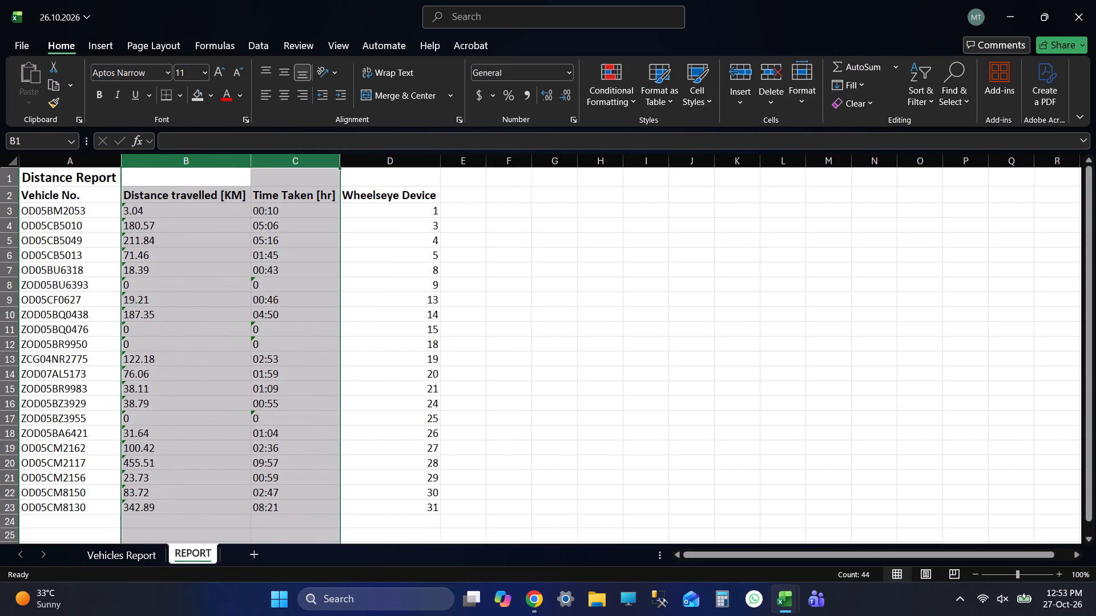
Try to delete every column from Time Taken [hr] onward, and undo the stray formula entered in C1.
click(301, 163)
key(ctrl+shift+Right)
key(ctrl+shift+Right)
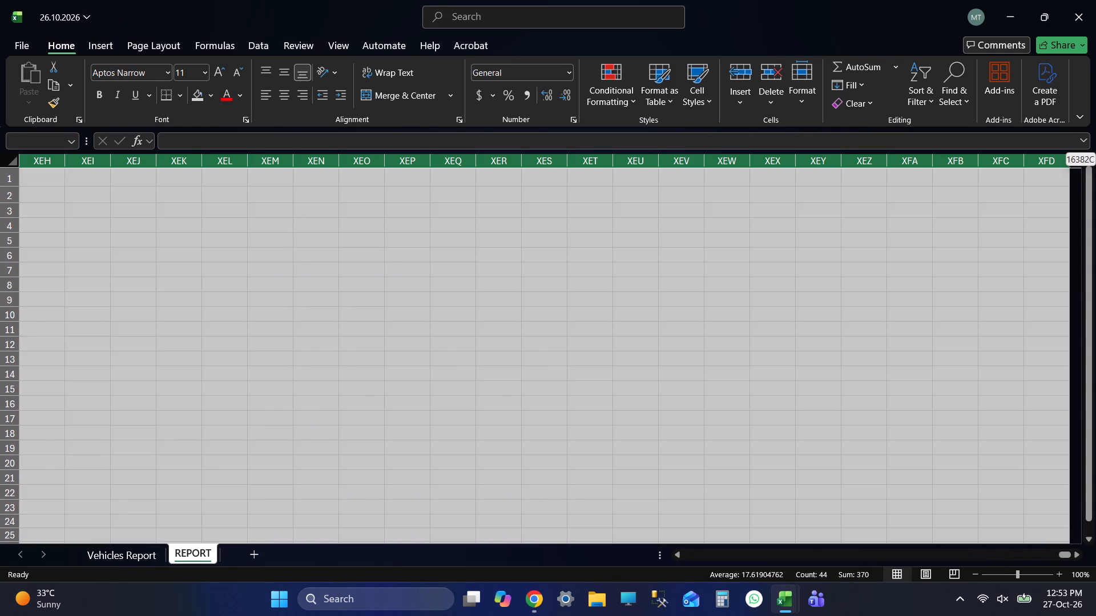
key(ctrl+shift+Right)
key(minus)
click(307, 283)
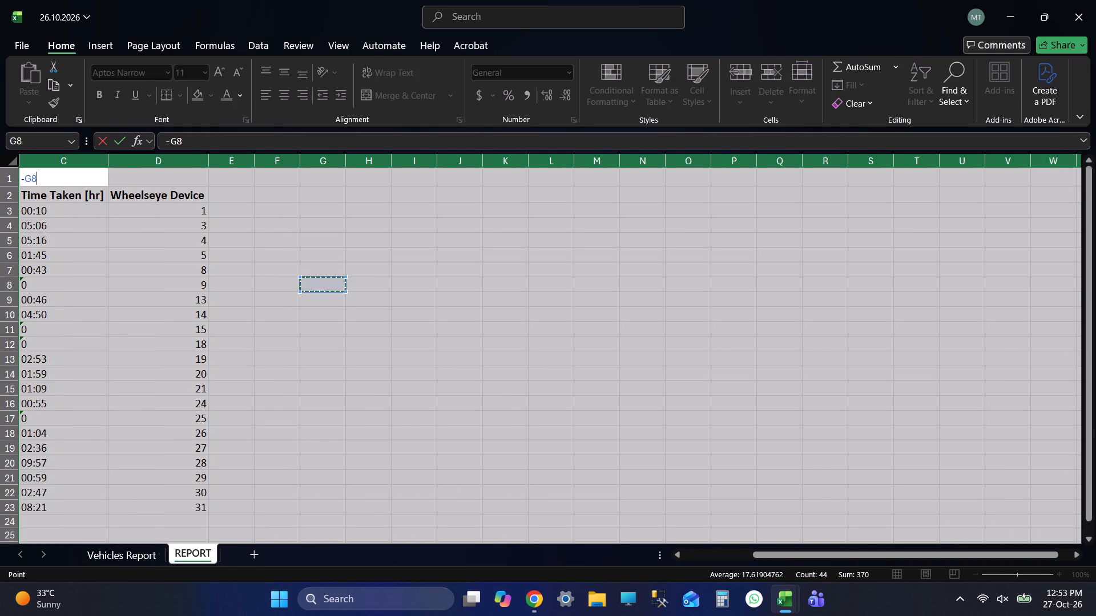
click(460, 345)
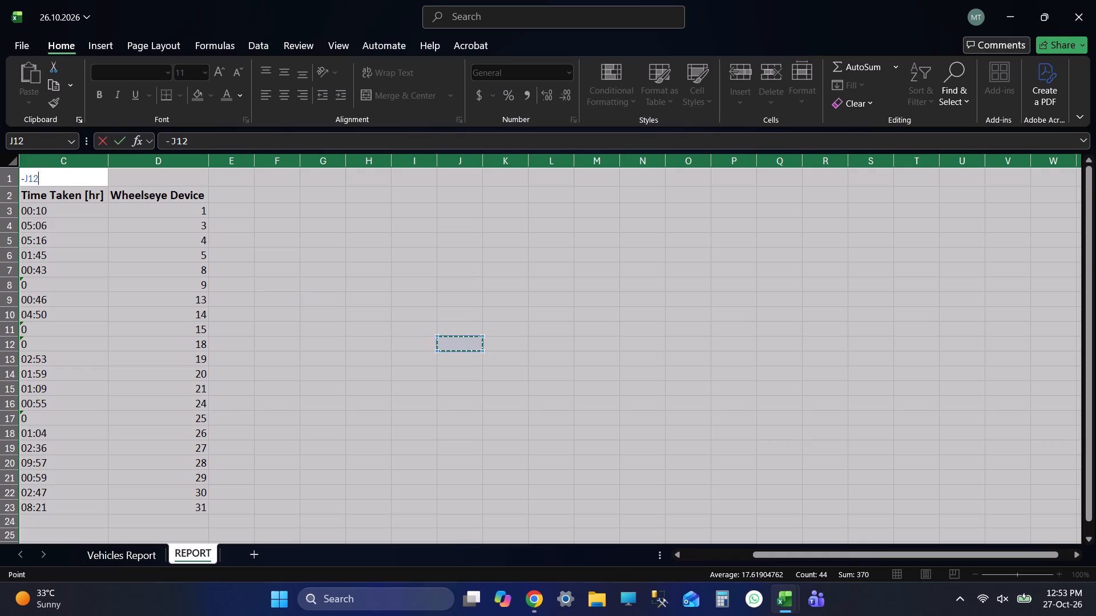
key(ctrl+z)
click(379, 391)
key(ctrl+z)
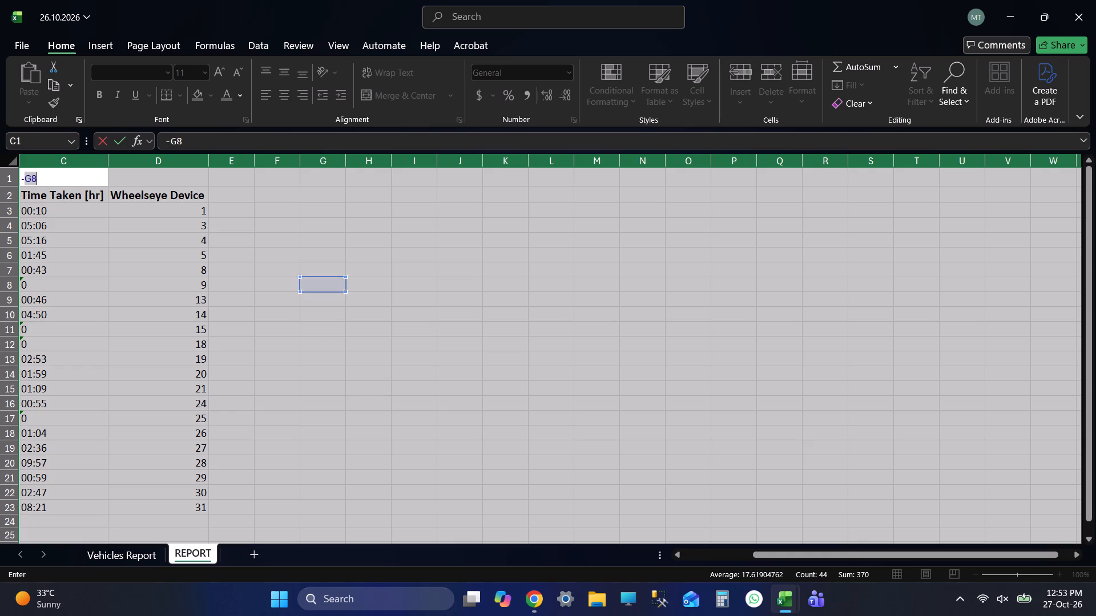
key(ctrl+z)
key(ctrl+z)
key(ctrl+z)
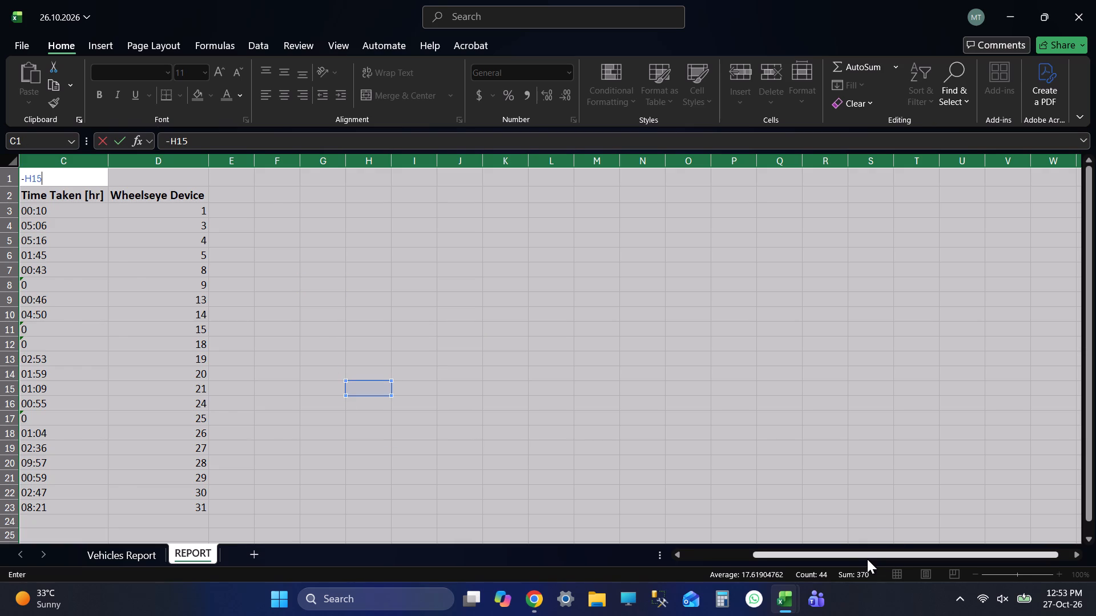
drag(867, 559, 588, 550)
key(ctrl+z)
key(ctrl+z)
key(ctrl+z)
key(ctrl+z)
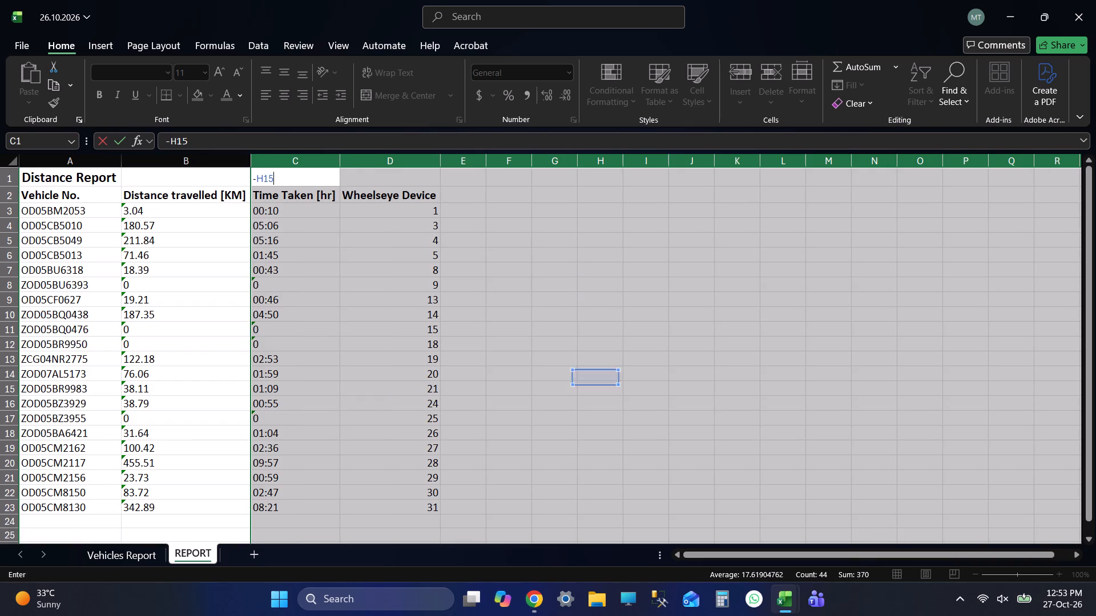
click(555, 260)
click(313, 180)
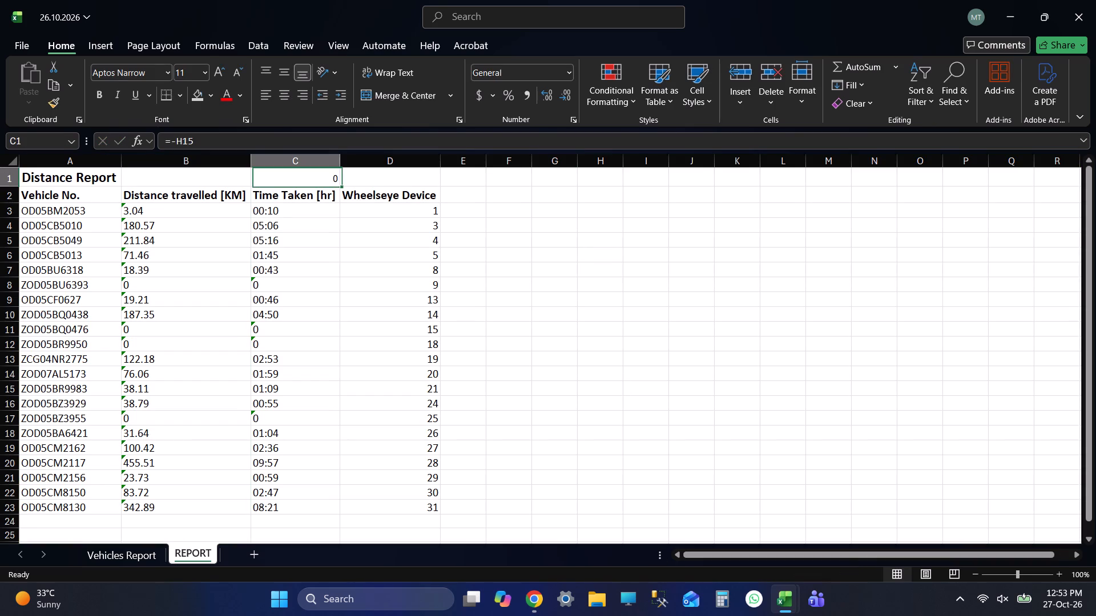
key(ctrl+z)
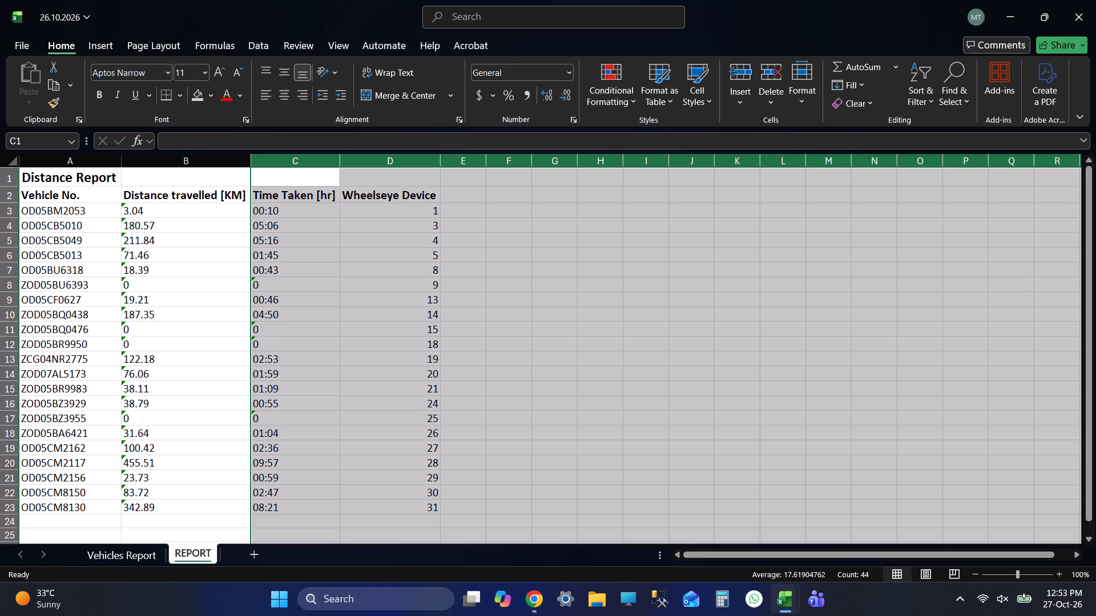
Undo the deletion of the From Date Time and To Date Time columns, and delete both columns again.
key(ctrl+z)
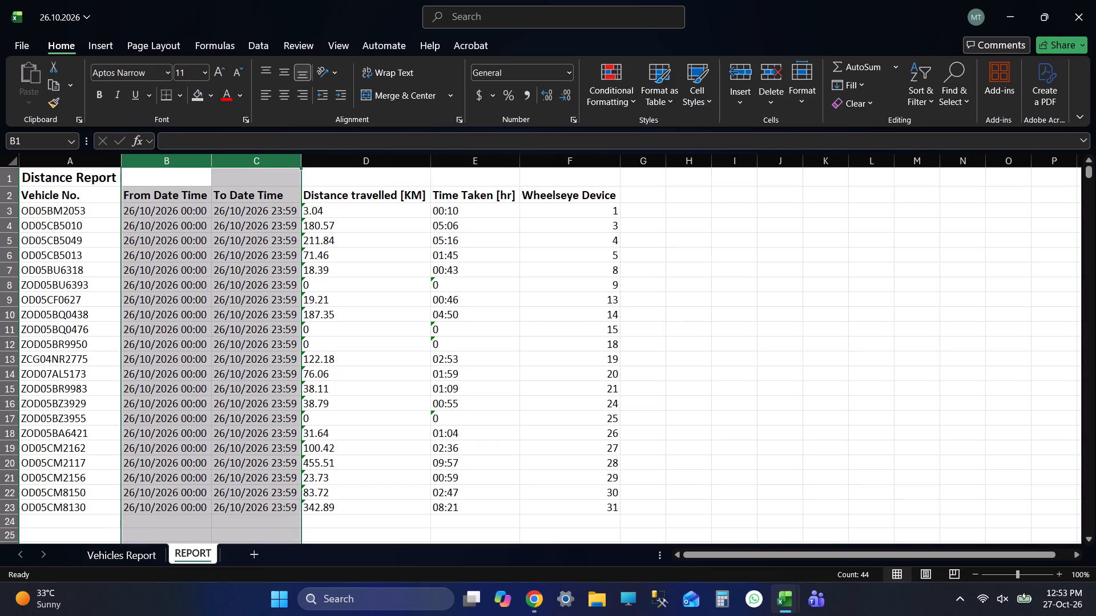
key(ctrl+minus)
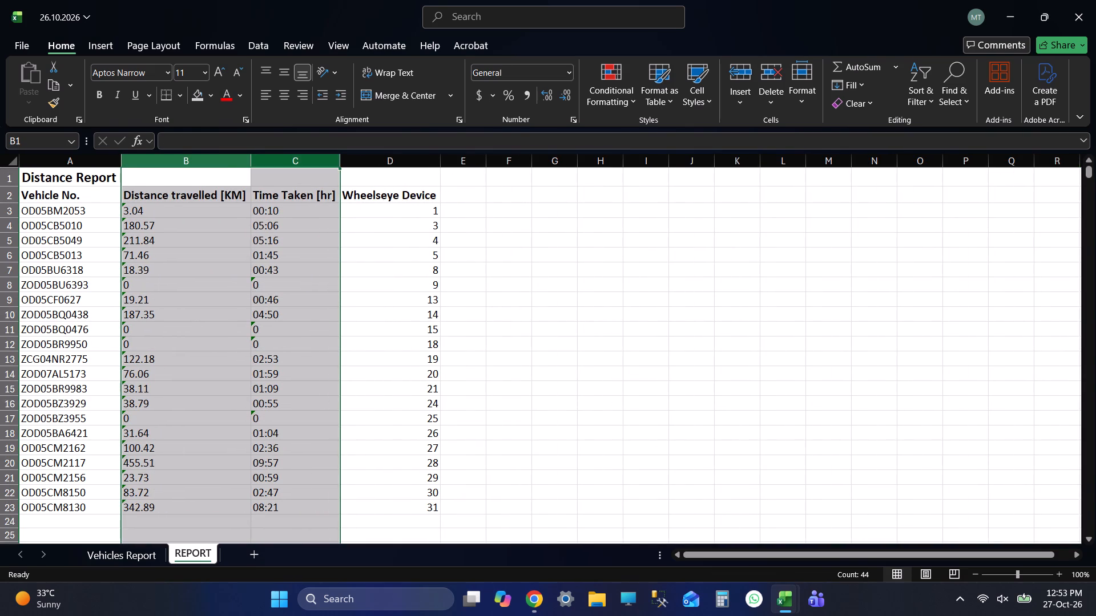
Delete all columns from Time Taken [hr] onward, including Wheelseye Device, from the REPORT sheet.
click(287, 154)
key(ctrl+shift+Right)
key(ctrl+minus)
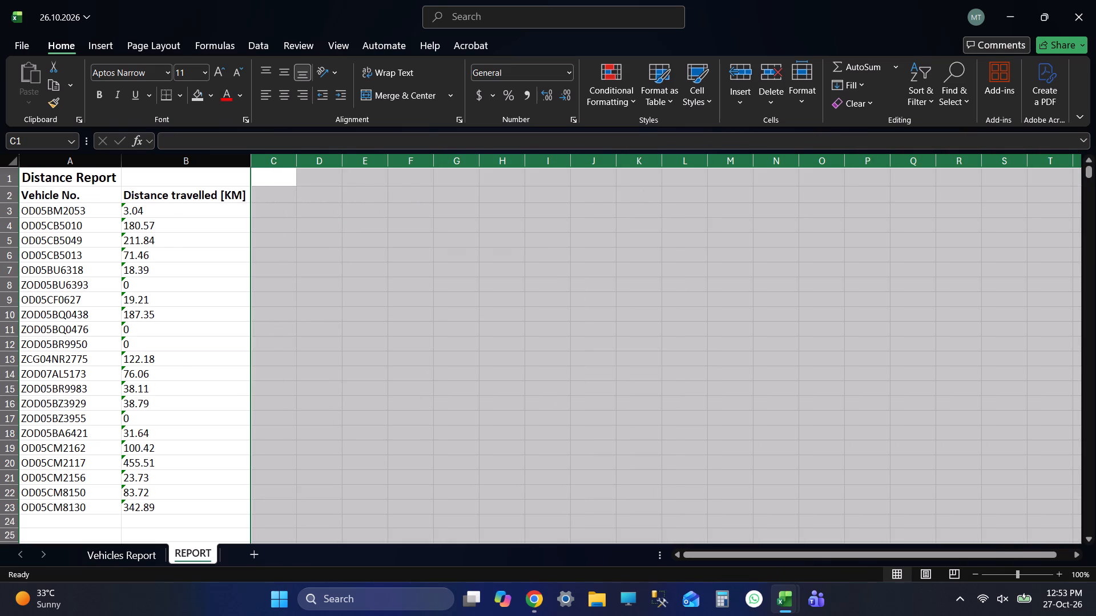
Convert the distance values stored as text in B3:B23 to numbers and save the workbook.
drag(166, 215, 213, 508)
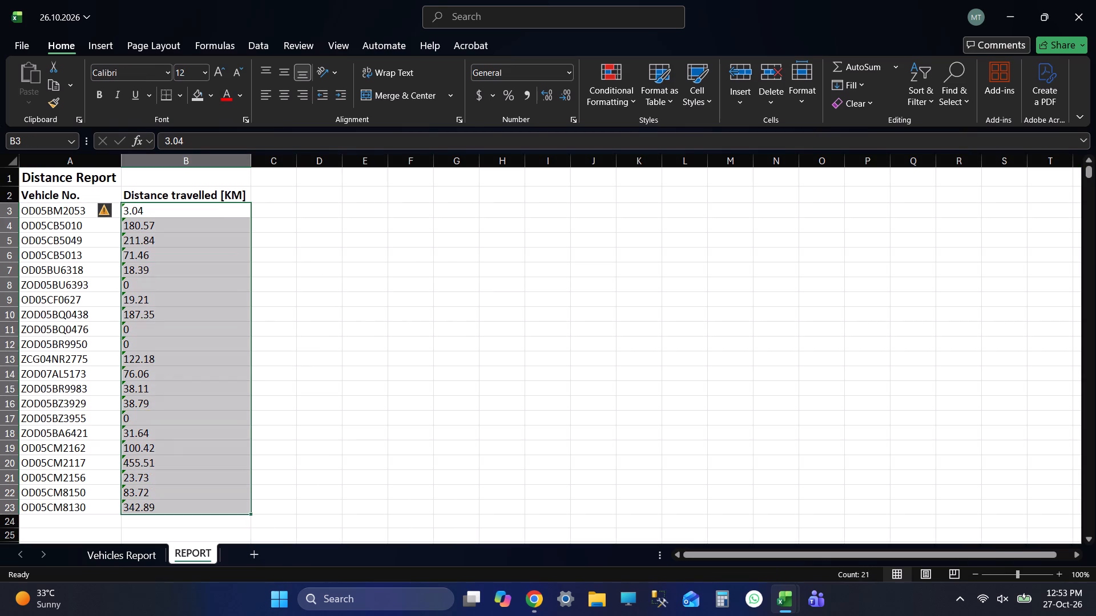
click(102, 217)
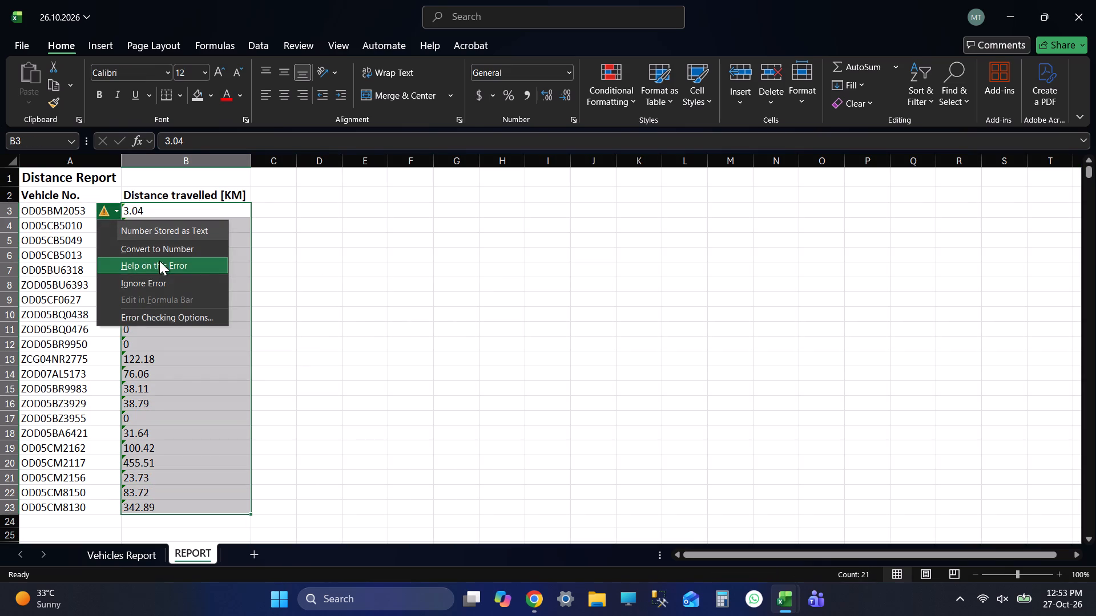
click(160, 249)
click(366, 233)
key(ctrl+s)
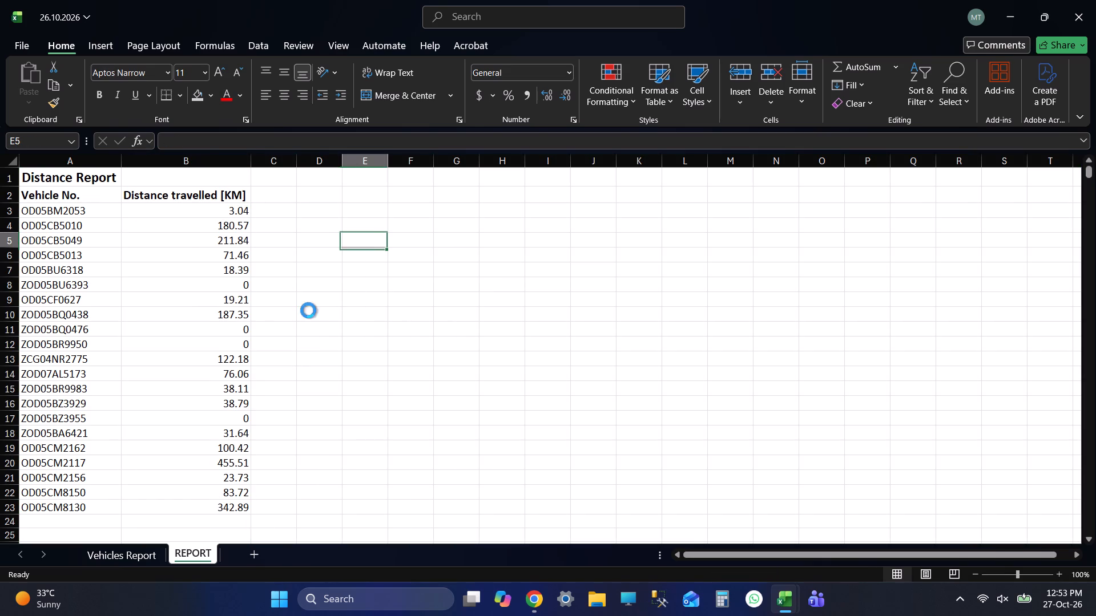
Reduce the distances in B3:B23 to zero decimal places and save the workbook.
drag(215, 212, 225, 513)
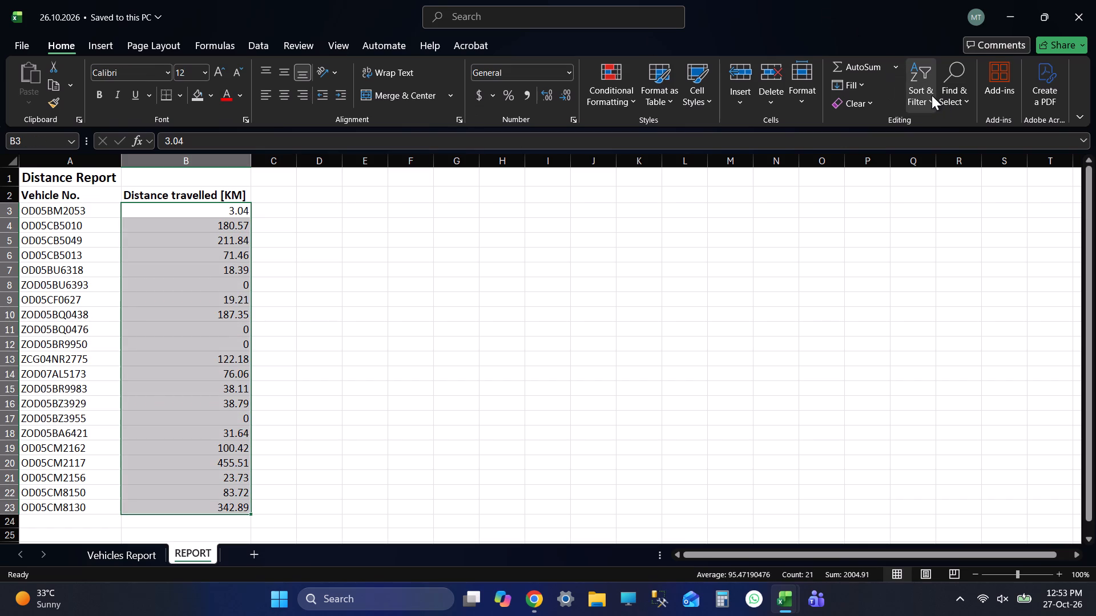
click(615, 96)
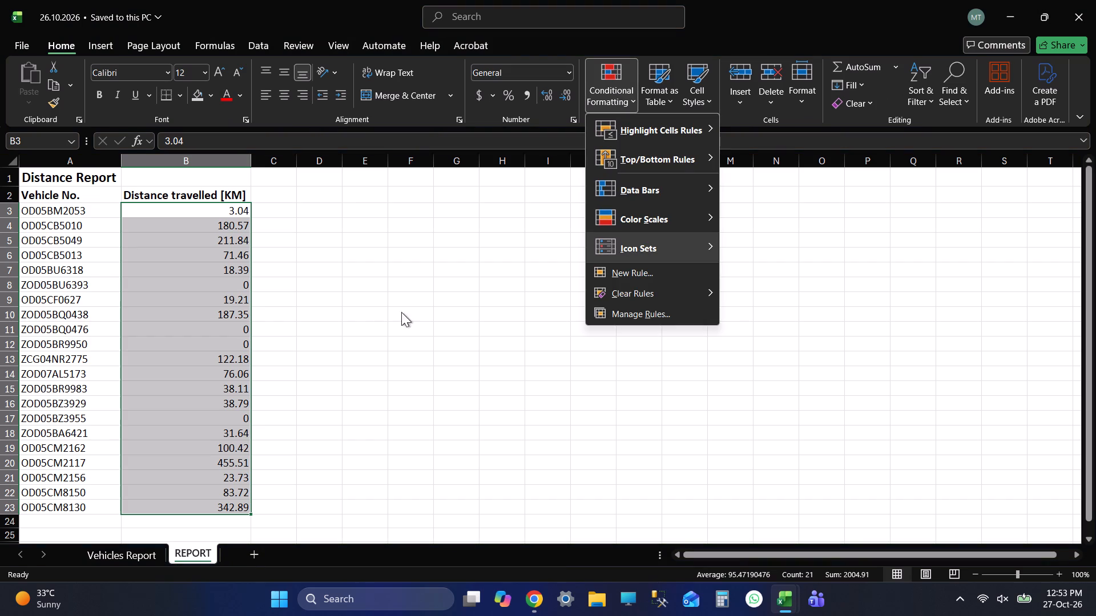
double_click(566, 96)
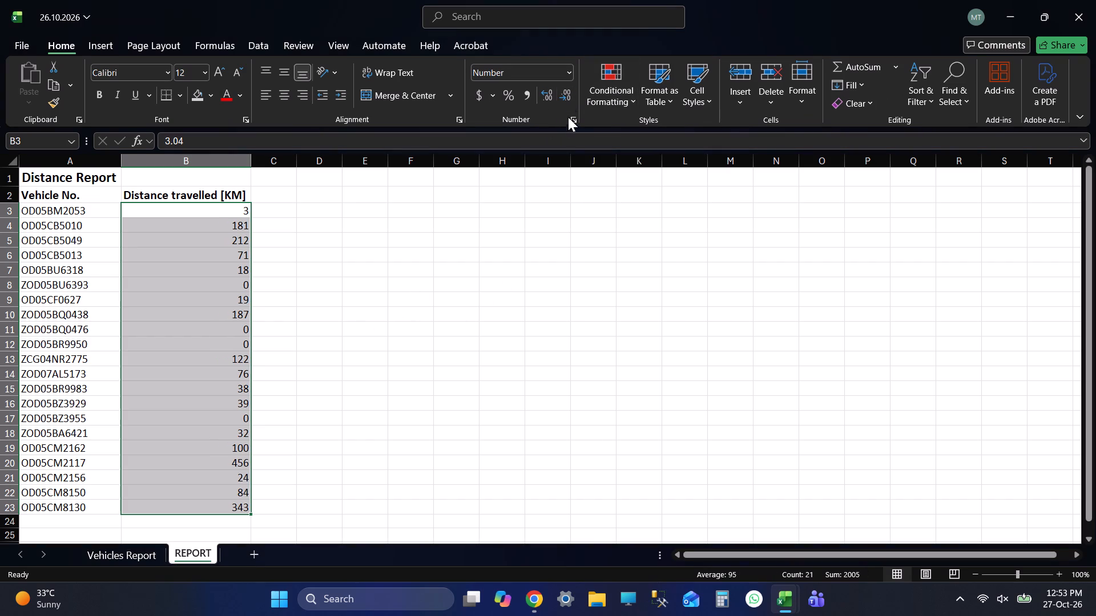
click(334, 310)
key(ctrl+s)
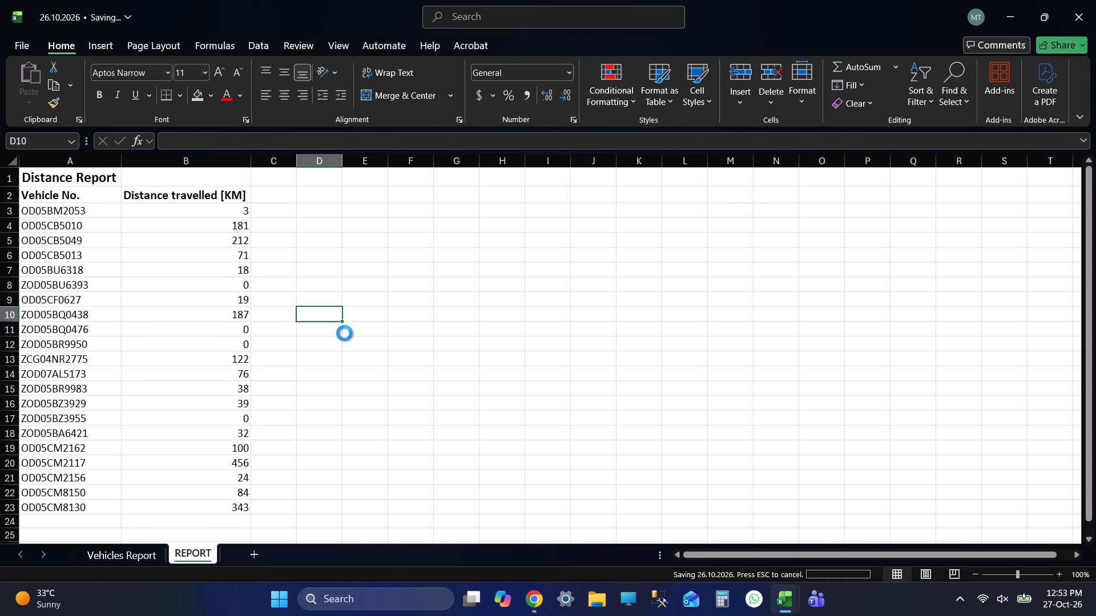
key(ctrl+s)
key(ctrl+s)
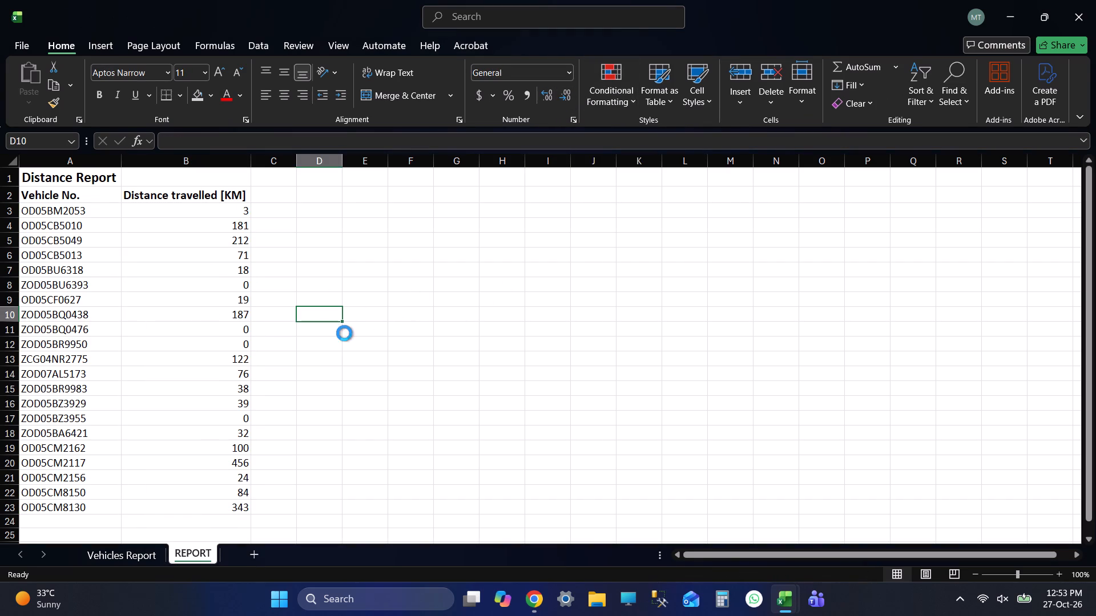
key(ctrl+s)
key(ctrl+s)
key(ctrl+s)
key(ctrl+s)
key(ctrl+s)
key(ctrl+s)
key(ctrl+s)
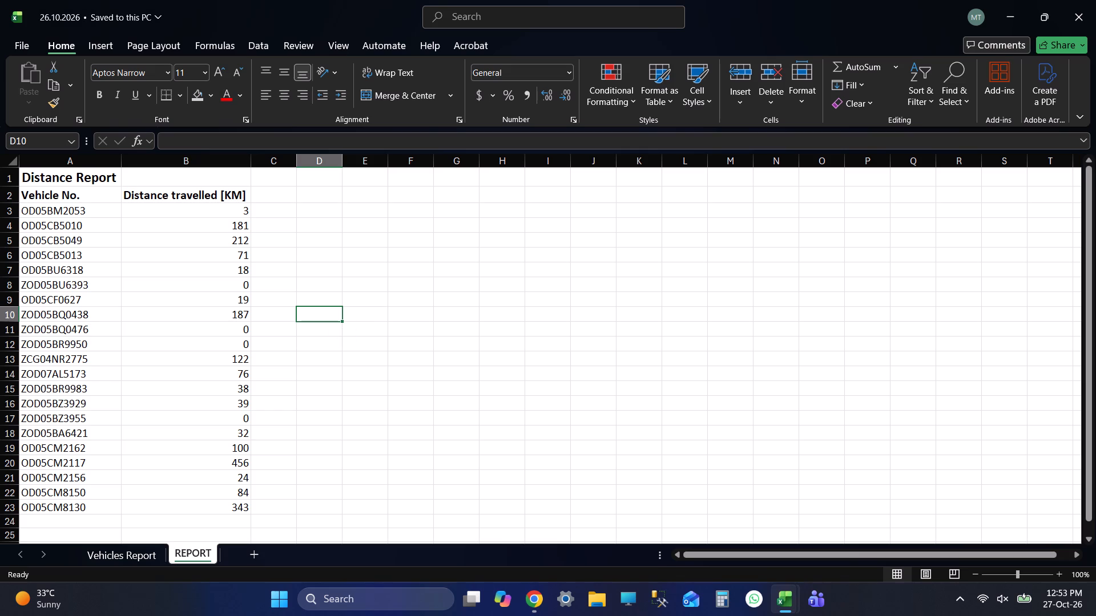
key(ctrl+s)
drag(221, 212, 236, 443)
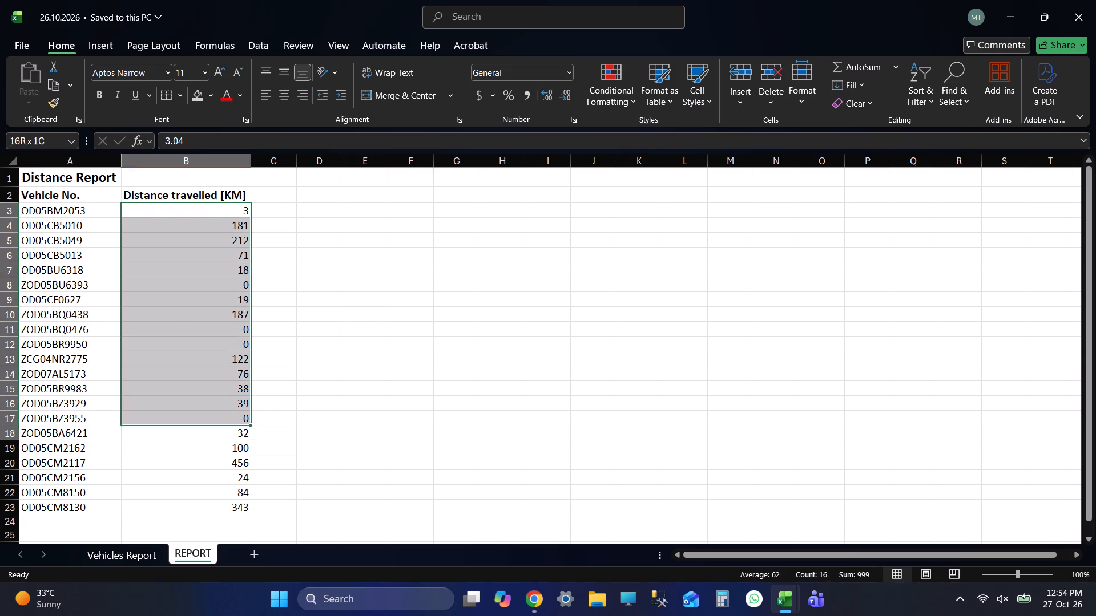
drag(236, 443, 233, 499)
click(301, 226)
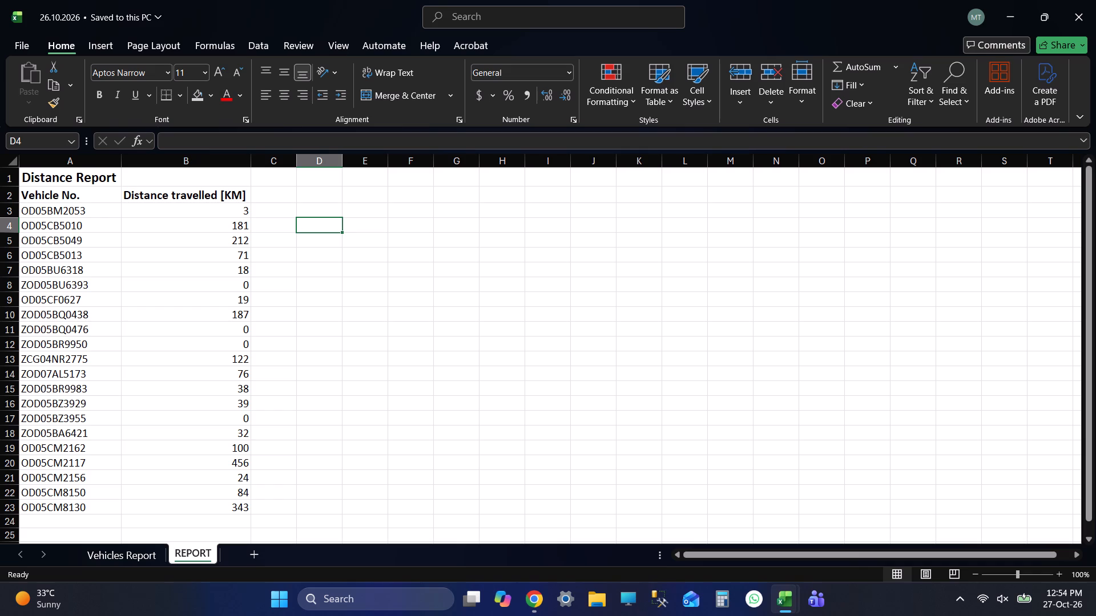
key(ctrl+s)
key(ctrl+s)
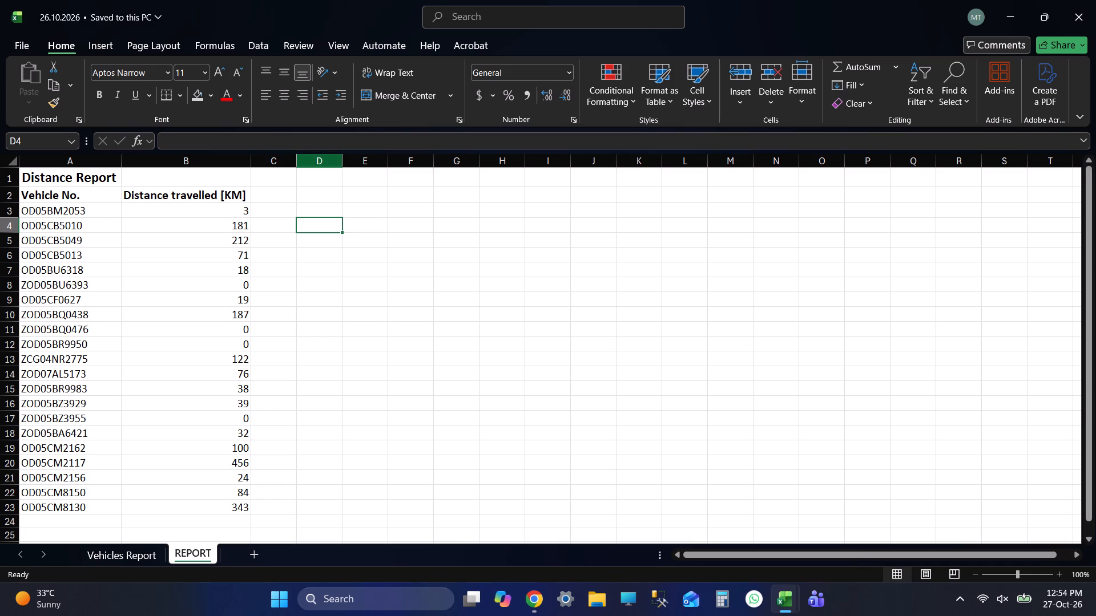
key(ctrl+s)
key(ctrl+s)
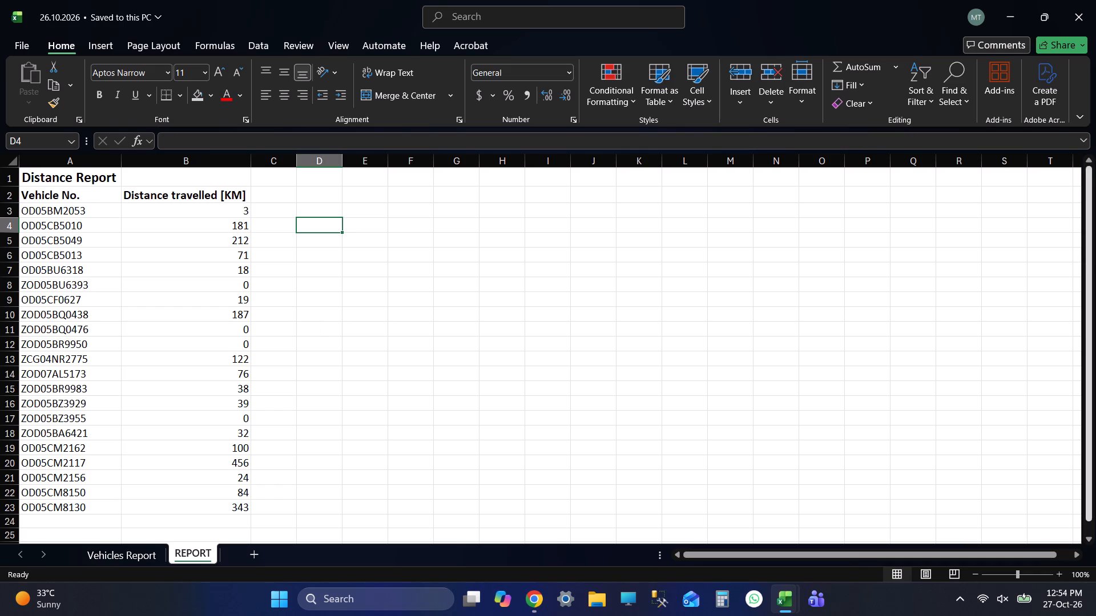
click(10, 227)
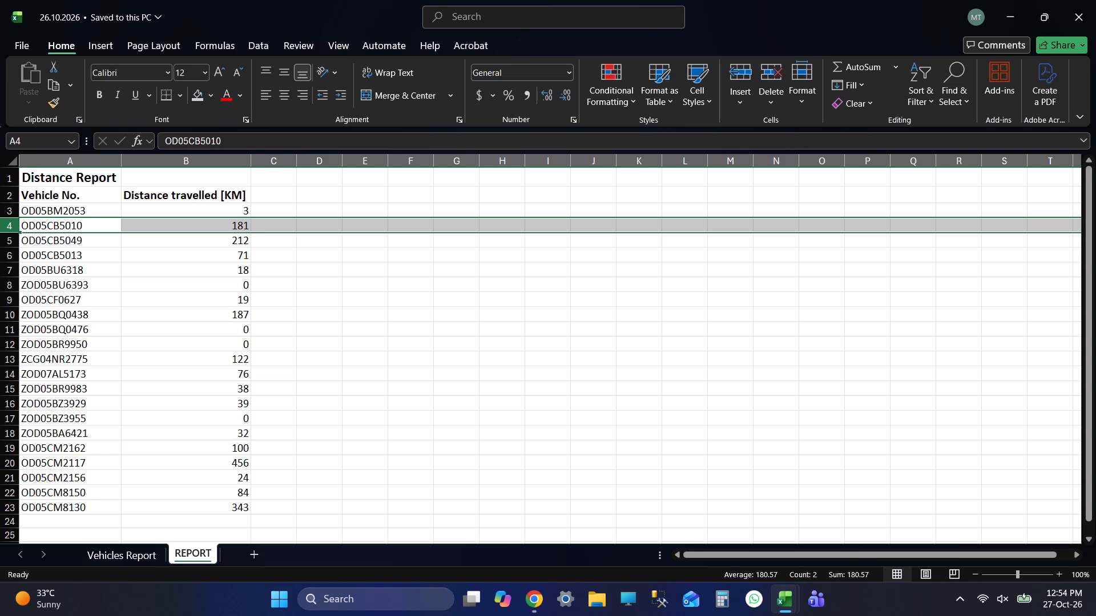
key(ctrl+plus)
key(ctrl+plus)
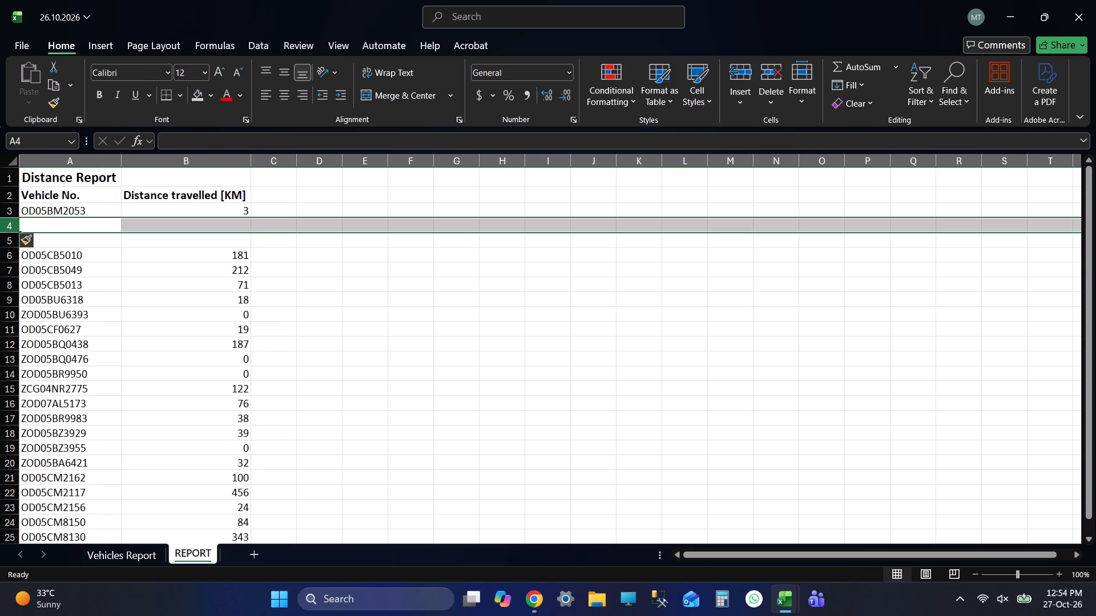
Save the 26.10.2026 workbook with the two blank rows inserted in the REPORT sheet.
click(66, 226)
key(ctrl+s)
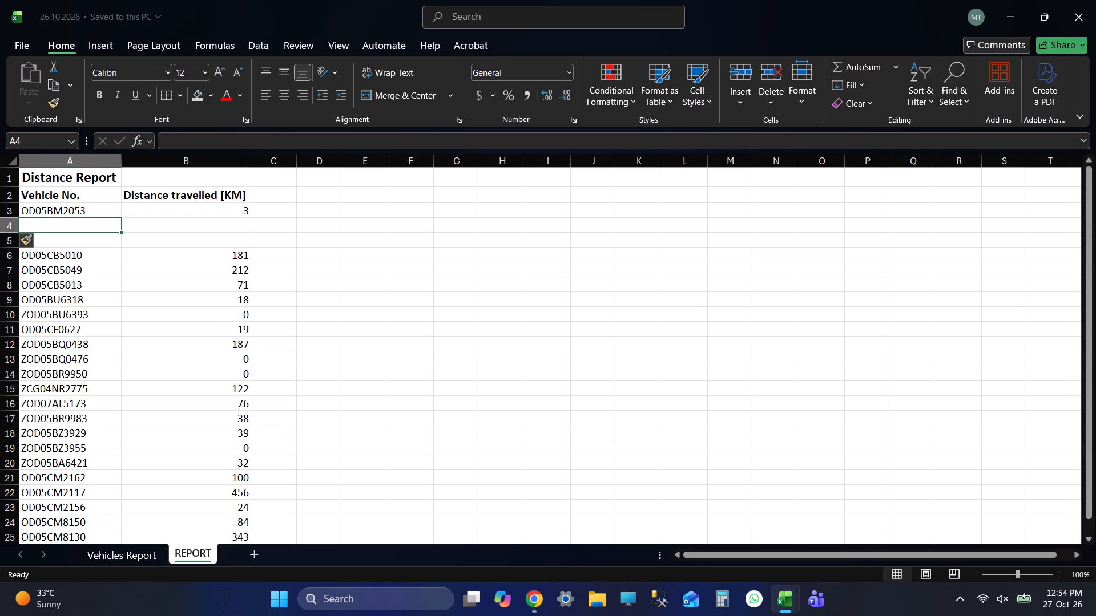
key(ctrl+s)
key(ctrl+s)
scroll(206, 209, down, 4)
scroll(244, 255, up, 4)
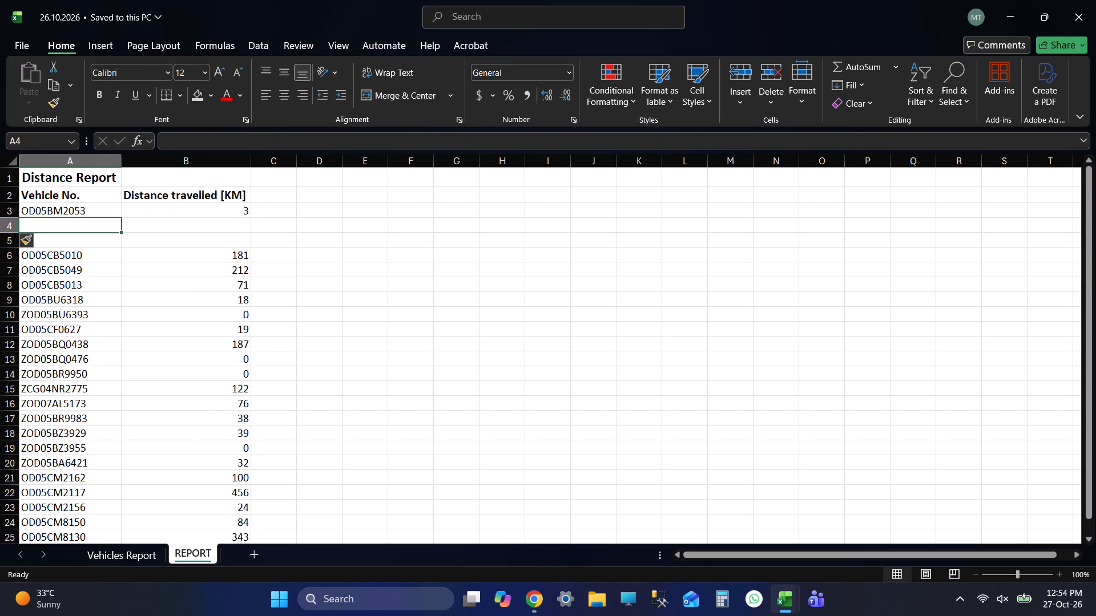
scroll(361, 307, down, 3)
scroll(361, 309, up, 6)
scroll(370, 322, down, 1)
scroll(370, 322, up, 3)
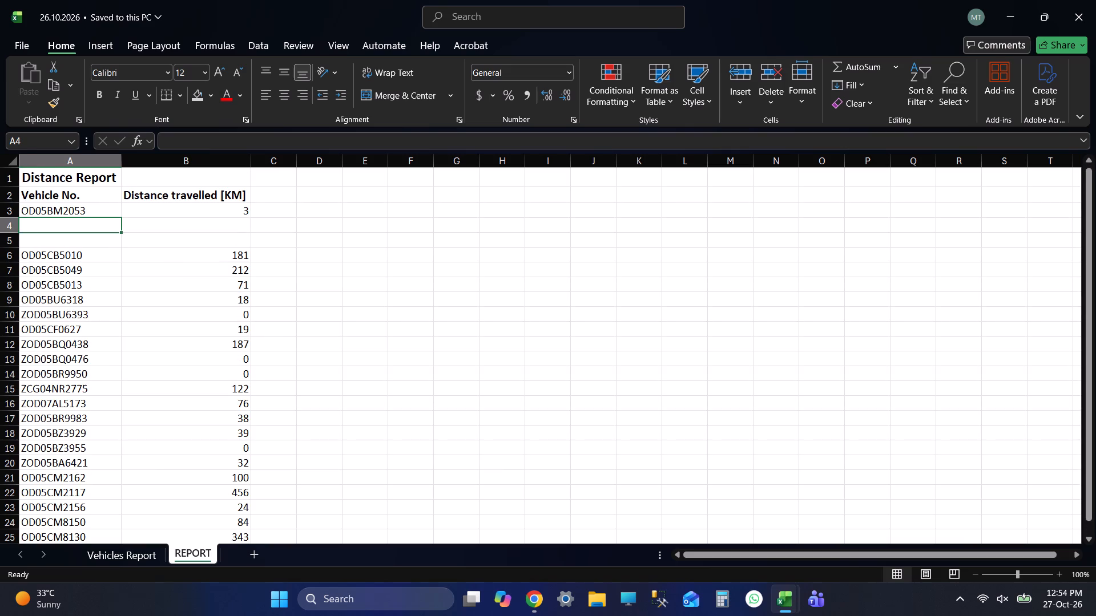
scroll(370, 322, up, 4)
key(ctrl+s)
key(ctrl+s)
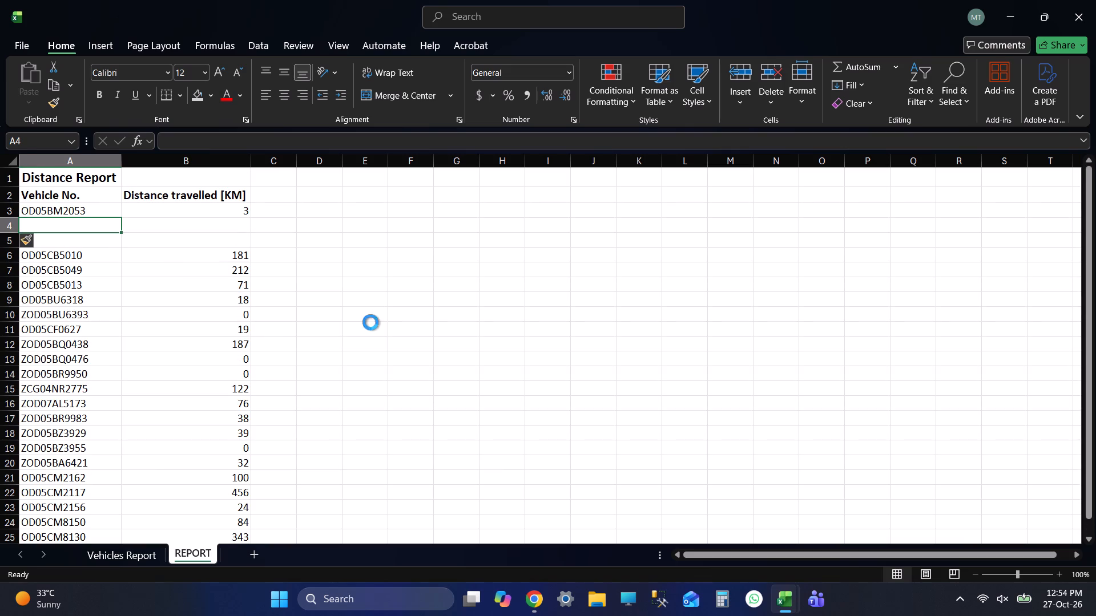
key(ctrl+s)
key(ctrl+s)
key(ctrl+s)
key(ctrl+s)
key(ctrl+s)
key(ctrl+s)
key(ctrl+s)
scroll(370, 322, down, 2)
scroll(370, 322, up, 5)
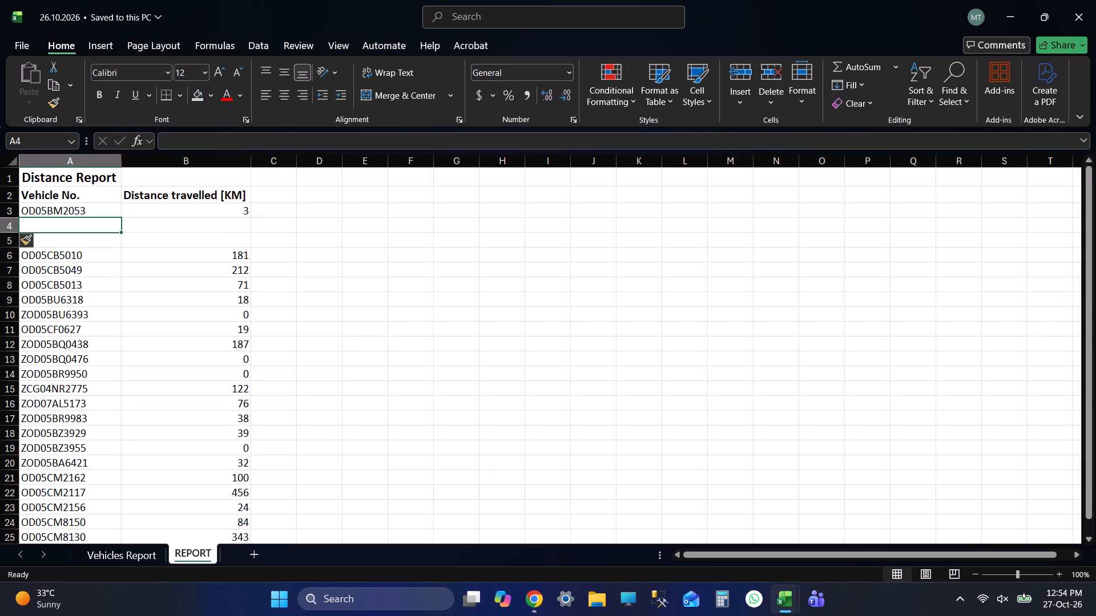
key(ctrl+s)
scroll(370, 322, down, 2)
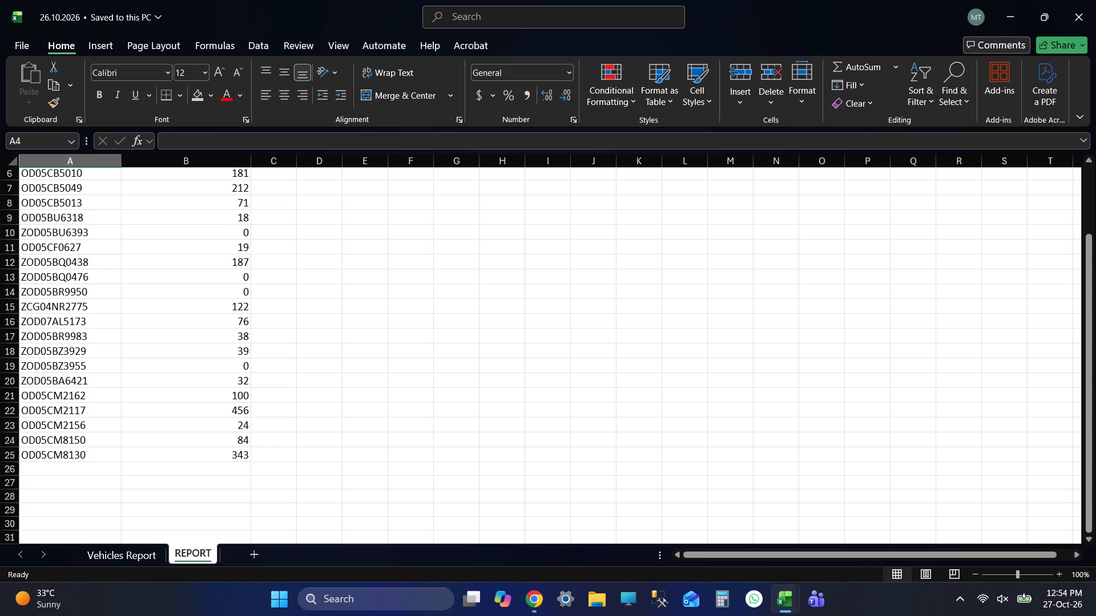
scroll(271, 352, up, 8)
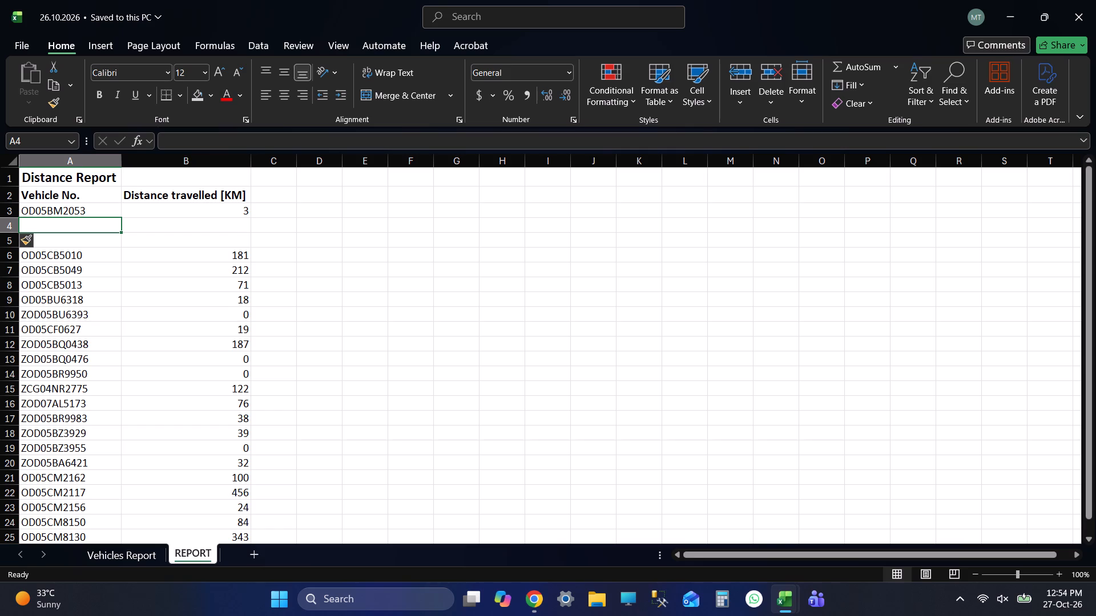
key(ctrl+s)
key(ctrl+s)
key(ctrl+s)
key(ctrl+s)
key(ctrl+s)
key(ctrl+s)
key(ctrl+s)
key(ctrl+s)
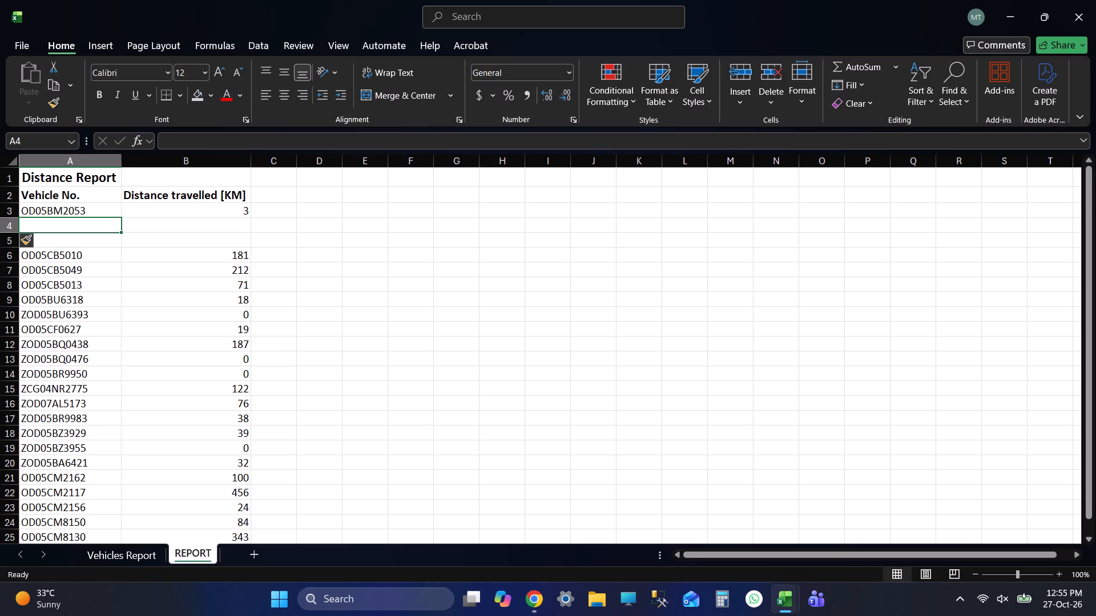
scroll(83, 516, down, 1)
drag(83, 420, 88, 420)
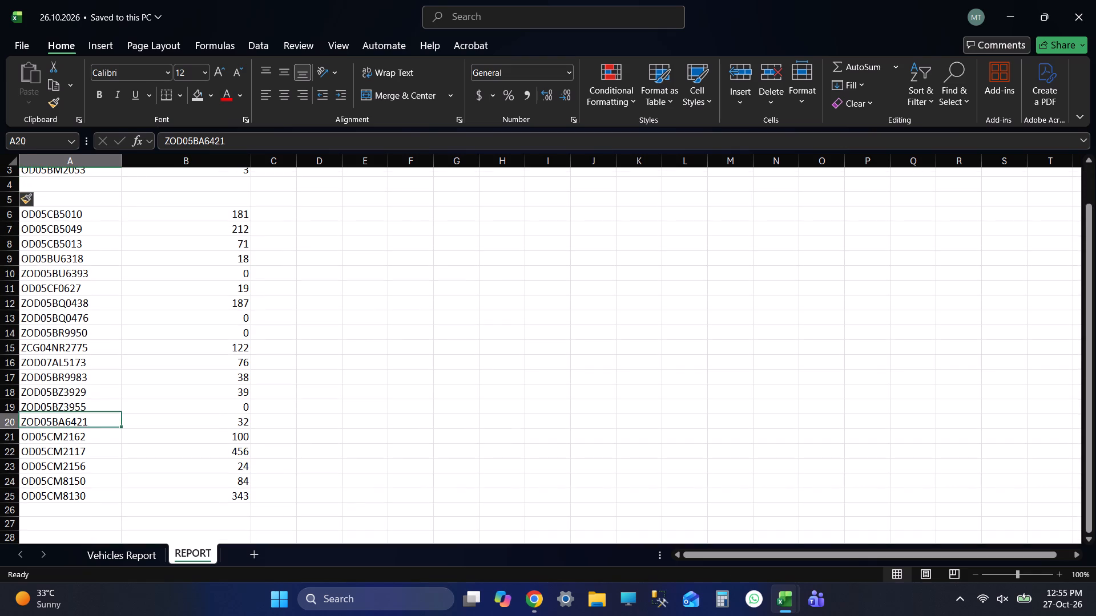
drag(88, 420, 210, 418)
scroll(517, 401, up, 6)
scroll(517, 401, down, 1)
scroll(517, 401, up, 3)
scroll(517, 401, down, 1)
scroll(517, 401, up, 8)
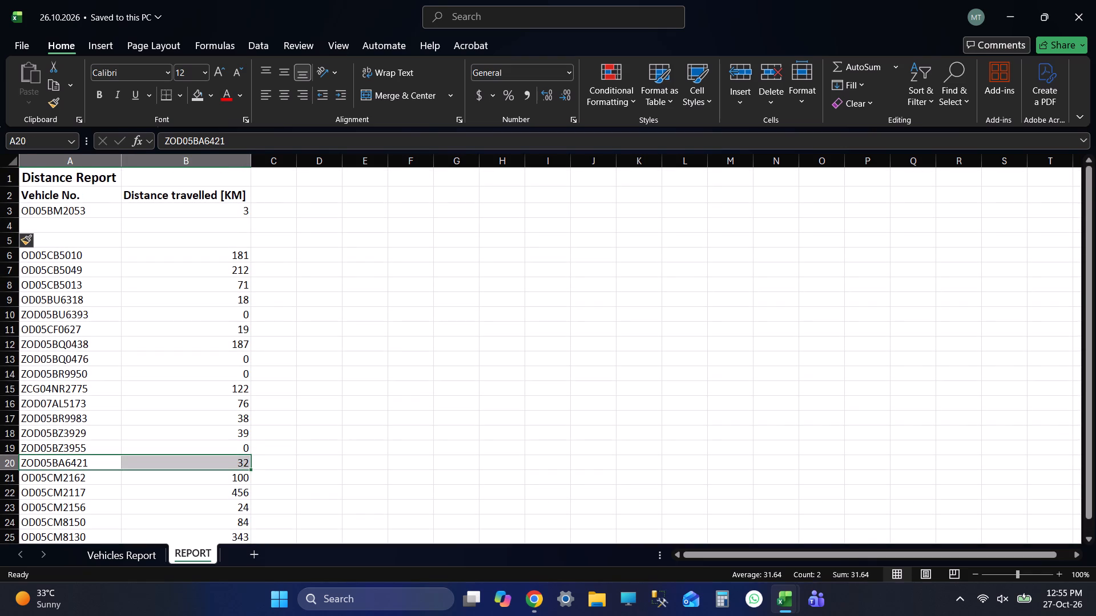
scroll(517, 401, up, 7)
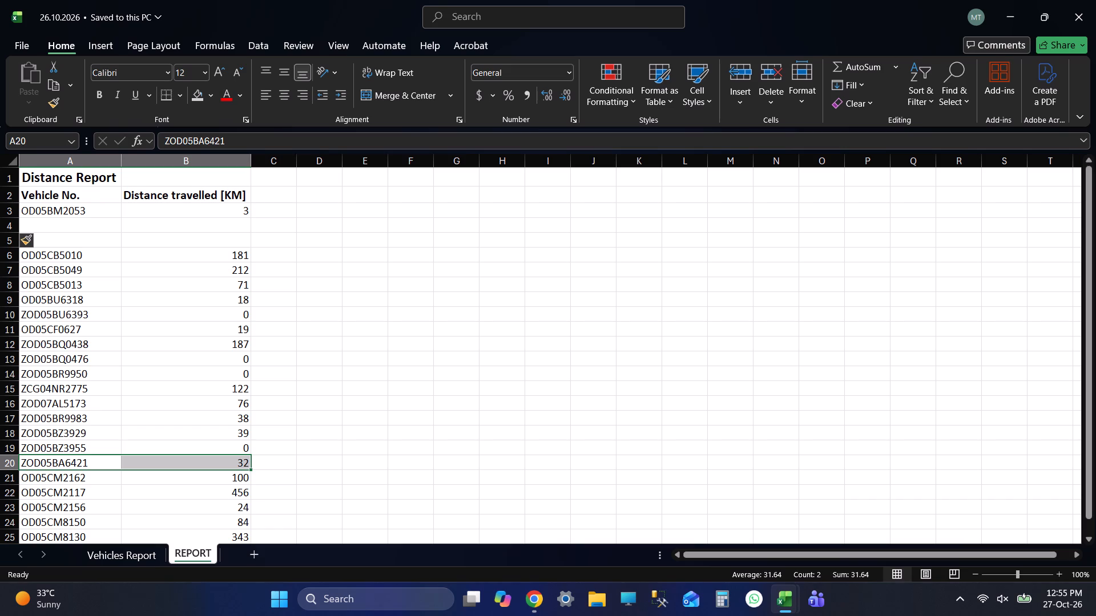
scroll(511, 403, up, 6)
scroll(511, 403, down, 1)
scroll(511, 403, up, 1)
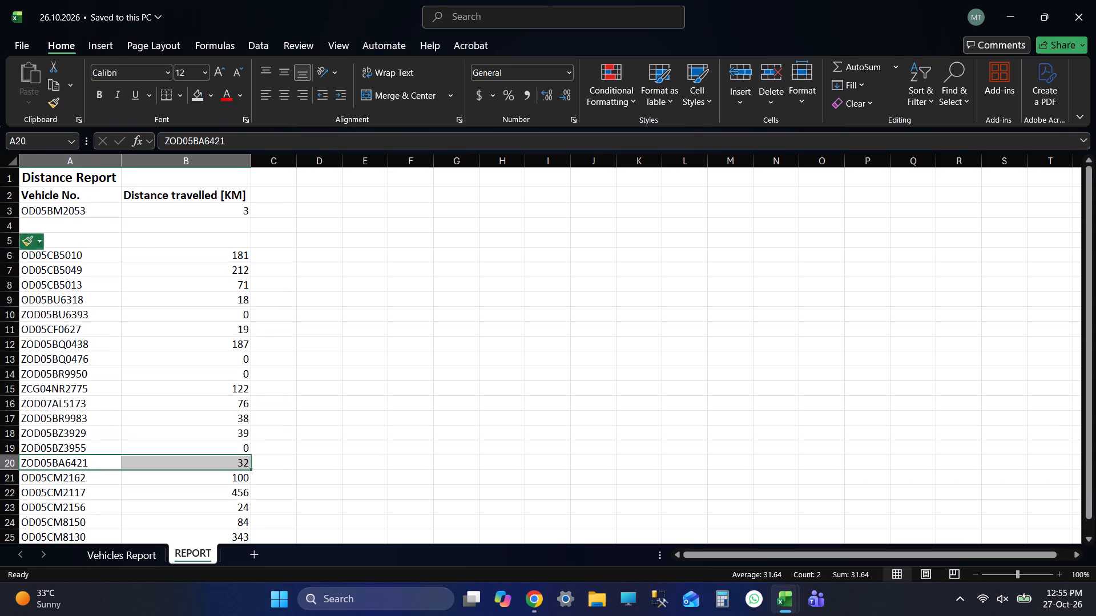
key(Escape)
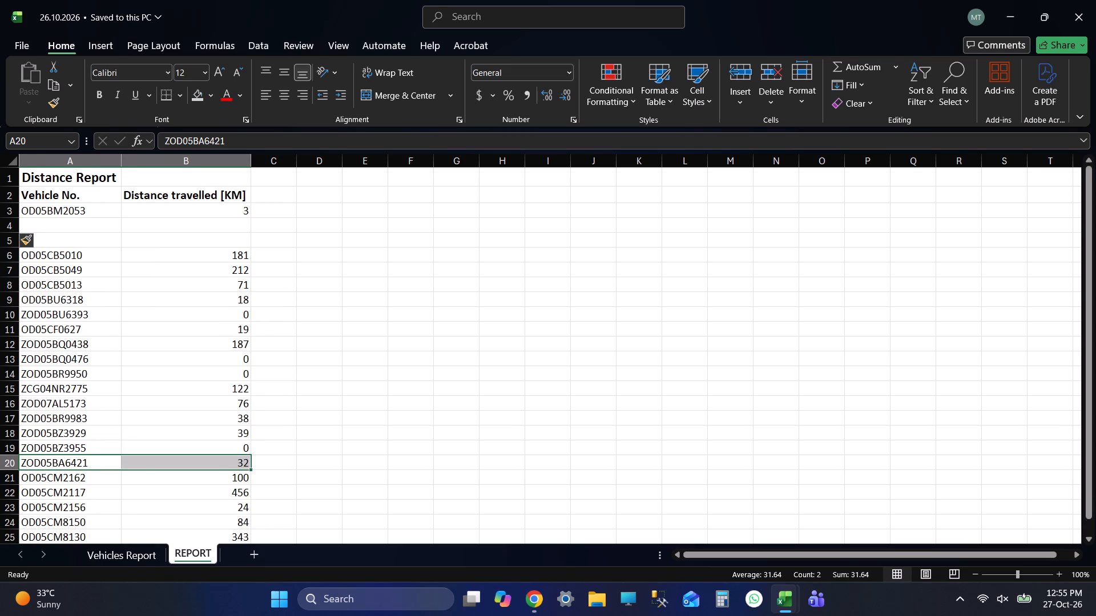
key(ctrl+x)
key(ctrl+x)
key(ctrl+x)
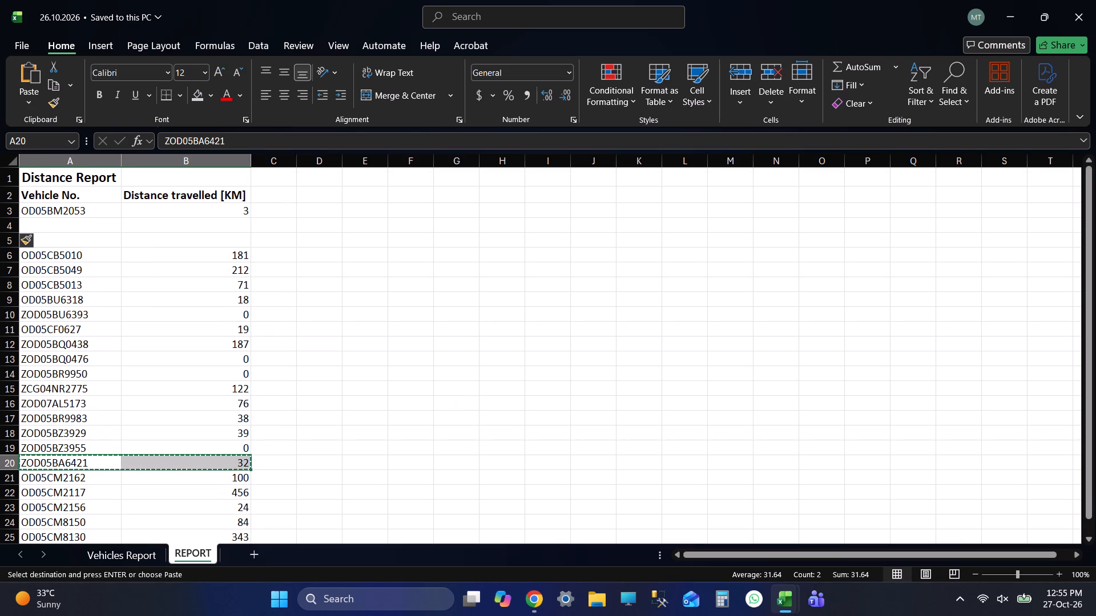
key(ctrl+x)
key(ctrl+x)
click(81, 224)
key(ctrl+v)
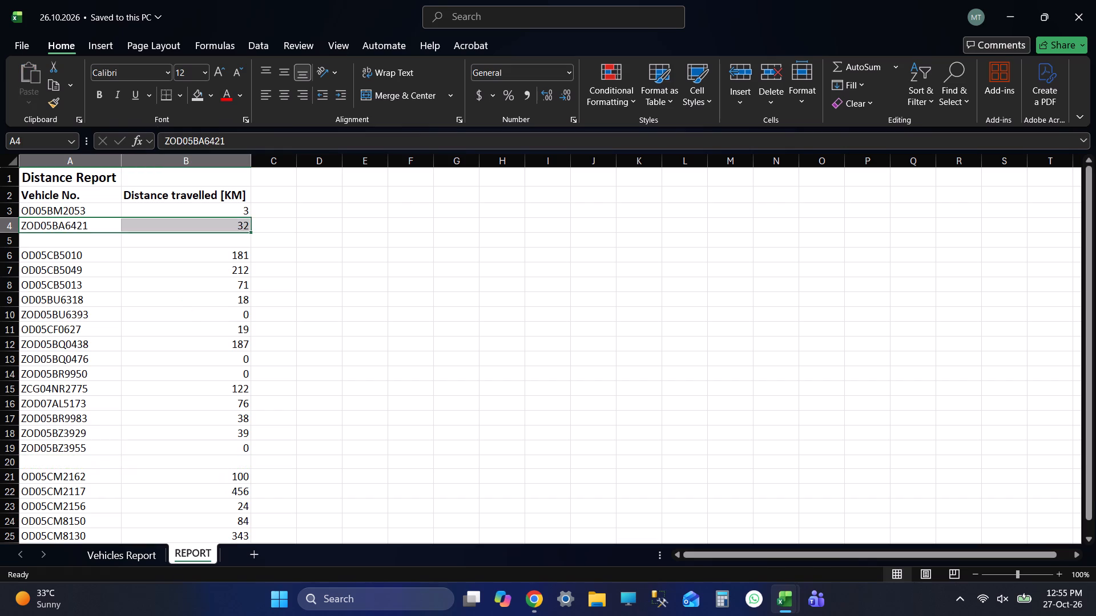
click(385, 286)
key(ctrl+s)
key(ctrl+s)
key(ctrl+s)
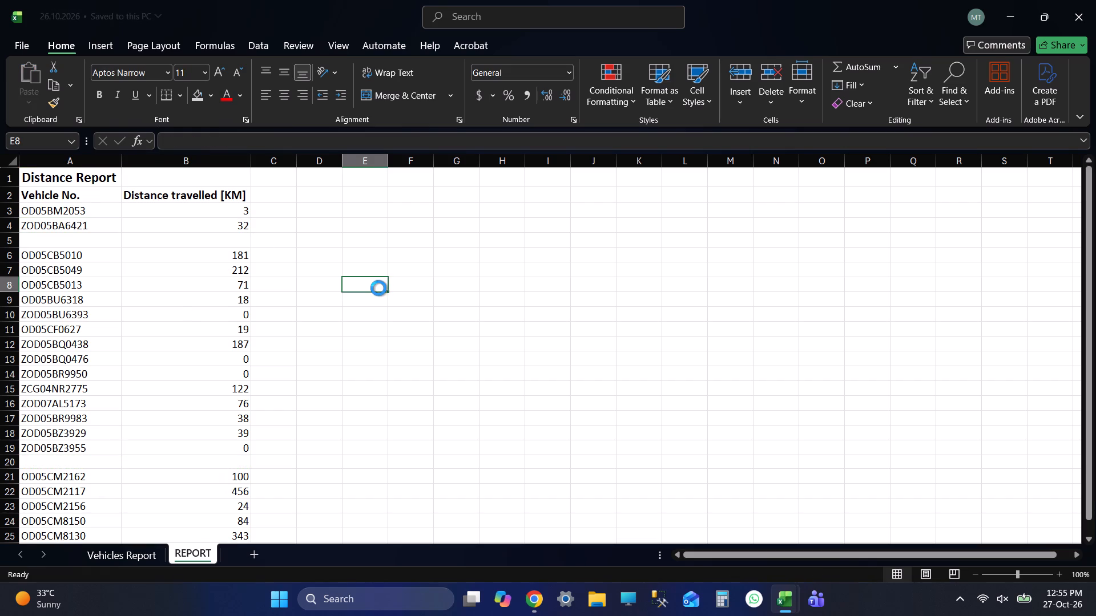
key(ctrl+s)
key(ctrl+s)
key(ctrl+s)
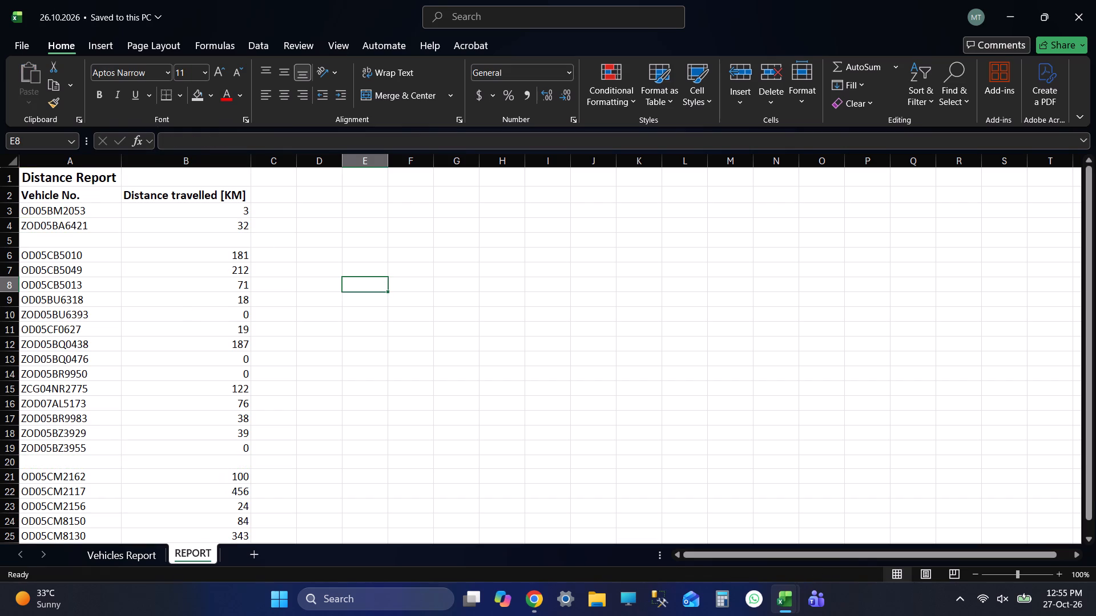
scroll(171, 370, down, 2)
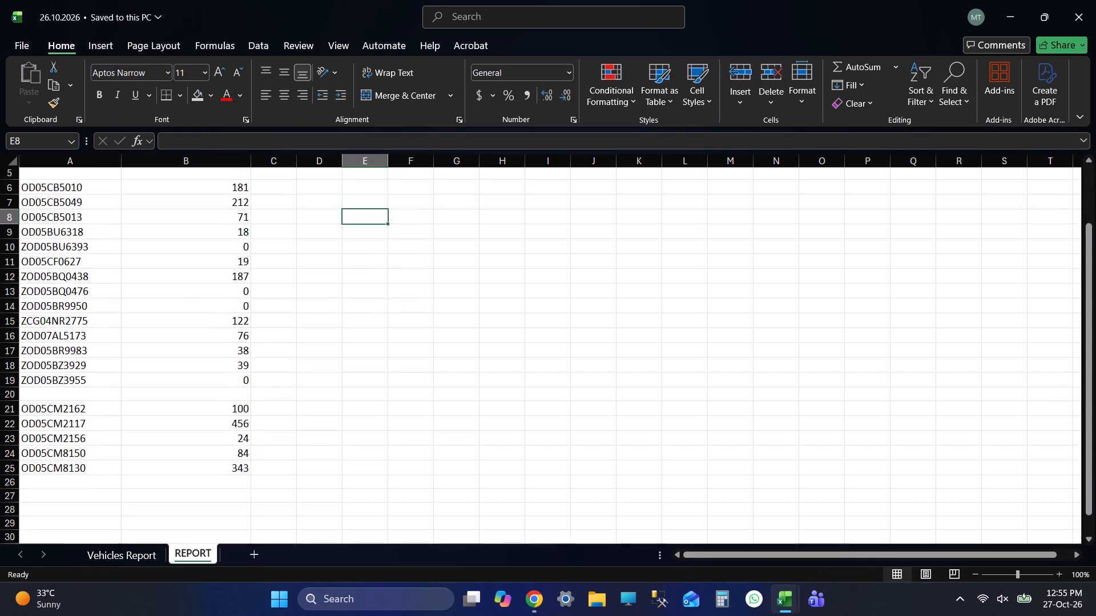
scroll(171, 370, down, 1)
scroll(171, 370, up, 4)
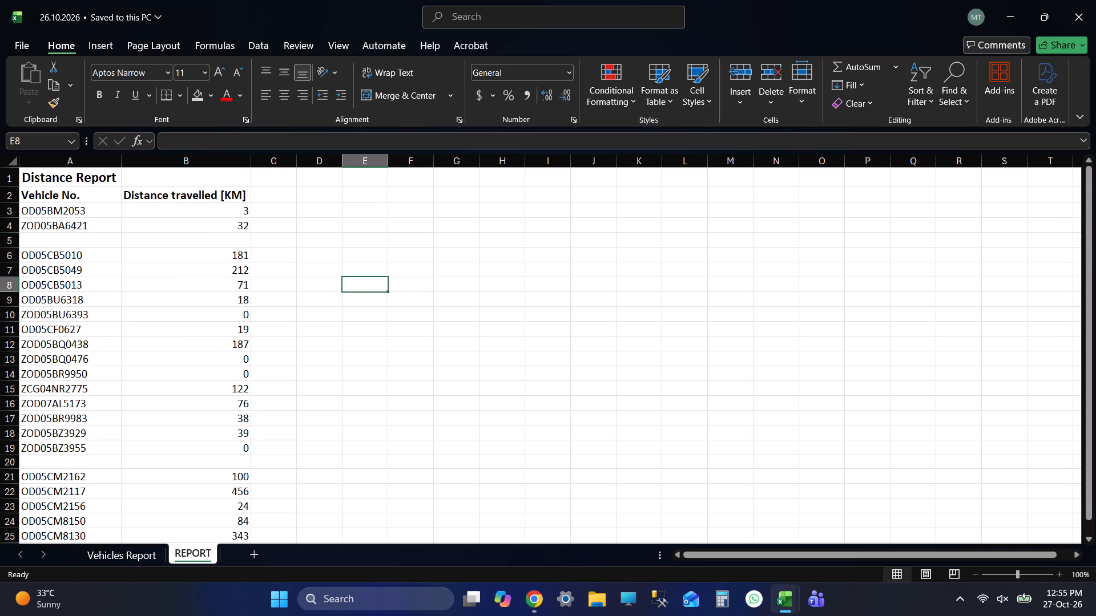
drag(67, 330, 209, 330)
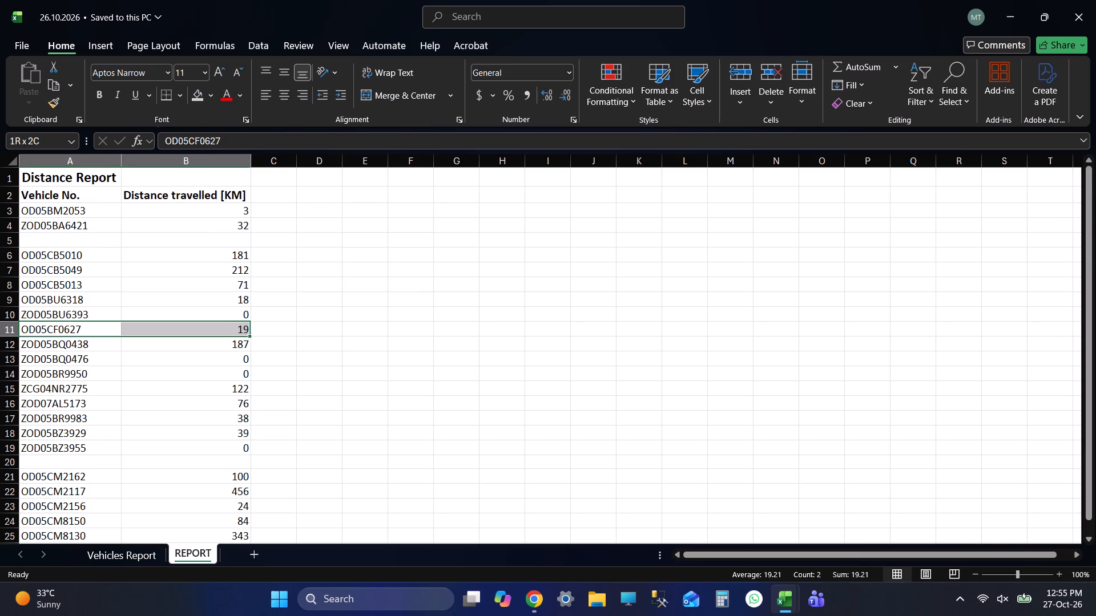
drag(209, 330, 211, 330)
scroll(485, 372, up, 3)
scroll(485, 372, down, 1)
scroll(485, 372, up, 13)
scroll(485, 375, down, 1)
scroll(485, 375, up, 1)
scroll(485, 375, down, 1)
scroll(485, 375, up, 6)
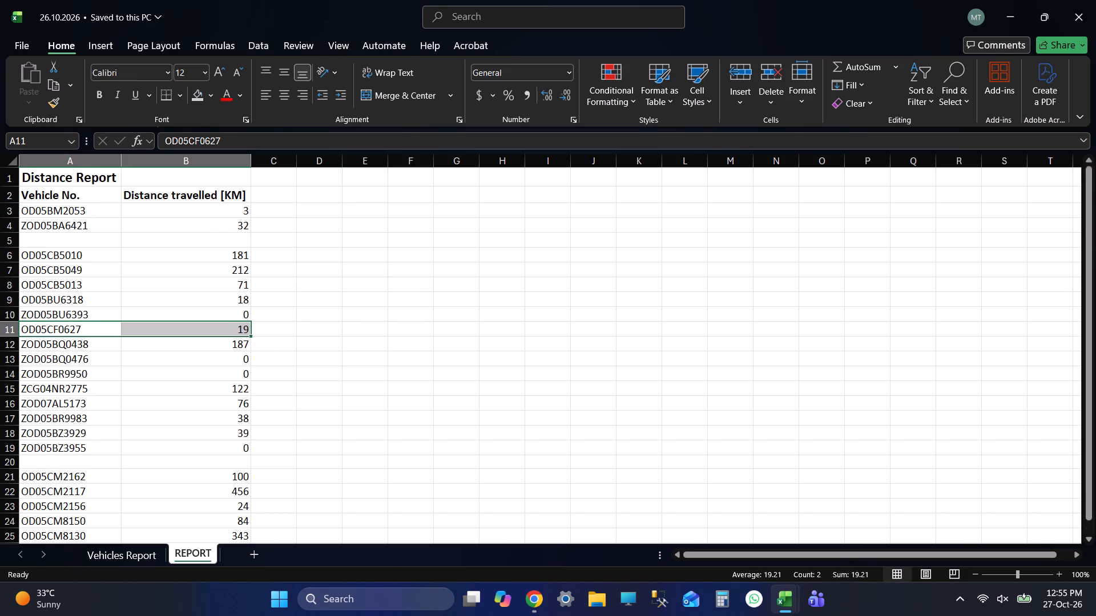
scroll(485, 375, up, 13)
scroll(482, 376, up, 16)
scroll(482, 376, up, 12)
key(ctrl+x)
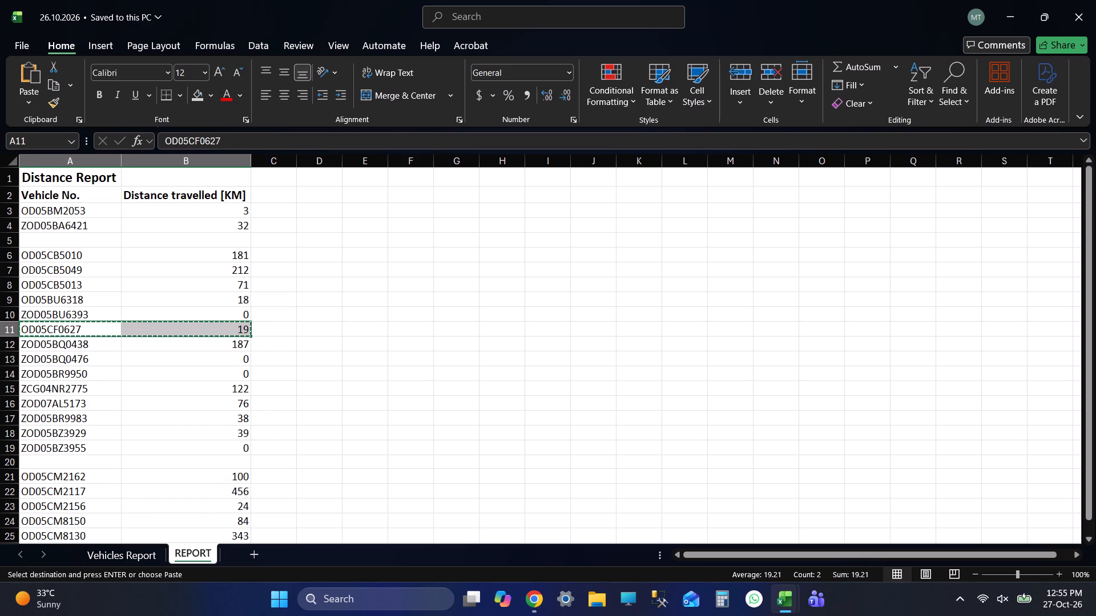
click(76, 239)
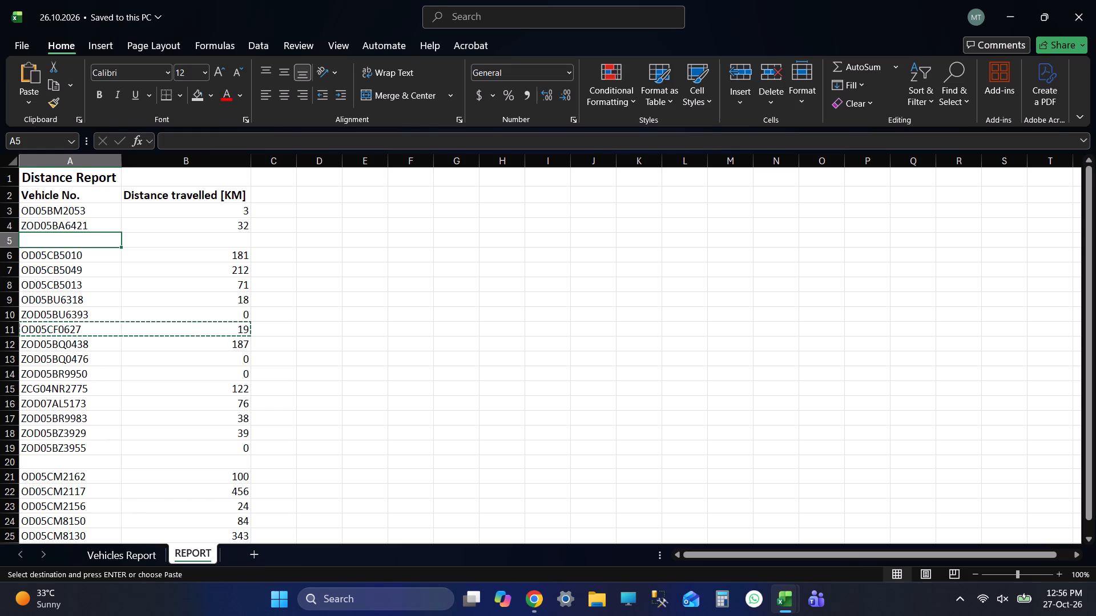
key(ctrl+v)
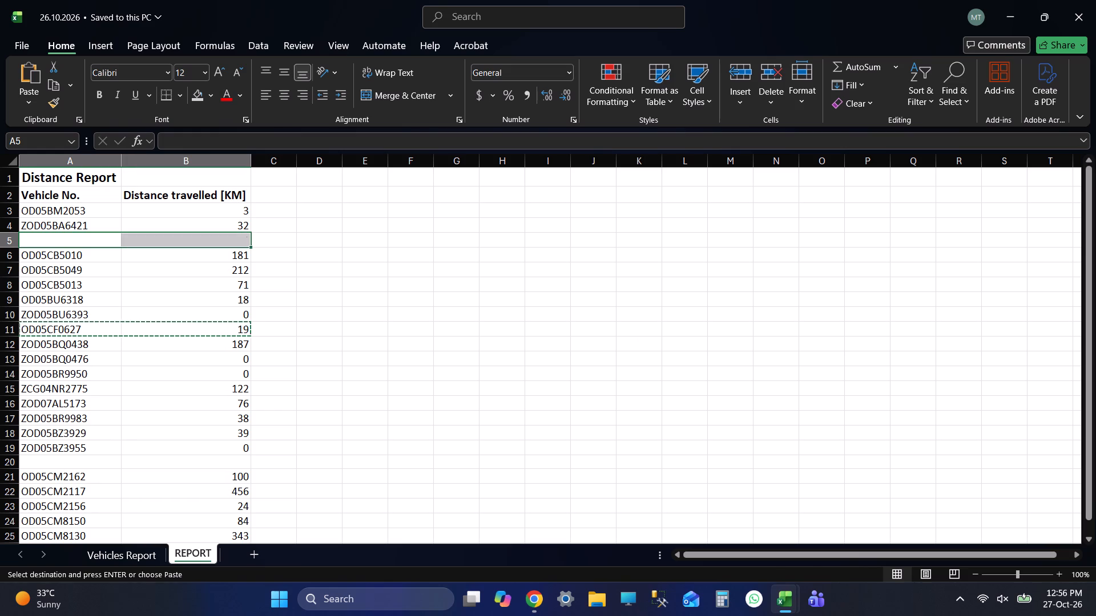
click(380, 289)
key(ctrl+s)
click(476, 224)
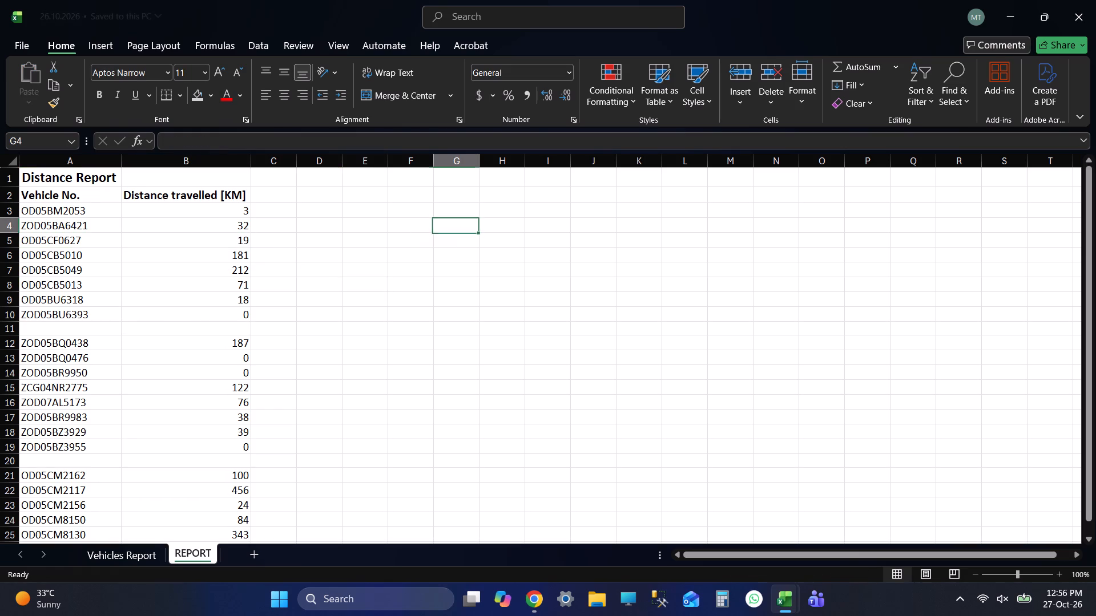
key(ctrl+s)
click(677, 341)
key(ctrl+s)
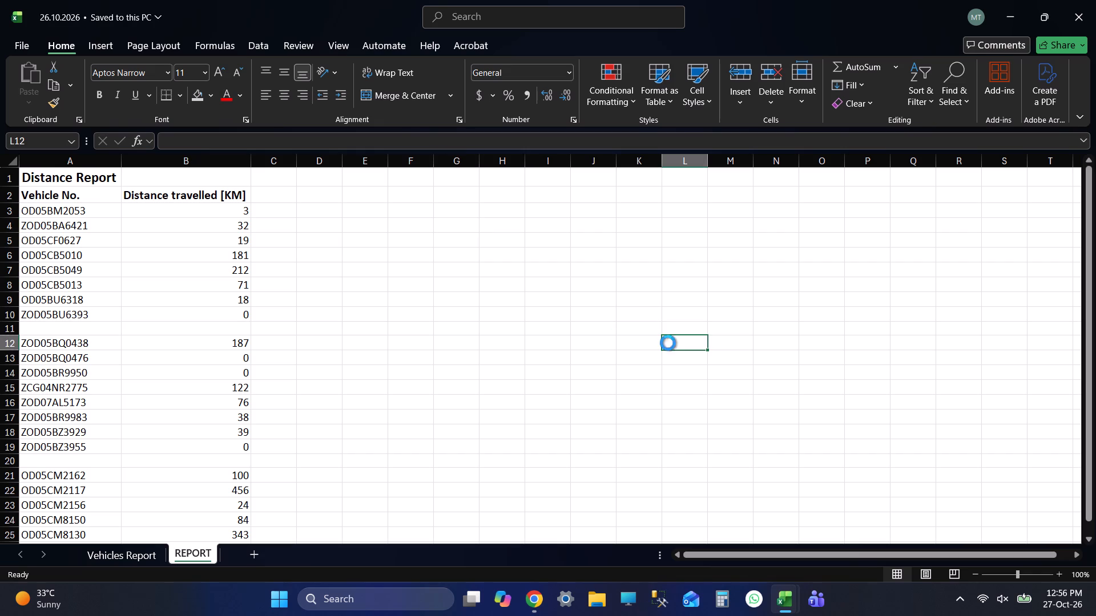
click(437, 344)
key(ctrl+s)
click(610, 321)
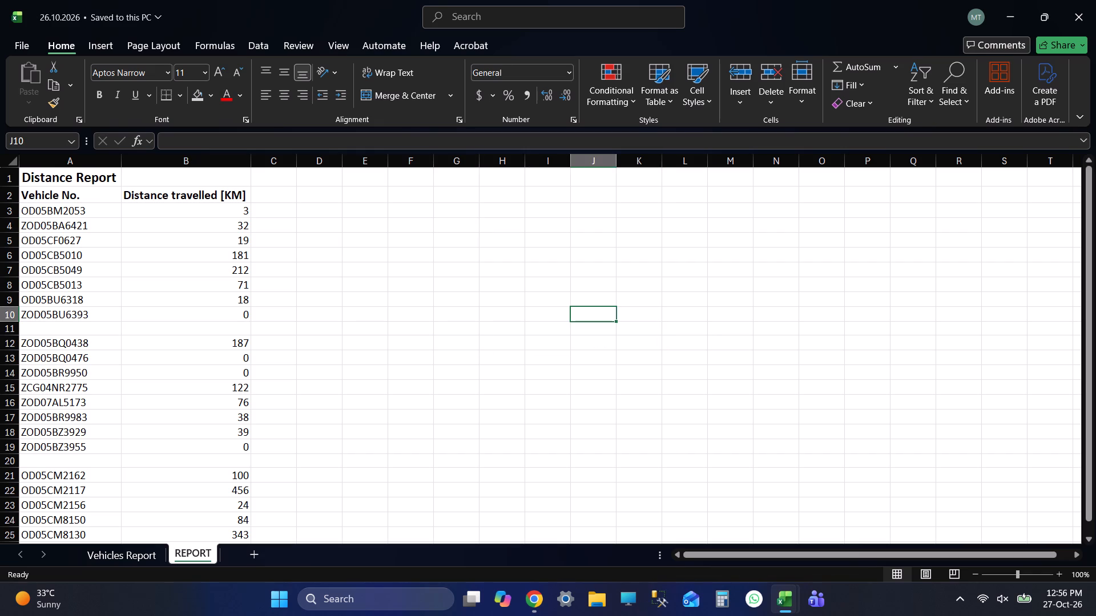
key(ctrl+s)
click(589, 407)
key(ctrl+s)
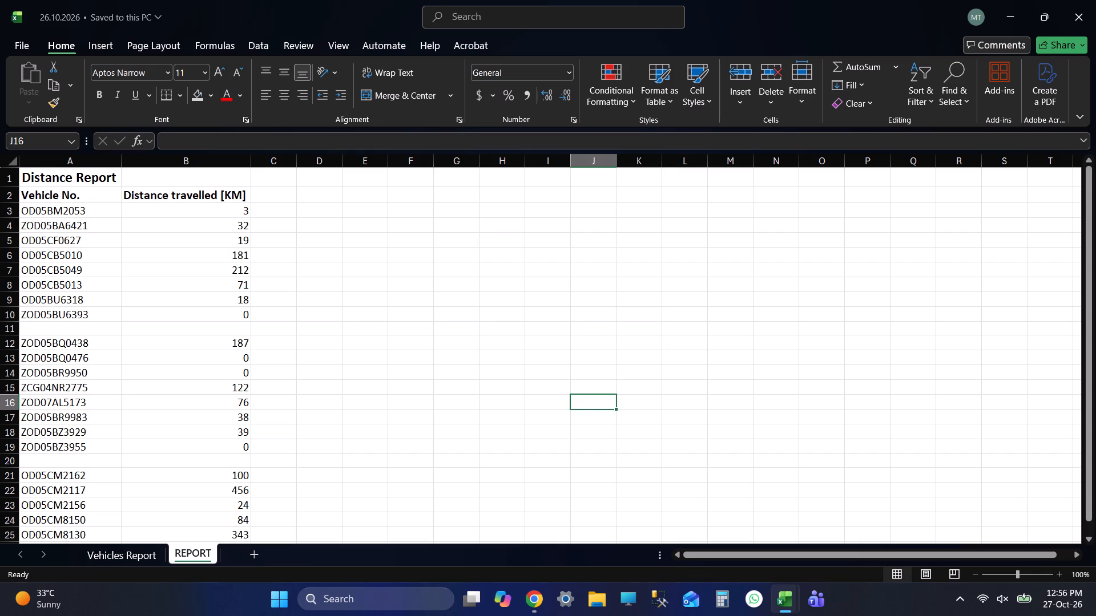
Check the latest trip entries on the JGP (MANGULI) sheet of the mtpl_daily_trip_updated 27 OCT workbook, and return to the 26.10.2026 workbook.
click(91, 230)
key(alt+Tab)
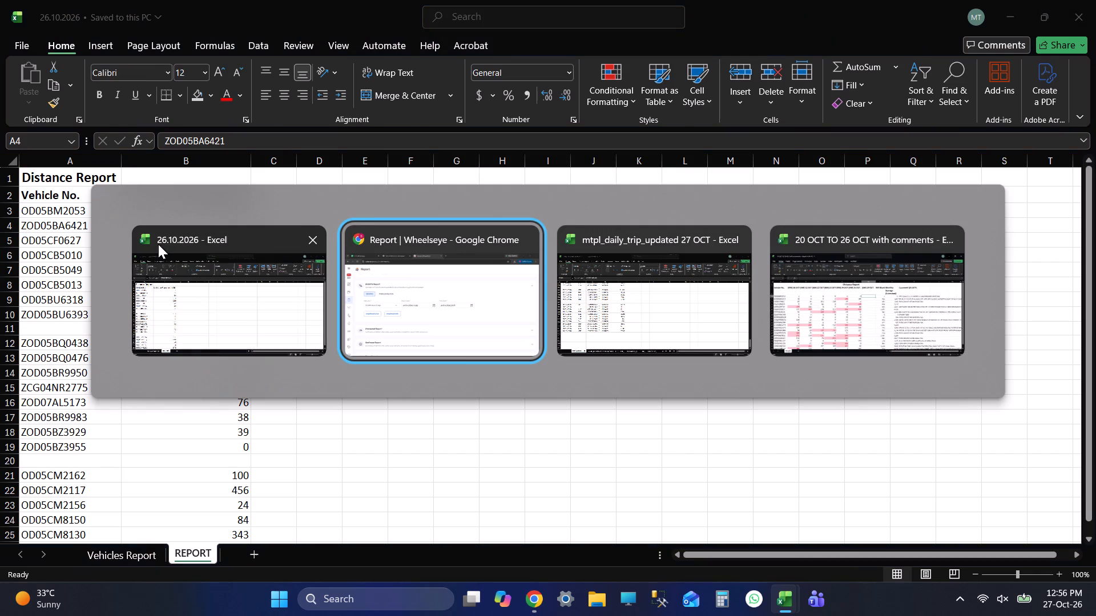
key(alt+Tab)
scroll(165, 258, up, 4)
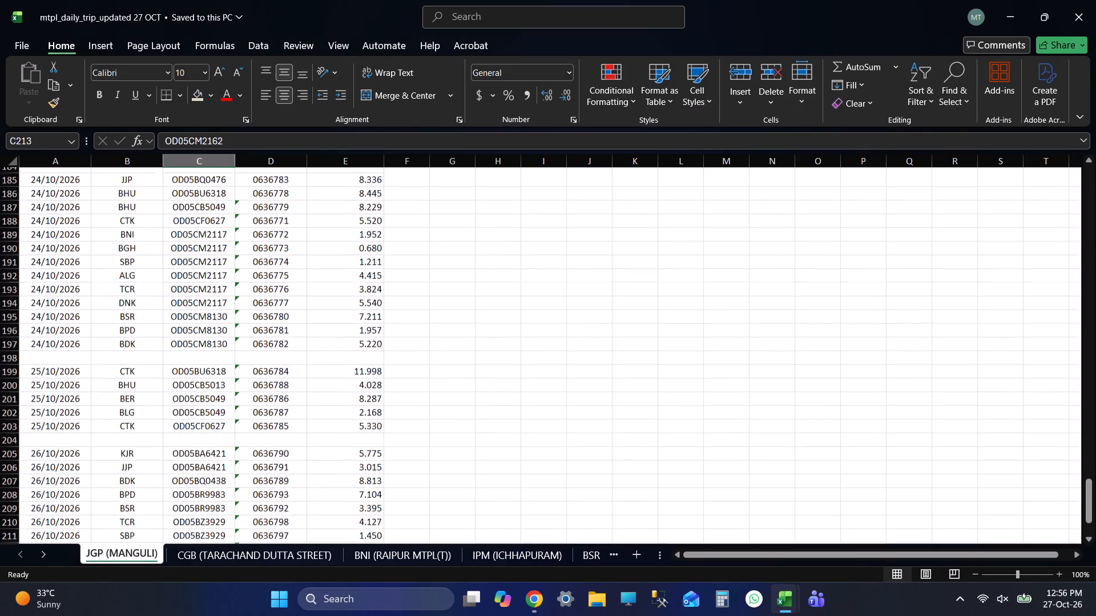
scroll(164, 266, down, 4)
key(alt+Tab)
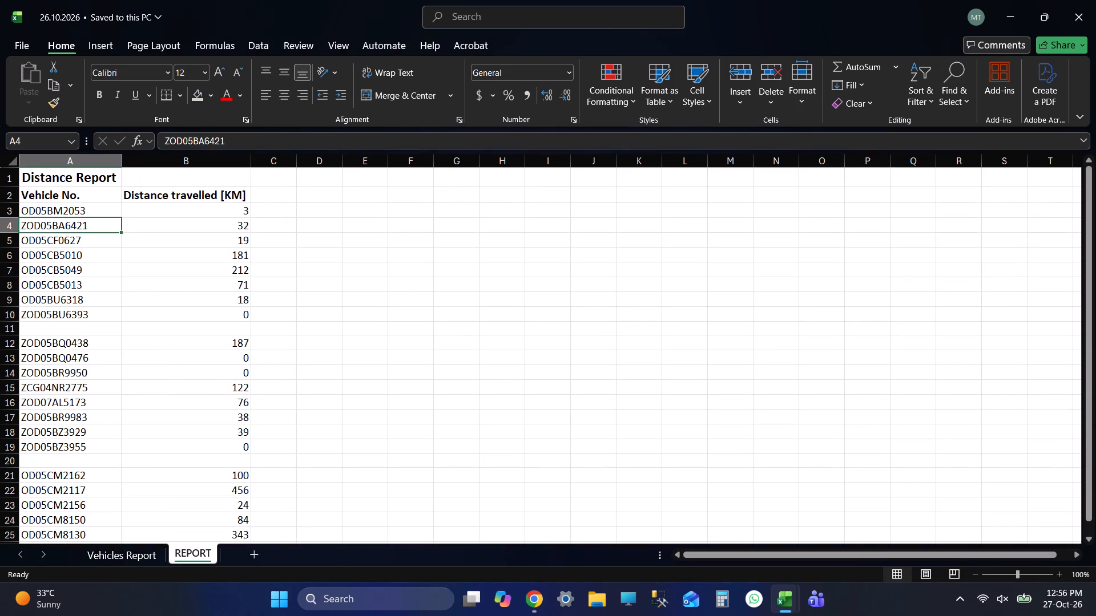
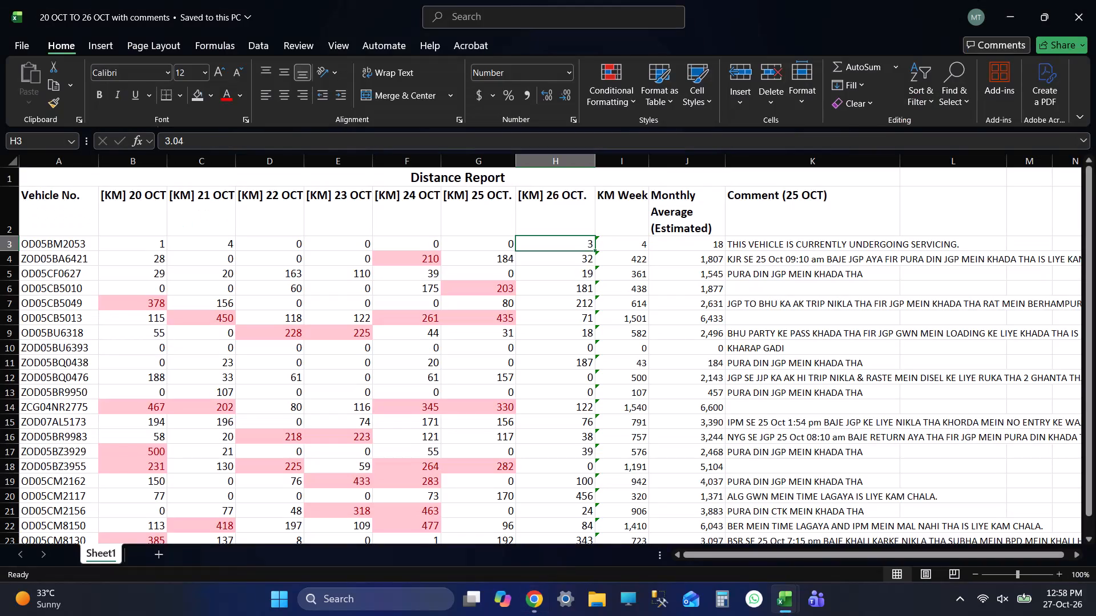
Save the 20 OCT TO 26 OCT with comments workbook and switch back to the previously used window.
key(ctrl+s)
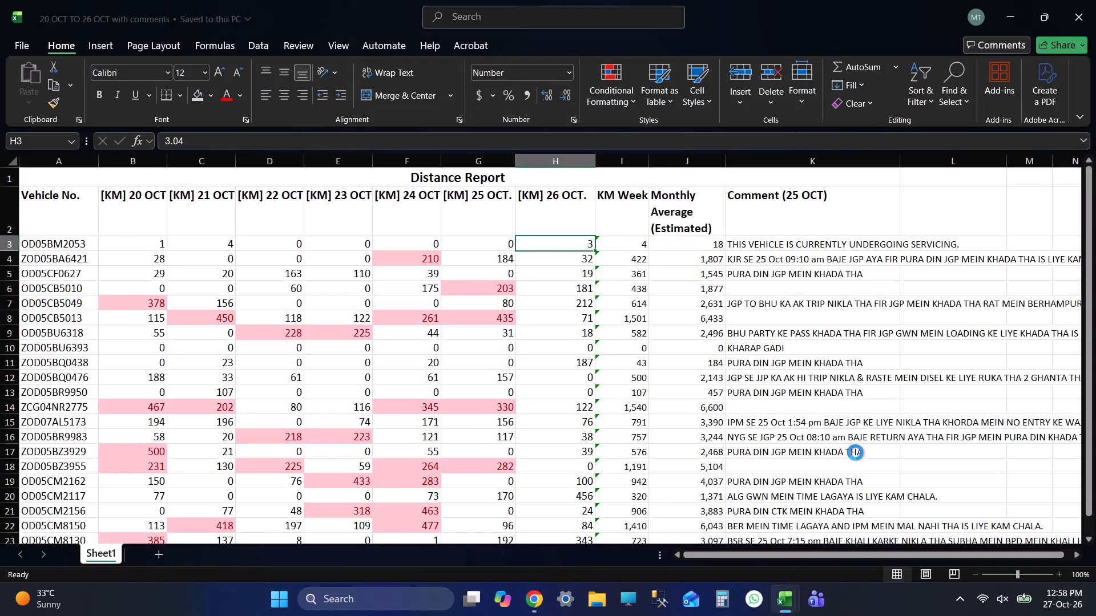
key(ctrl+s)
key(ctrl+s)
key(ctrl+s)
key(ctrl+s)
key(ctrl+s)
key(alt+Tab)
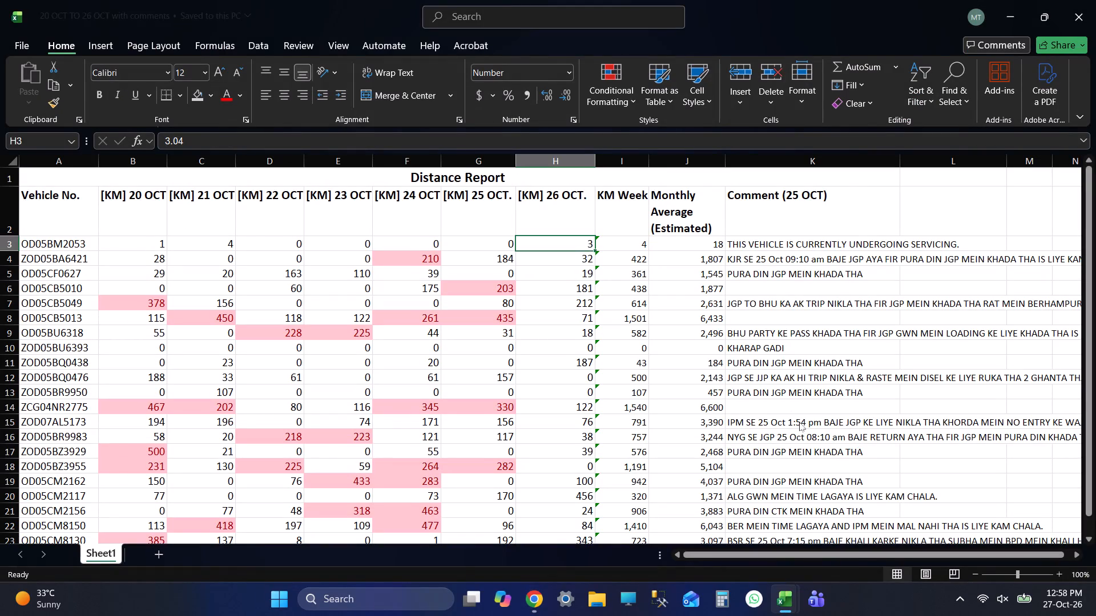
Switch to Chrome and begin a web address or search starting with "TA" in a new browser page.
click(726, 13)
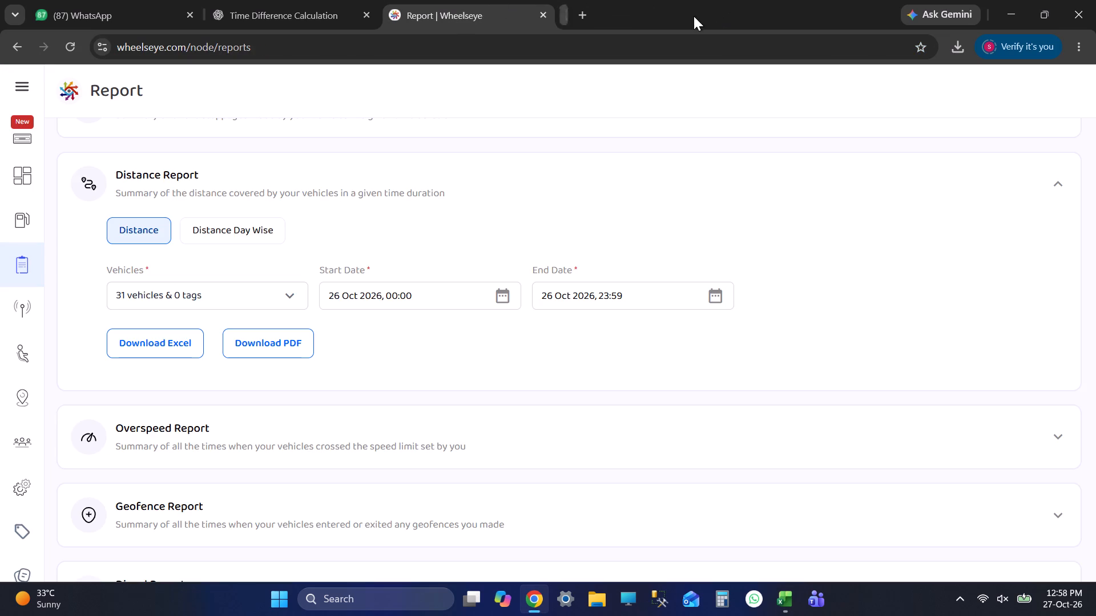
click(573, 9)
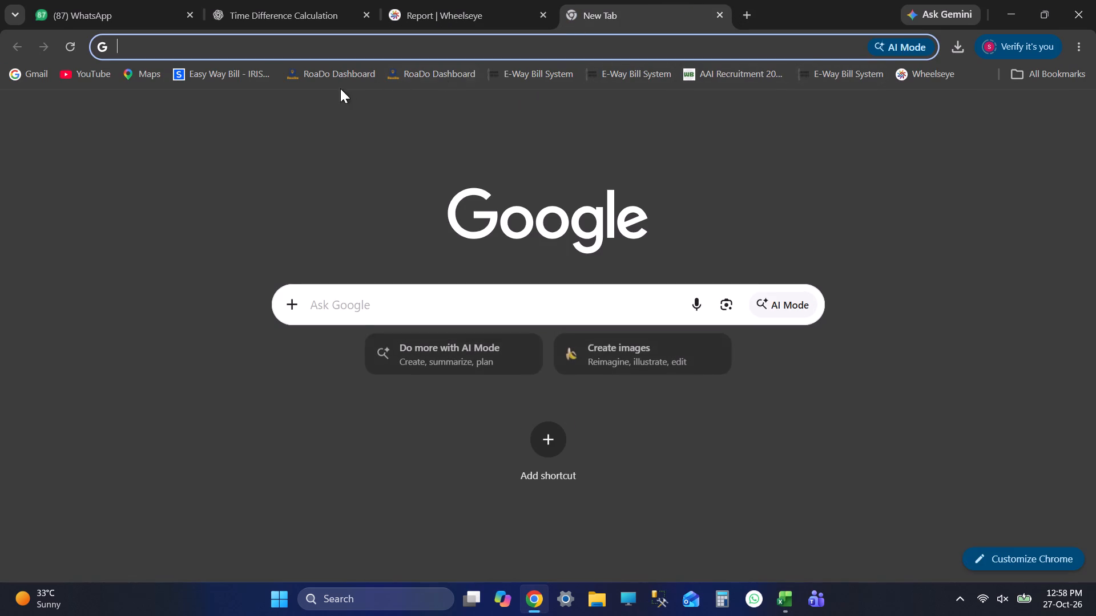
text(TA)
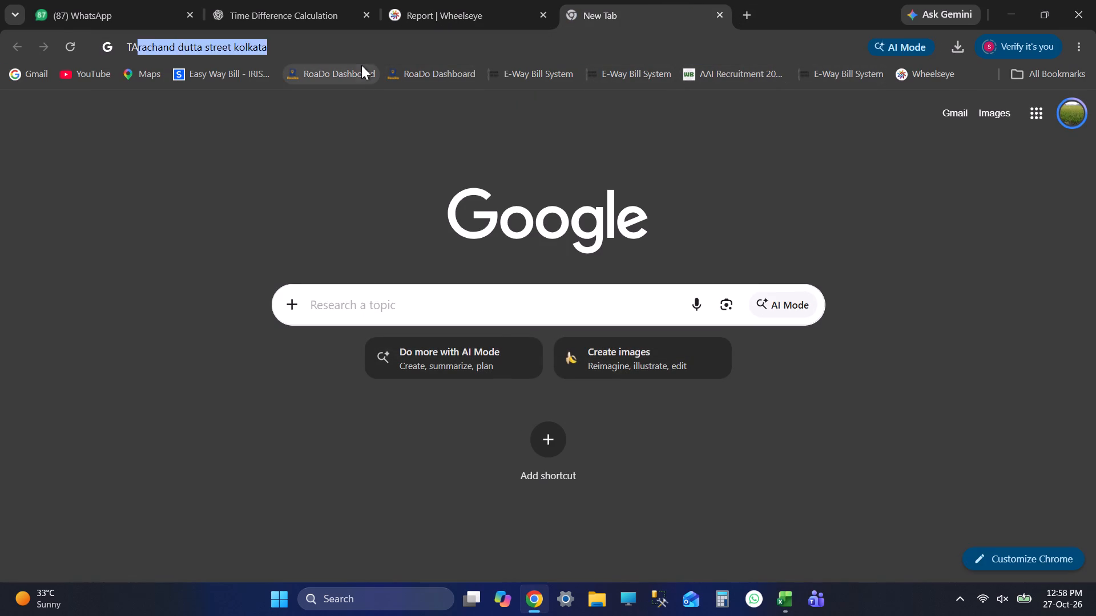
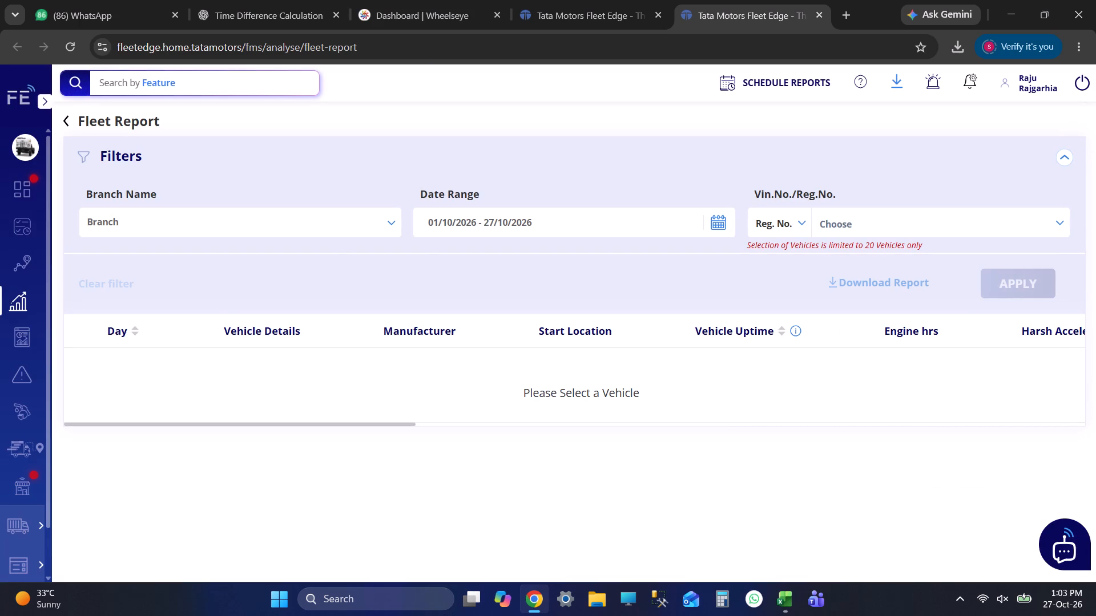
Set the fleet report's branch filter to Default.
click(329, 233)
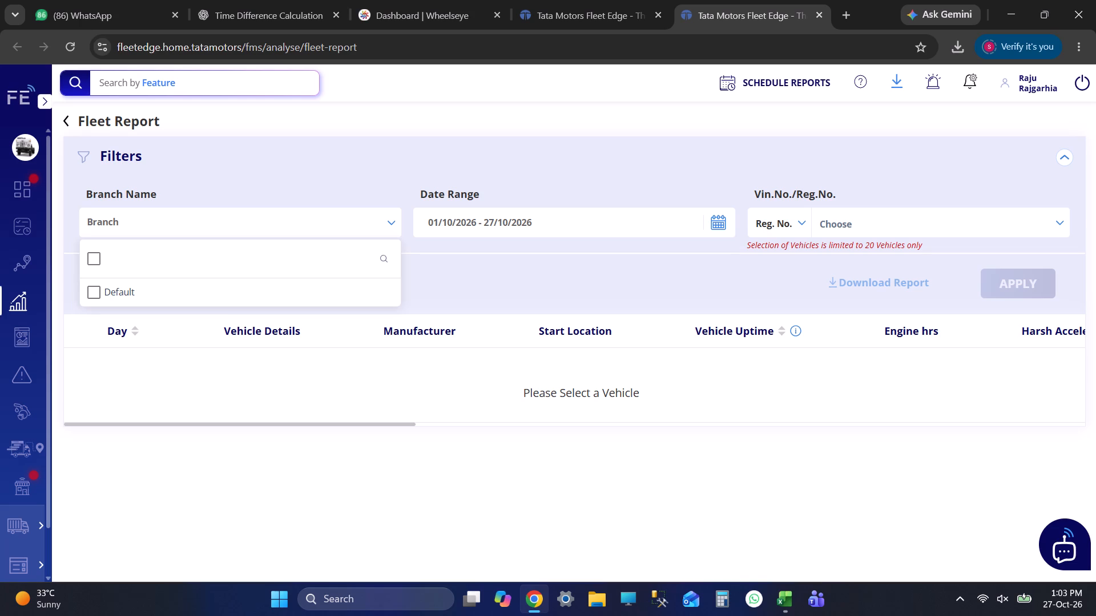
click(220, 300)
click(527, 273)
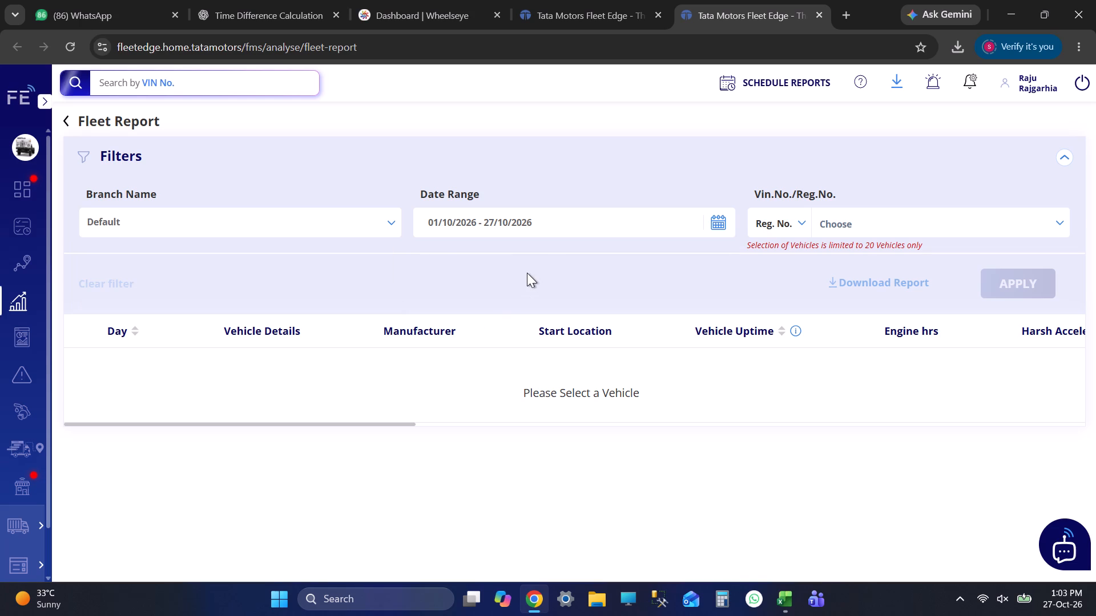
click(377, 220)
click(324, 301)
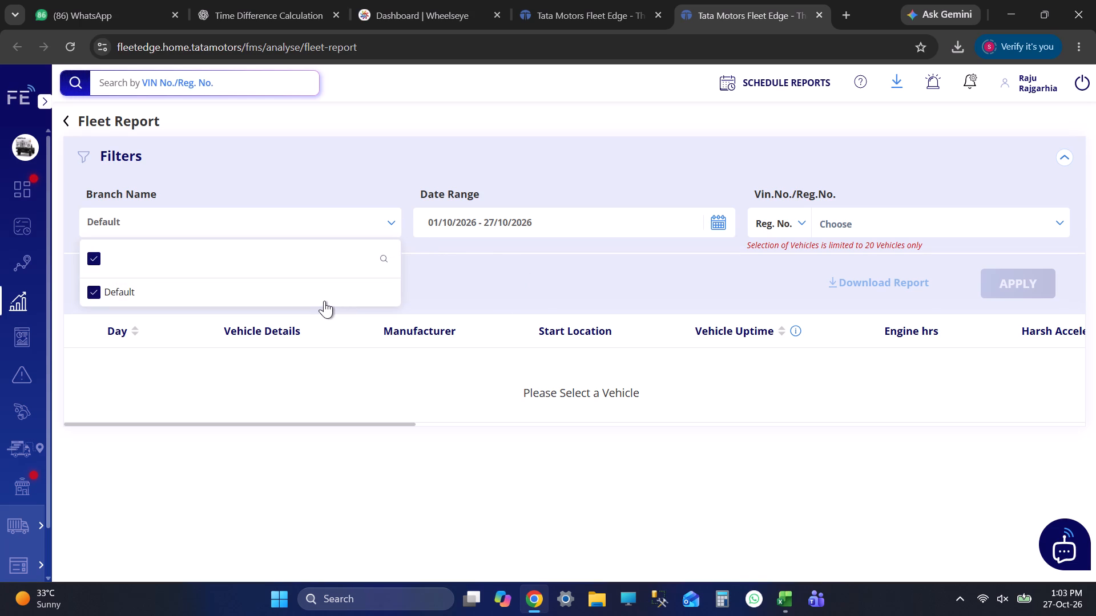
click(311, 297)
click(517, 271)
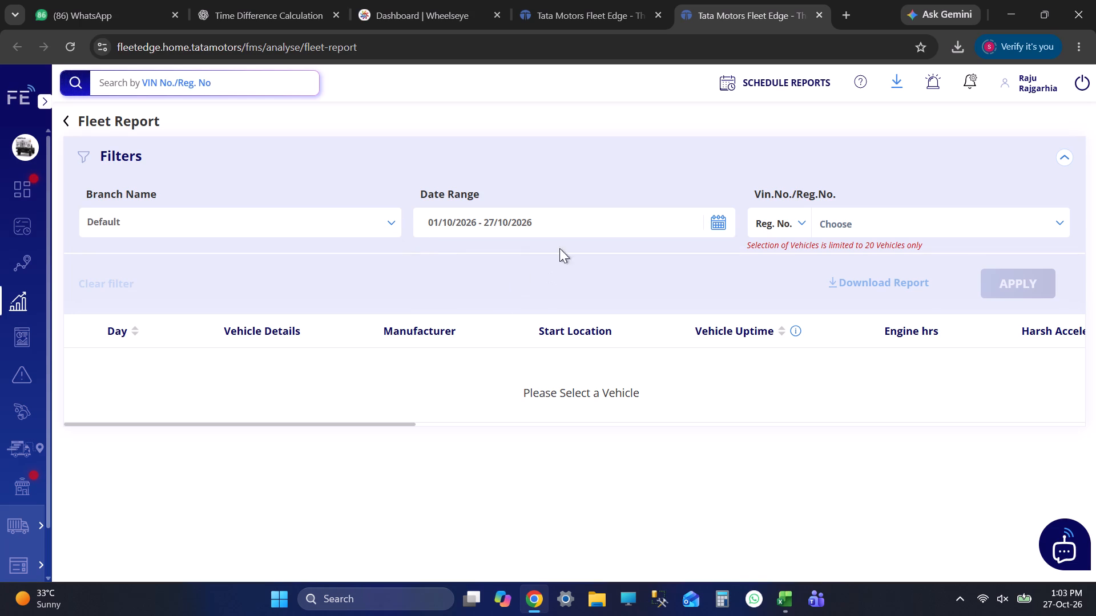
Limit the fleet report's date range to the single day 26/10/2026.
click(485, 226)
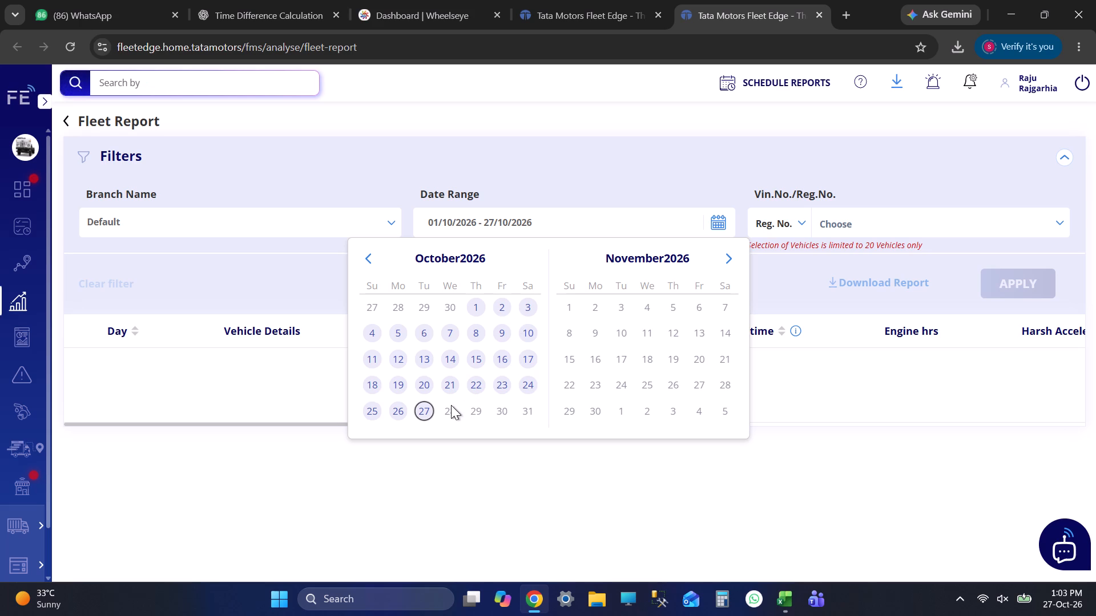
click(397, 416)
click(397, 416)
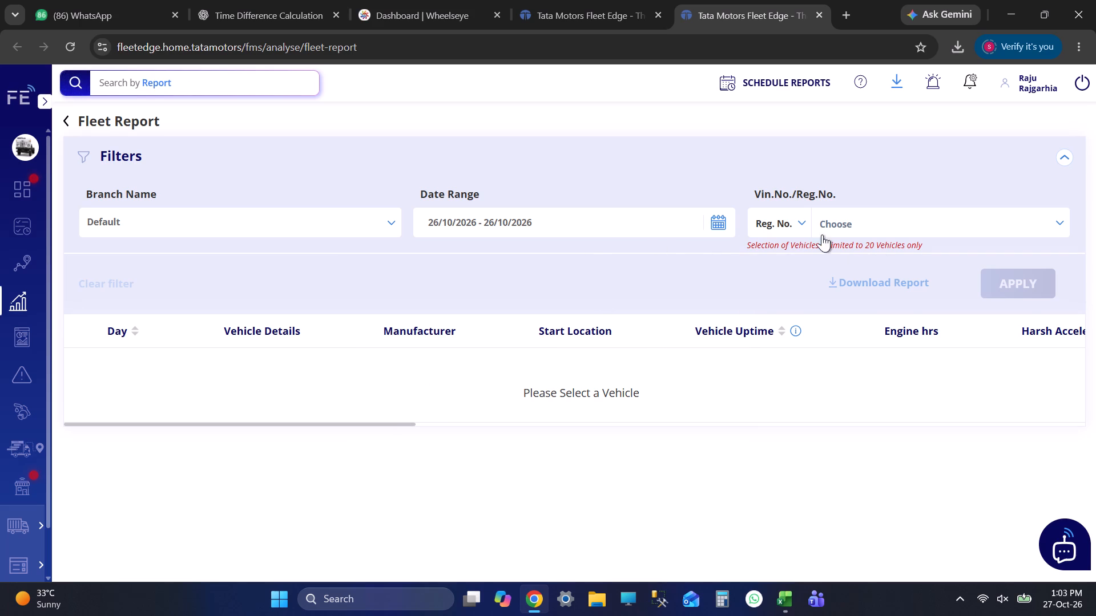
click(791, 222)
click(655, 286)
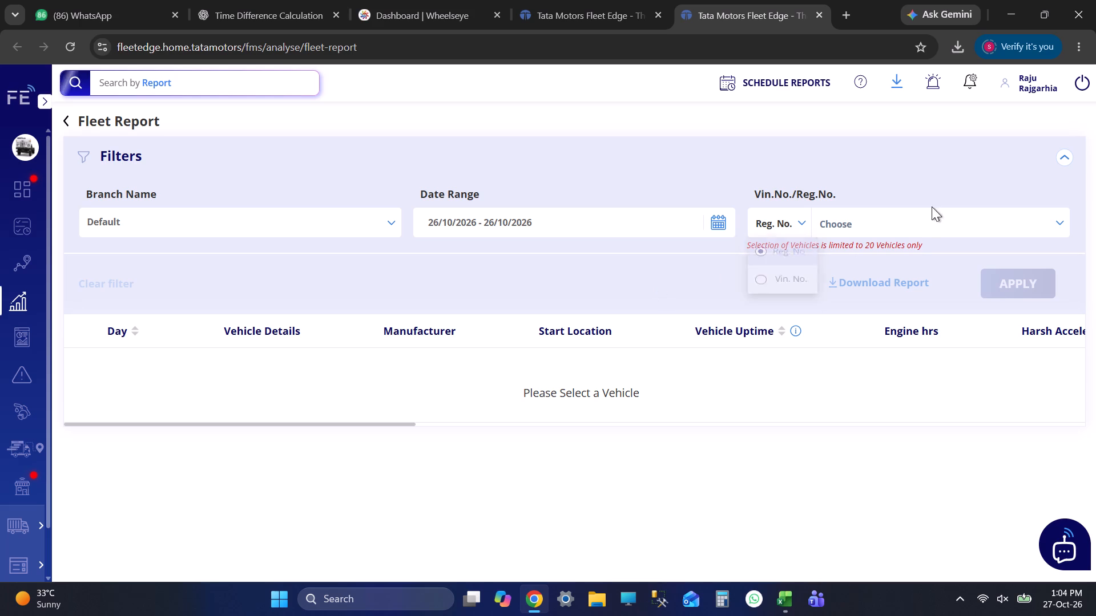
click(915, 222)
click(889, 297)
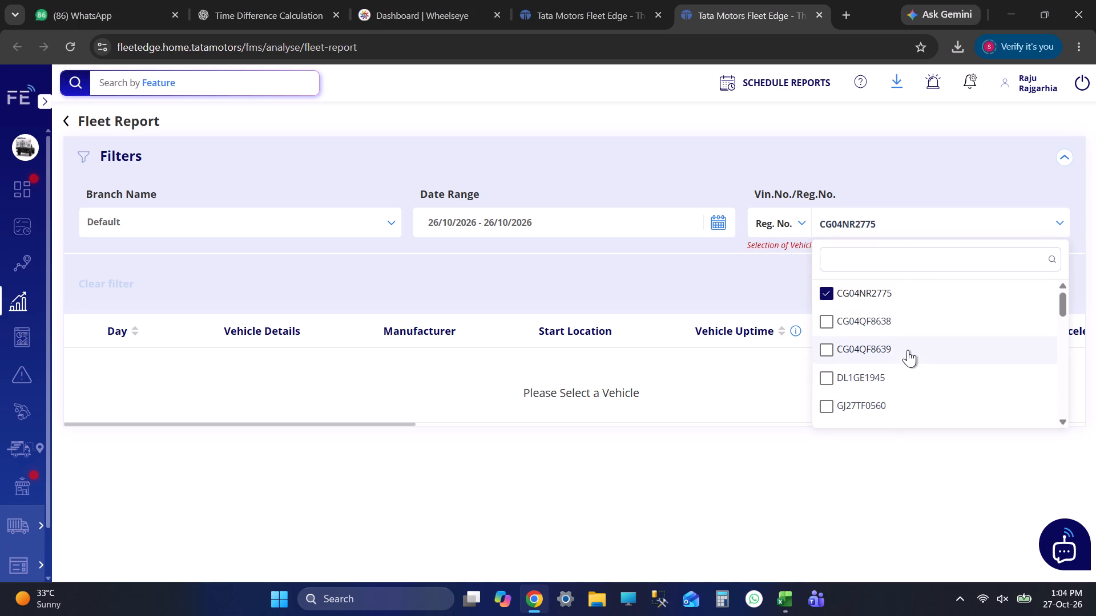
scroll(882, 348, down, 1)
scroll(881, 348, up, 5)
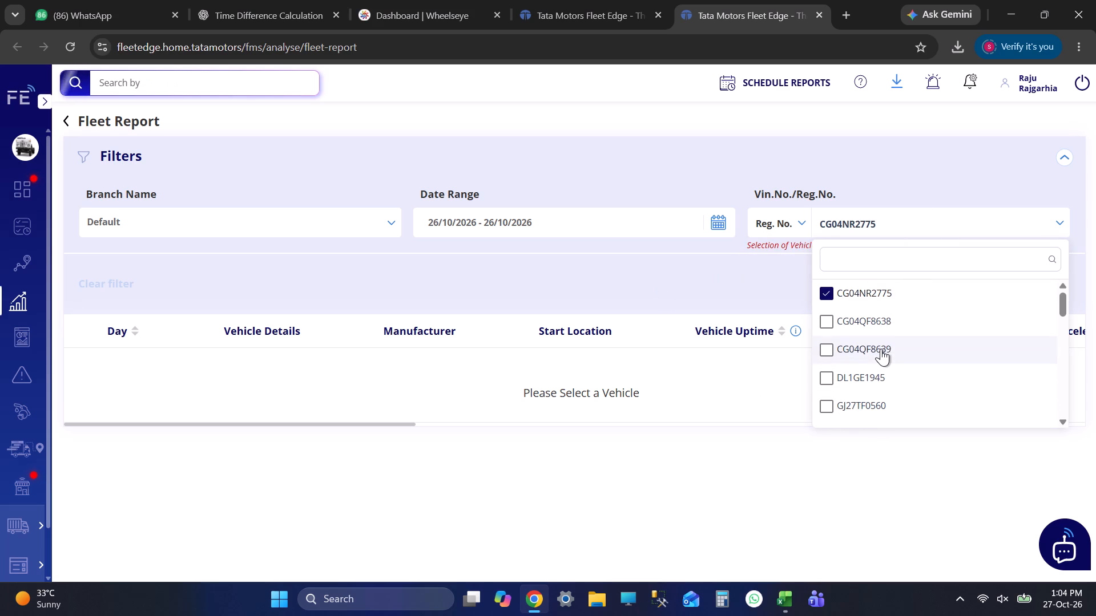
scroll(922, 316, up, 10)
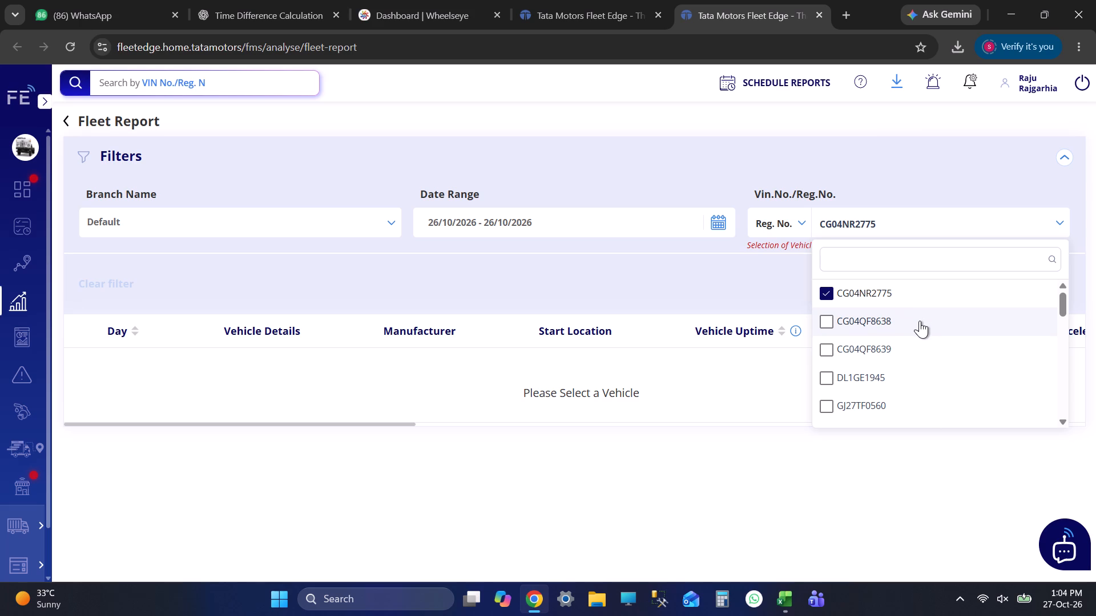
scroll(920, 321, up, 17)
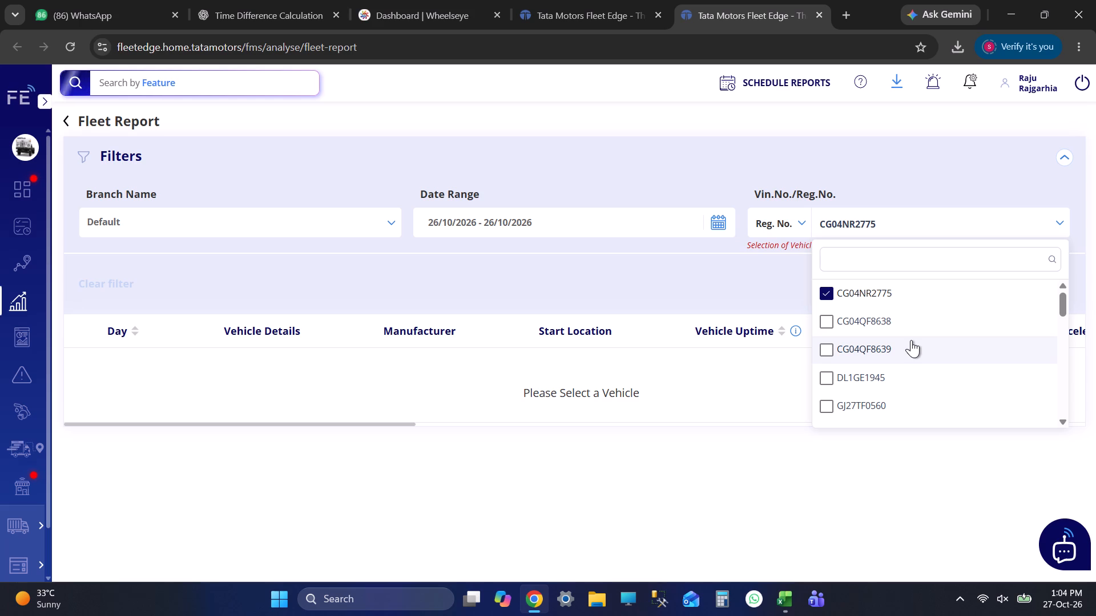
scroll(923, 326, up, 8)
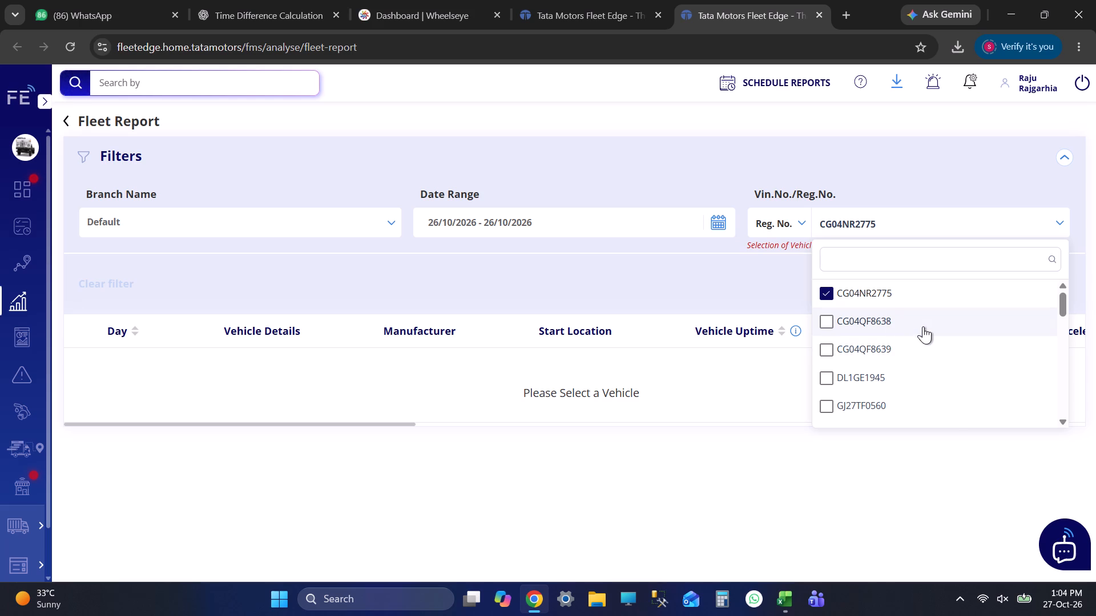
scroll(923, 326, up, 16)
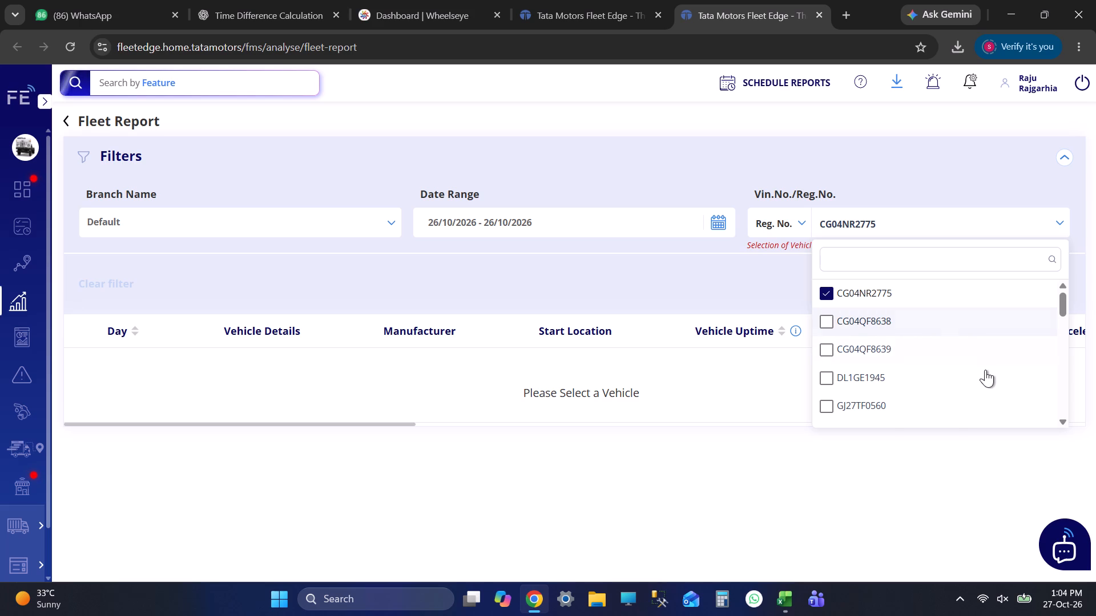
scroll(990, 369, down, 1)
scroll(980, 333, up, 2)
scroll(980, 333, down, 1)
scroll(980, 333, up, 6)
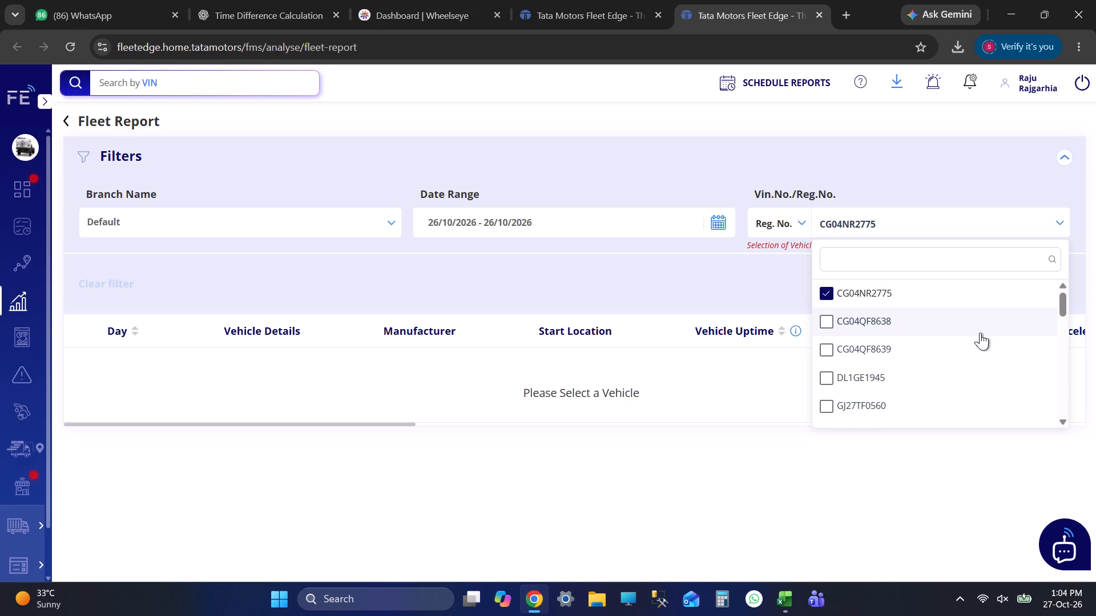
scroll(980, 333, up, 3)
scroll(980, 358, down, 1)
scroll(980, 358, up, 6)
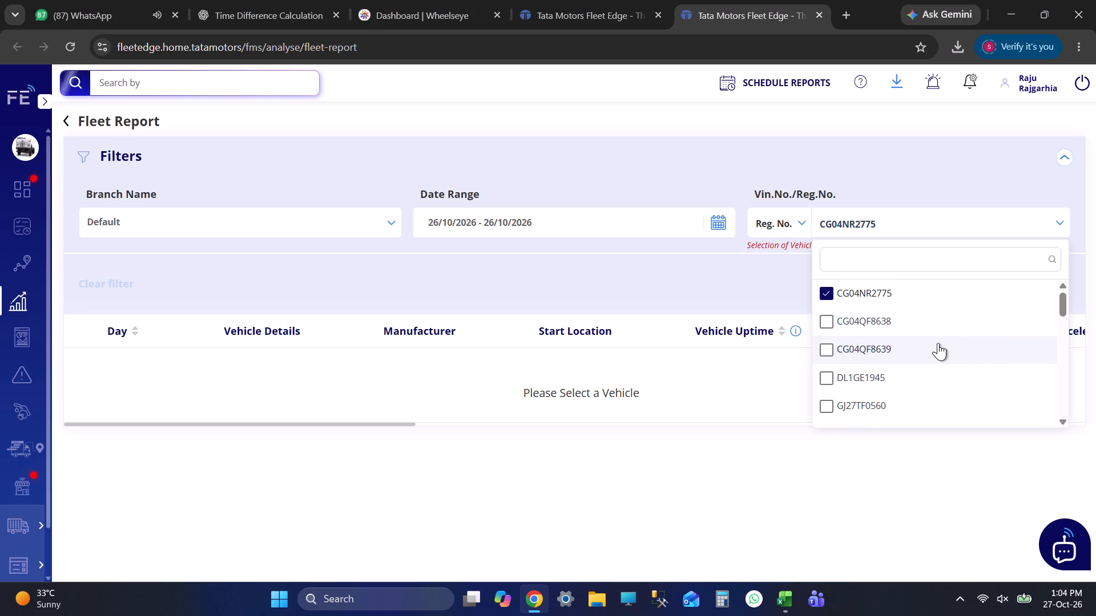
scroll(915, 345, down, 1)
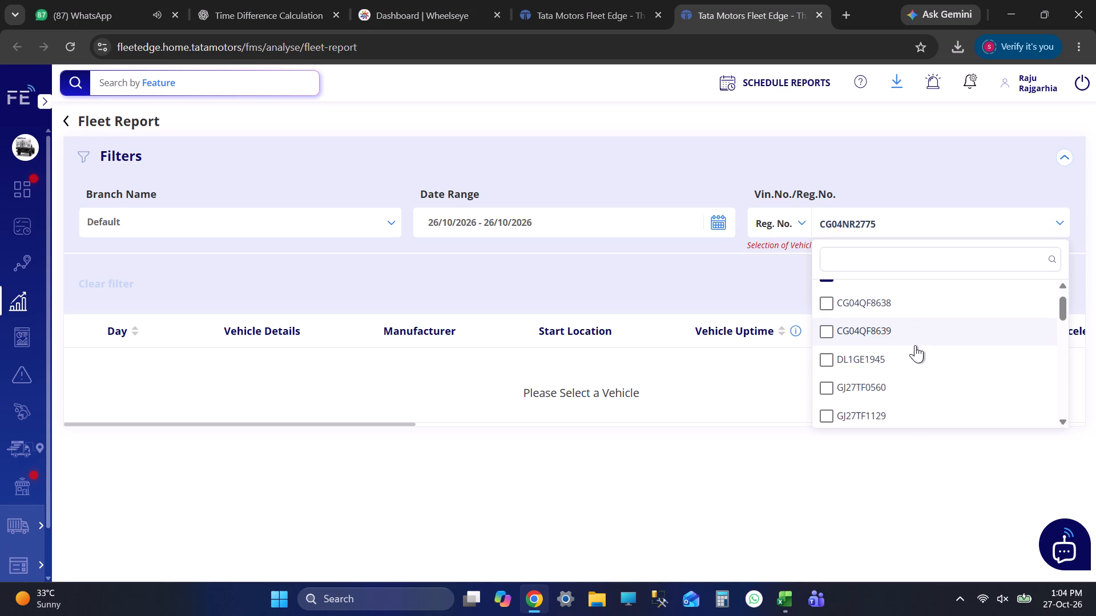
scroll(915, 345, down, 1)
scroll(915, 345, up, 6)
scroll(949, 374, down, 1)
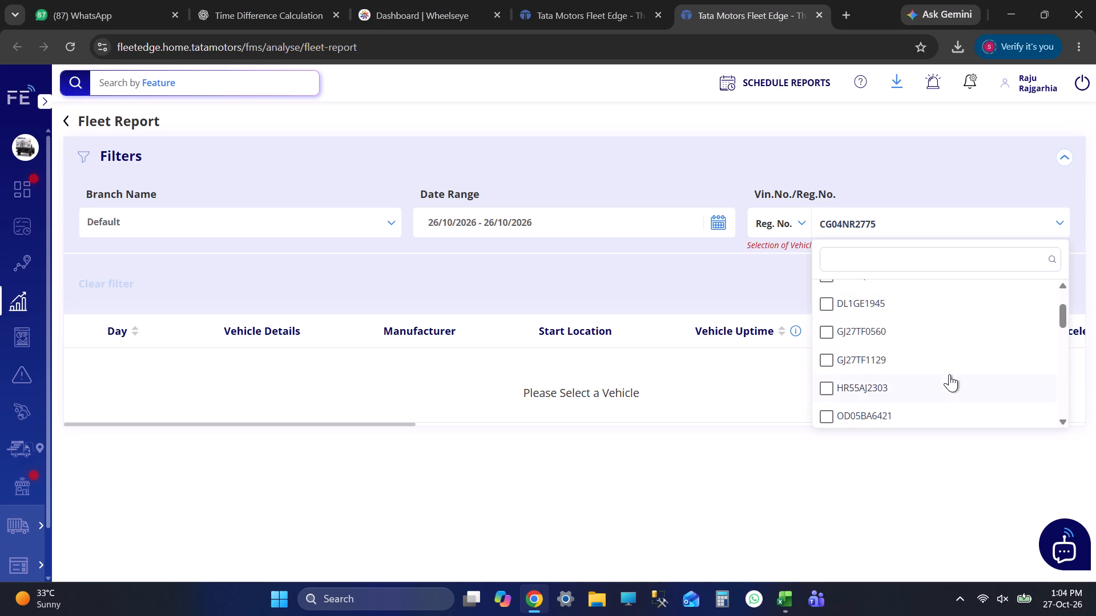
click(904, 411)
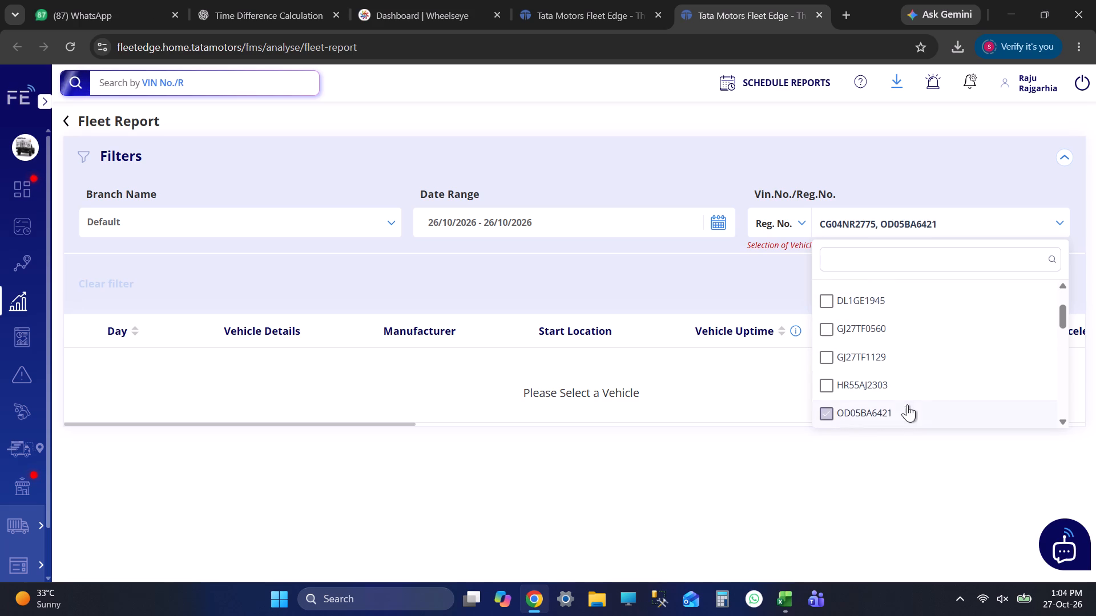
scroll(938, 360, up, 8)
scroll(938, 360, down, 1)
scroll(938, 360, up, 5)
scroll(938, 360, down, 1)
scroll(938, 360, up, 9)
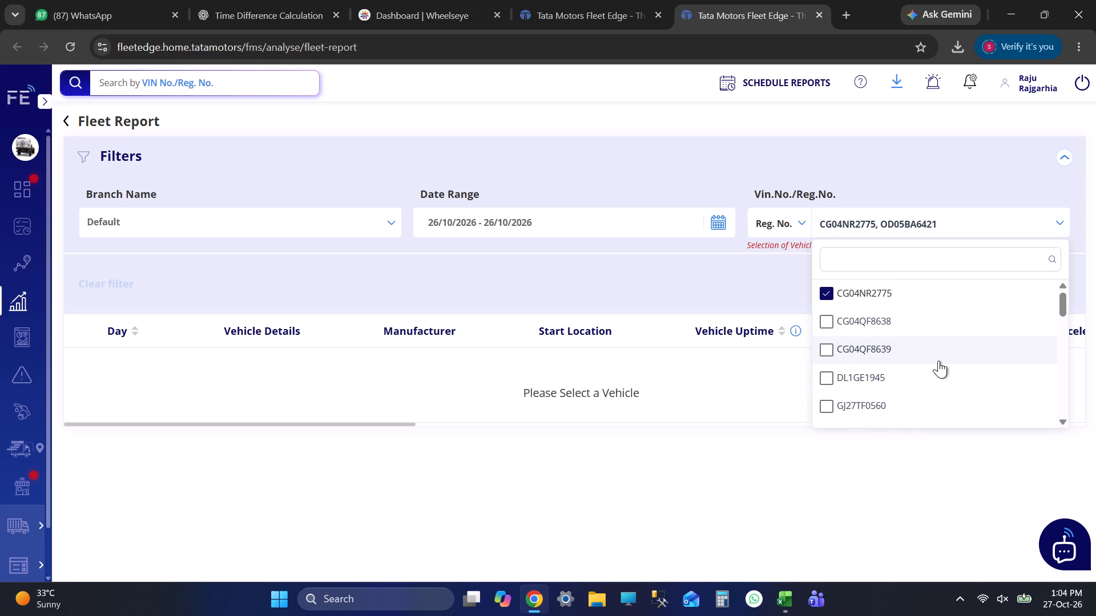
scroll(938, 360, up, 10)
scroll(938, 360, down, 1)
scroll(938, 360, up, 3)
scroll(938, 360, down, 1)
scroll(938, 360, up, 9)
scroll(938, 360, down, 4)
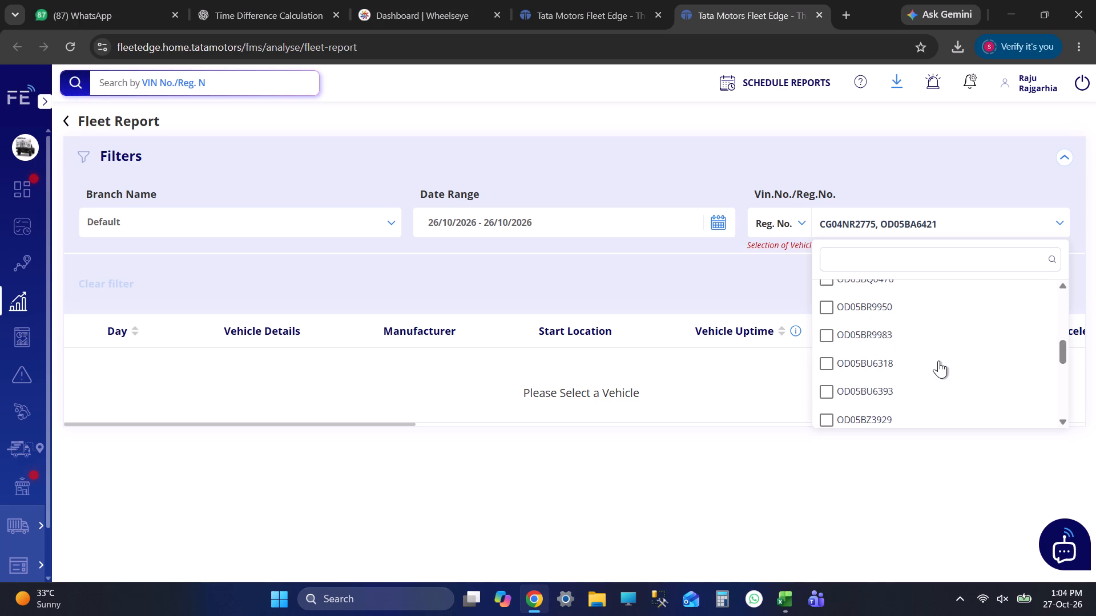
scroll(938, 360, up, 2)
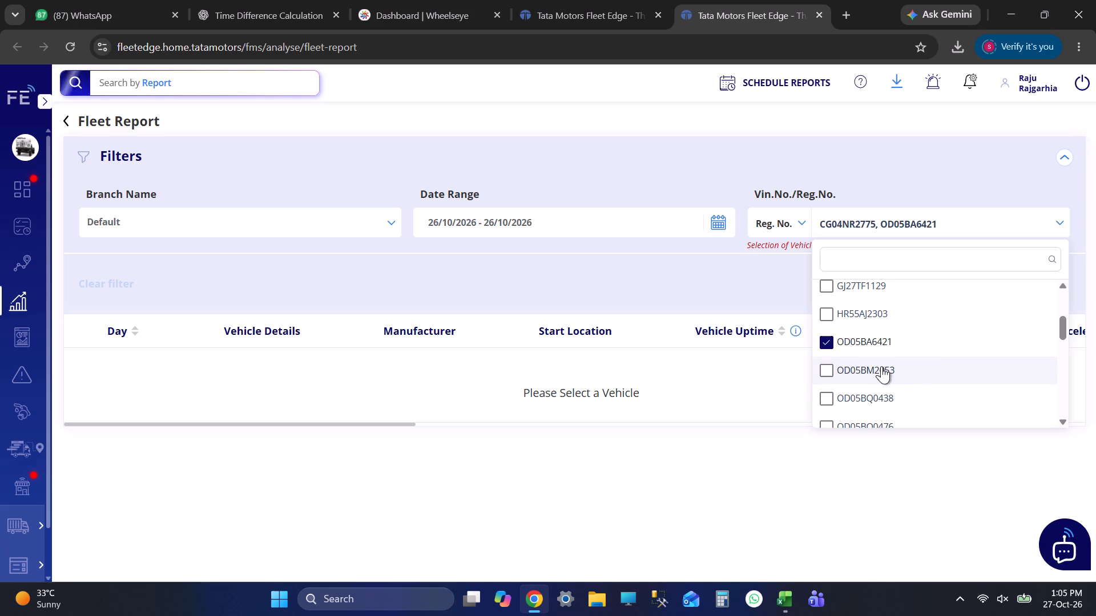
click(881, 366)
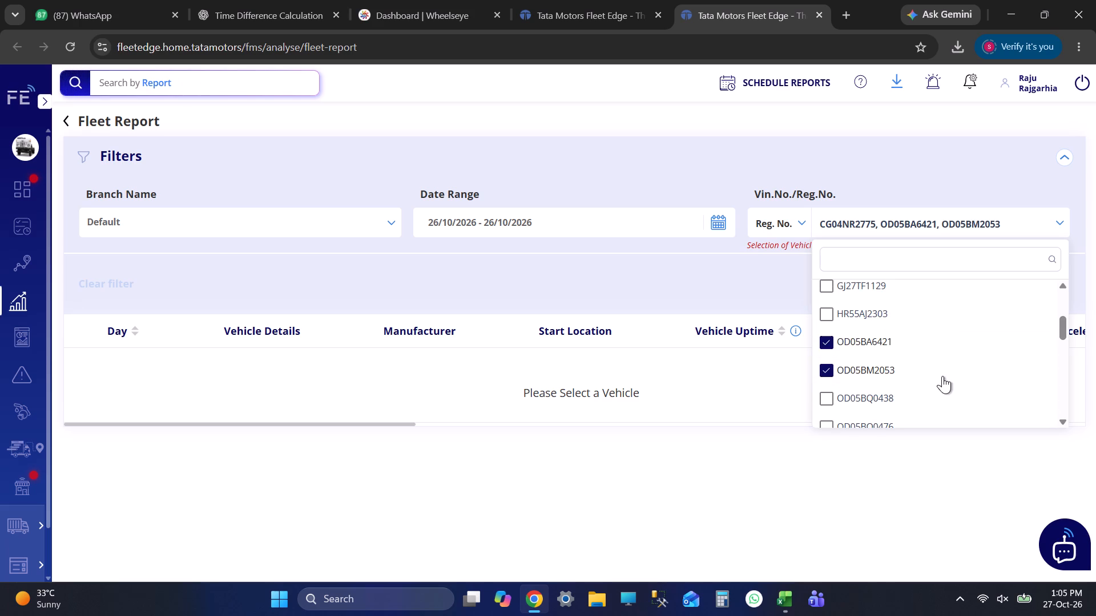
scroll(915, 377, up, 1)
scroll(914, 377, down, 2)
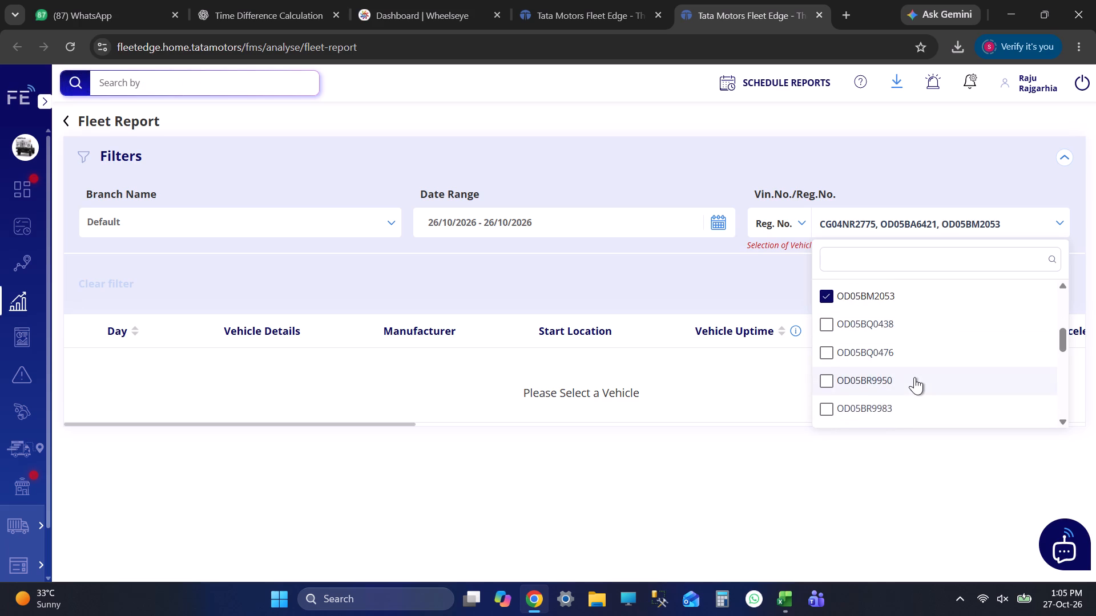
scroll(914, 377, up, 1)
scroll(915, 377, down, 1)
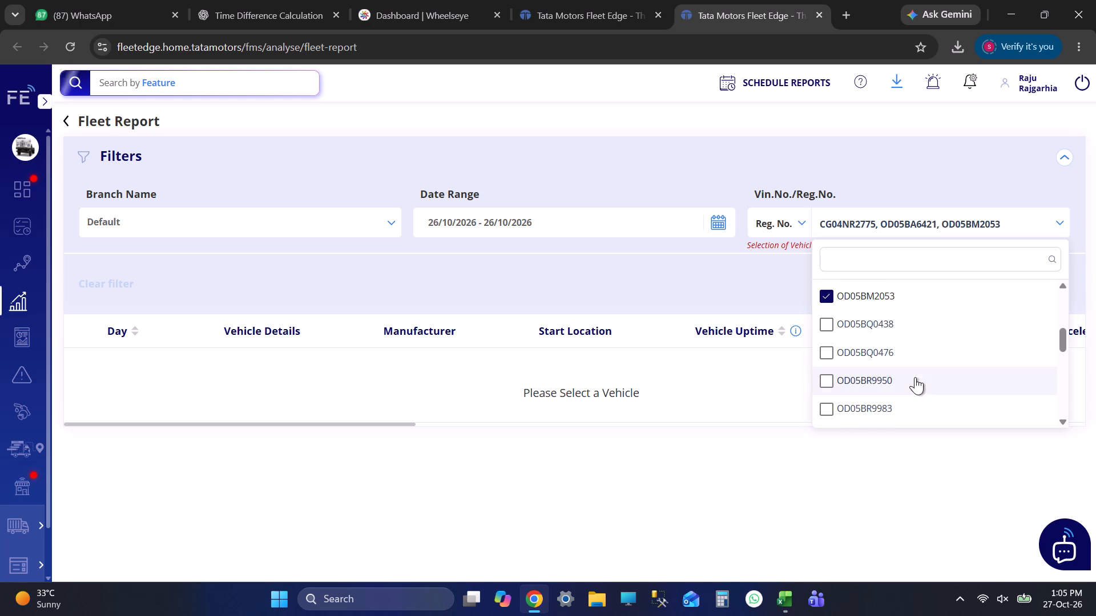
click(900, 331)
click(894, 352)
click(914, 383)
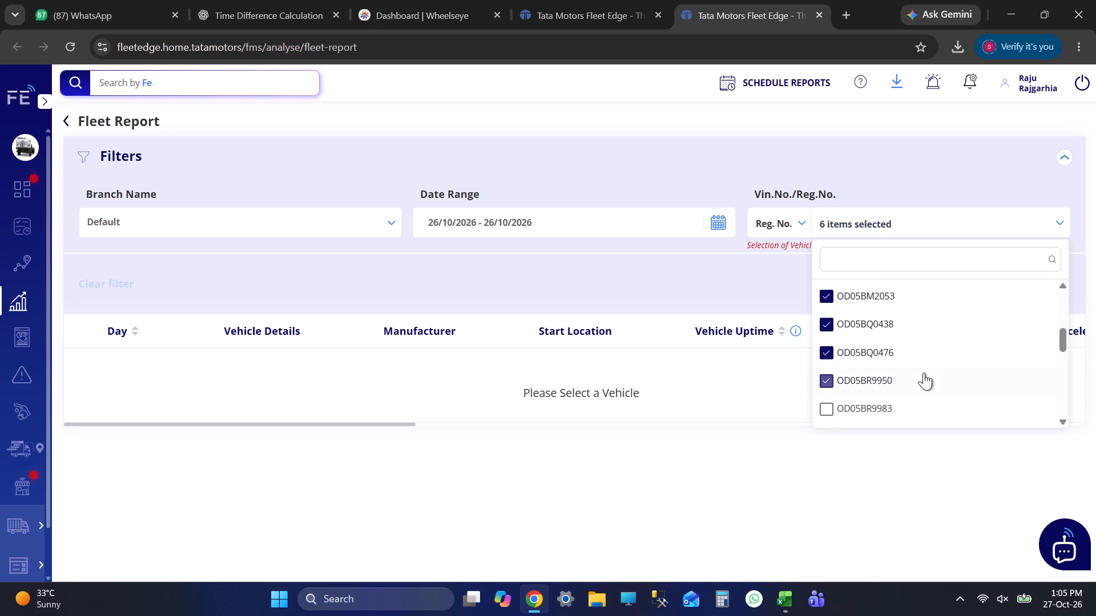
scroll(930, 367, down, 1)
click(909, 335)
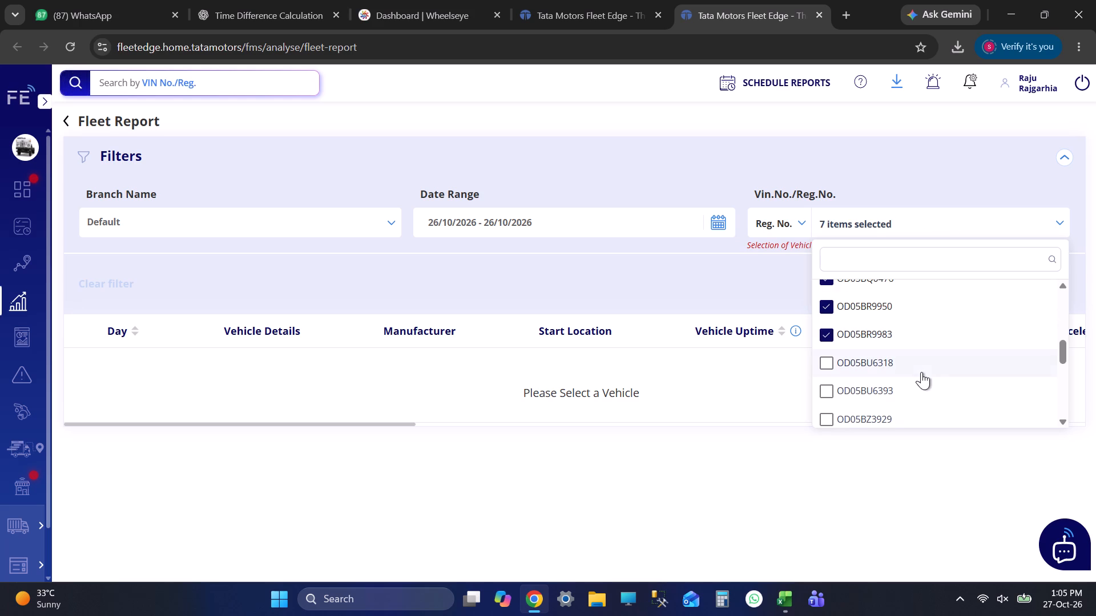
click(921, 372)
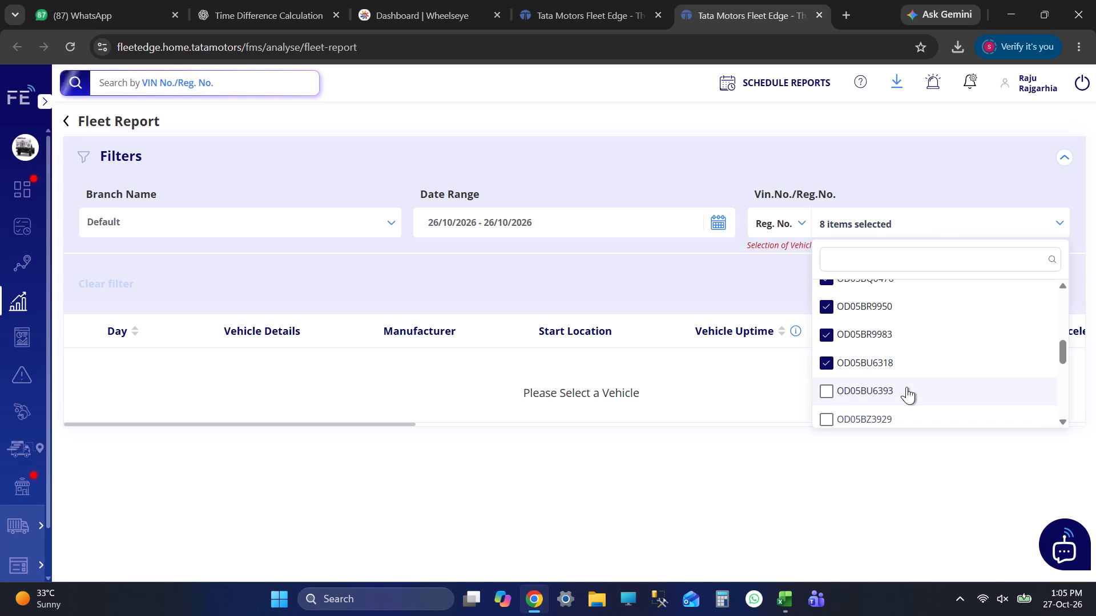
click(906, 387)
scroll(940, 348, down, 2)
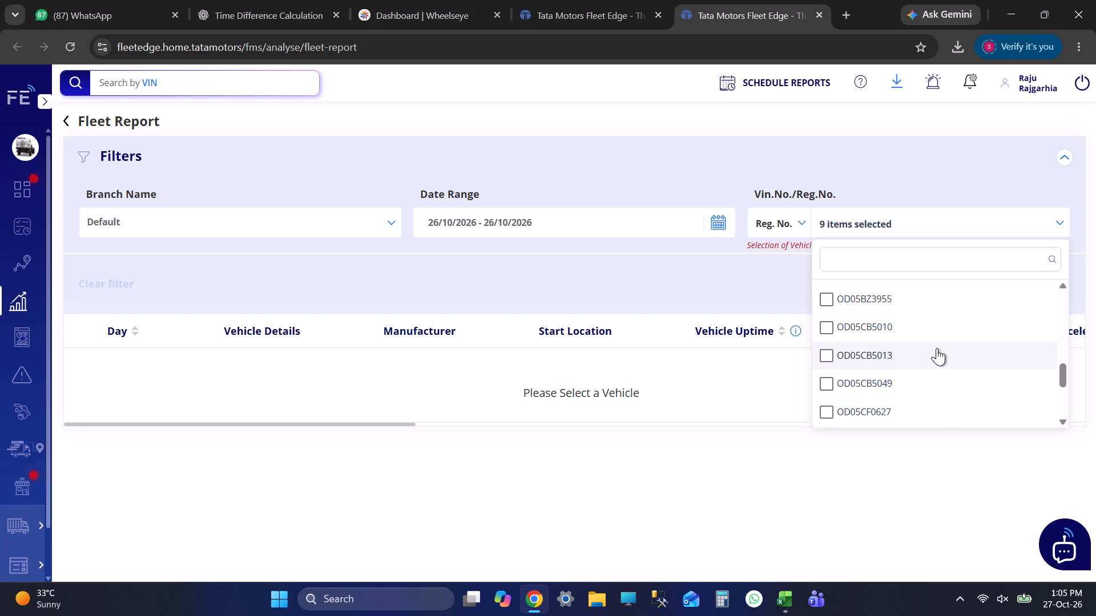
scroll(937, 348, up, 1)
click(899, 317)
click(892, 350)
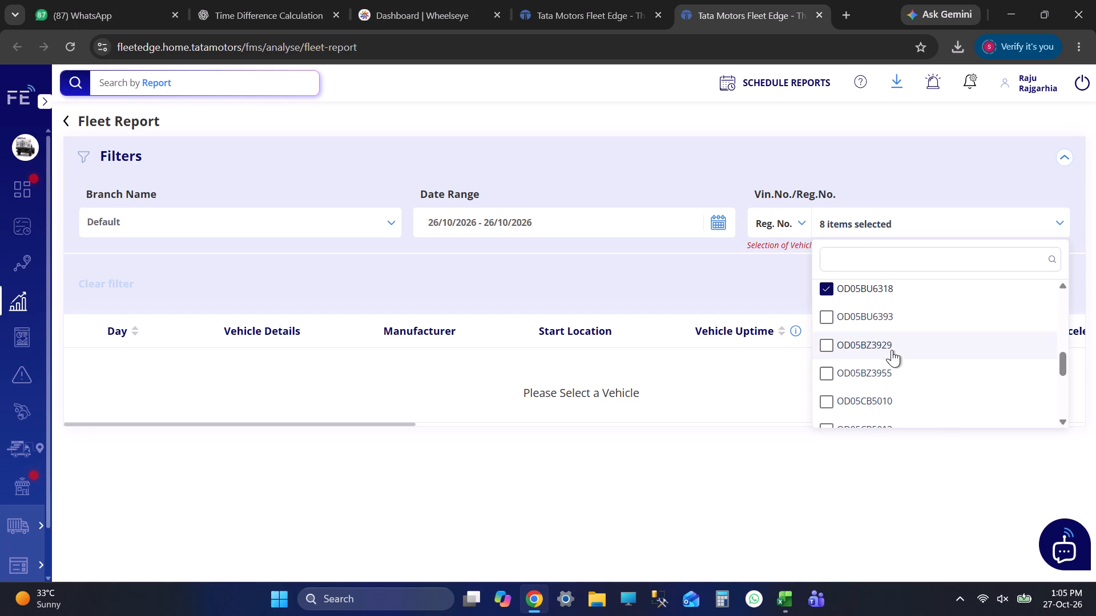
click(902, 366)
scroll(932, 358, down, 1)
click(908, 335)
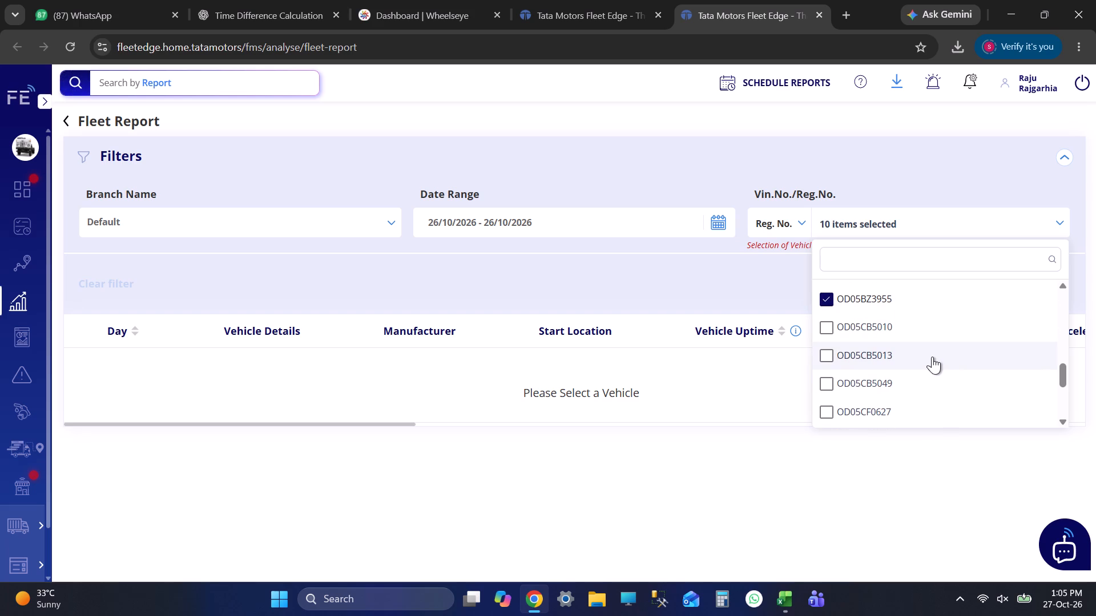
click(896, 357)
click(906, 390)
scroll(935, 355, down, 1)
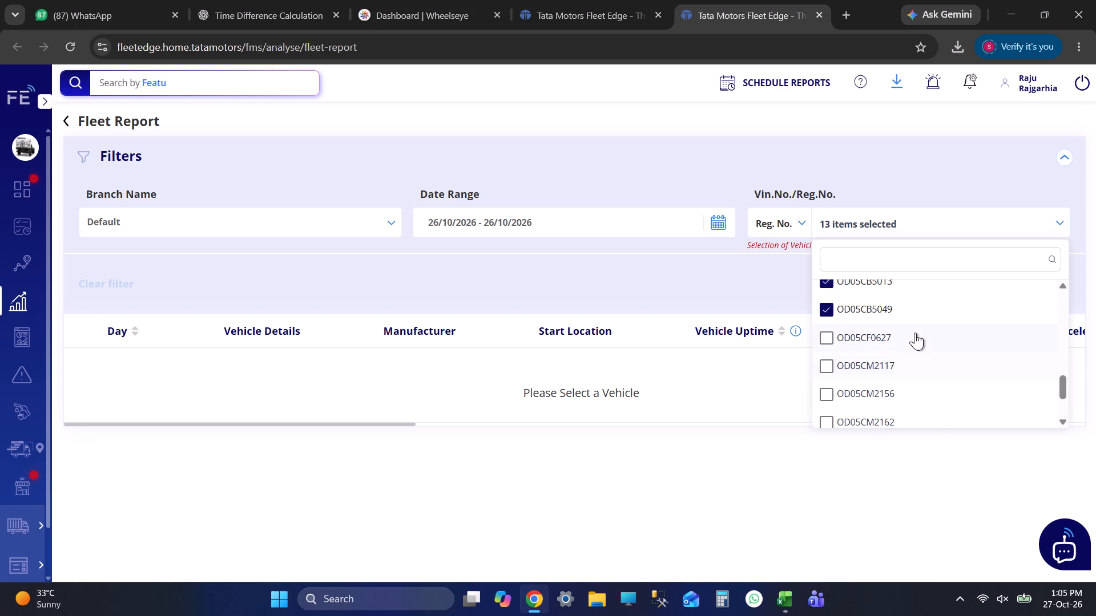
click(915, 333)
scroll(917, 370, up, 1)
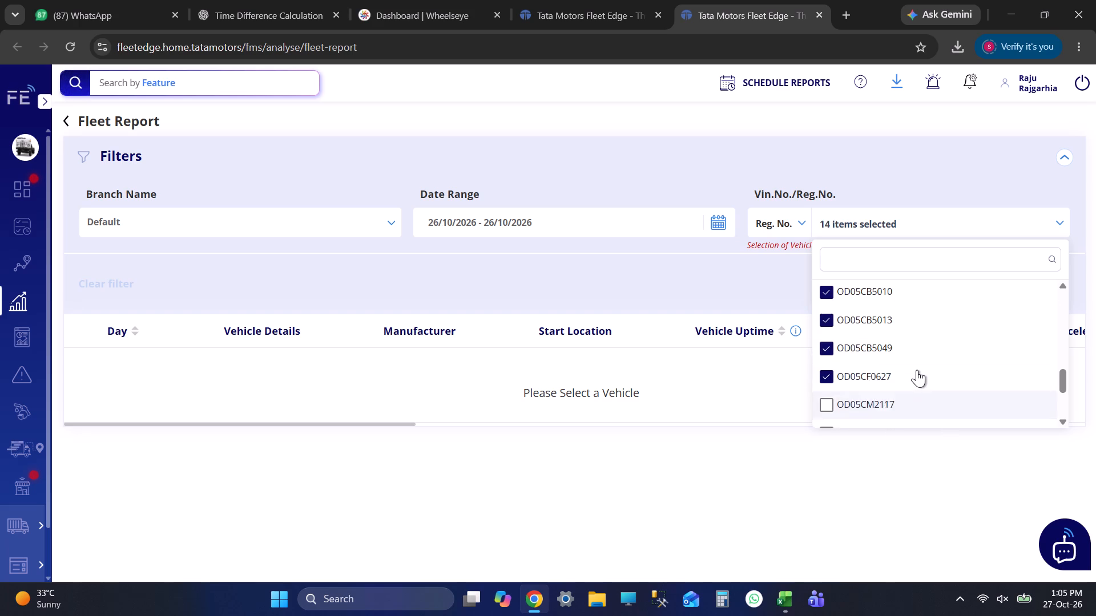
scroll(922, 367, down, 1)
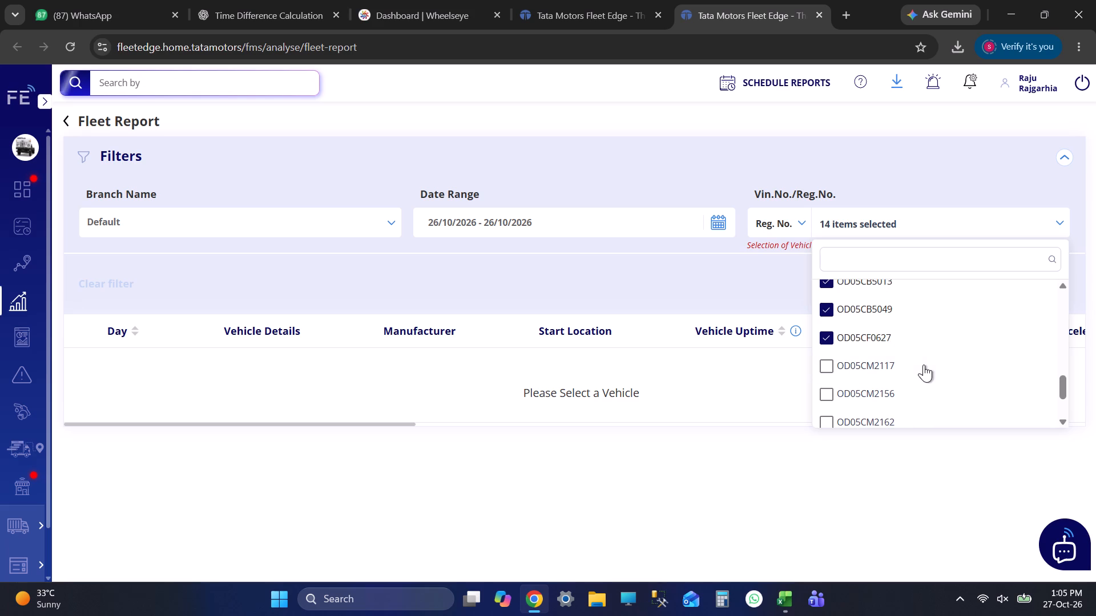
click(916, 371)
scroll(935, 377, down, 1)
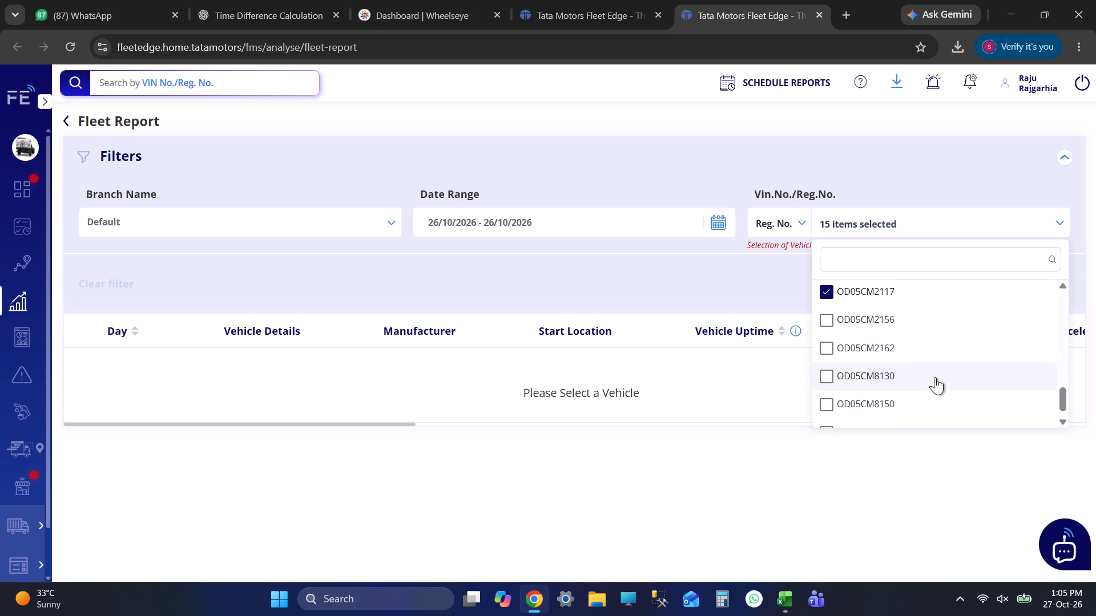
click(906, 314)
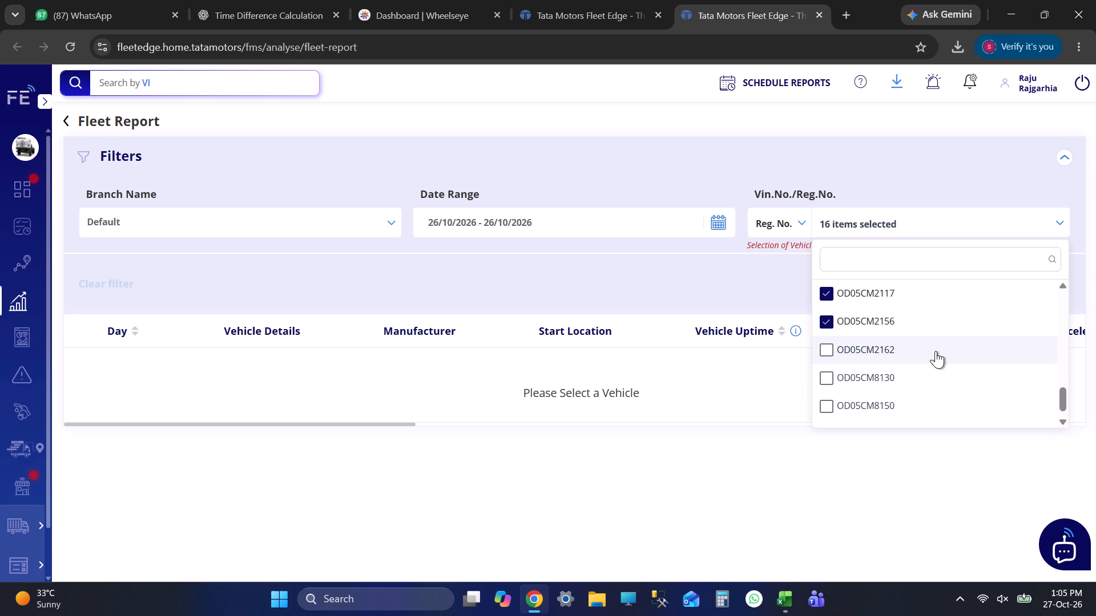
click(900, 343)
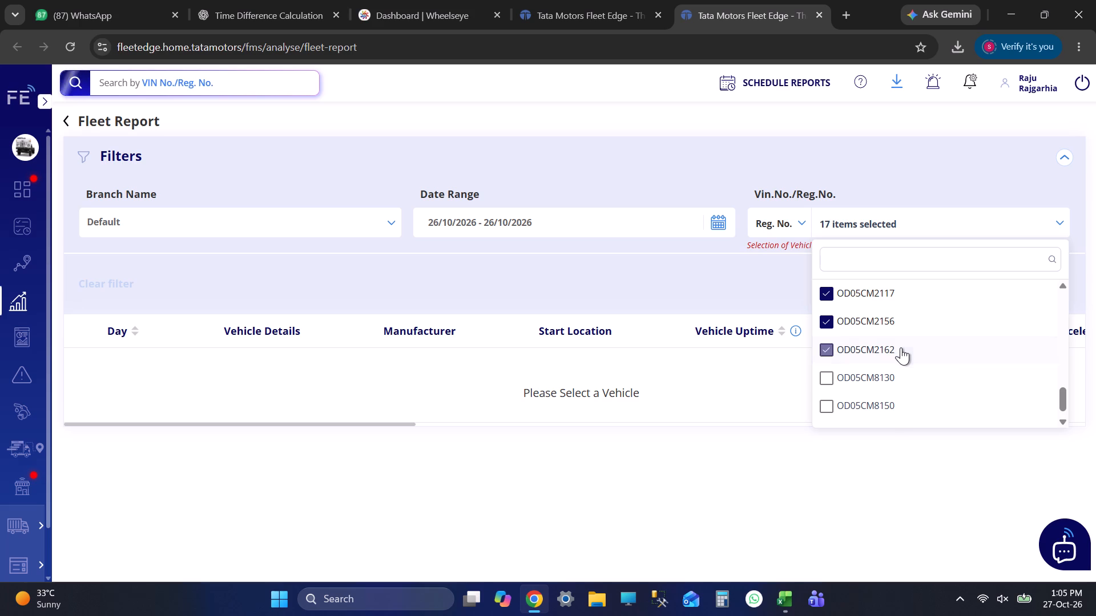
click(924, 379)
scroll(940, 369, down, 3)
click(921, 375)
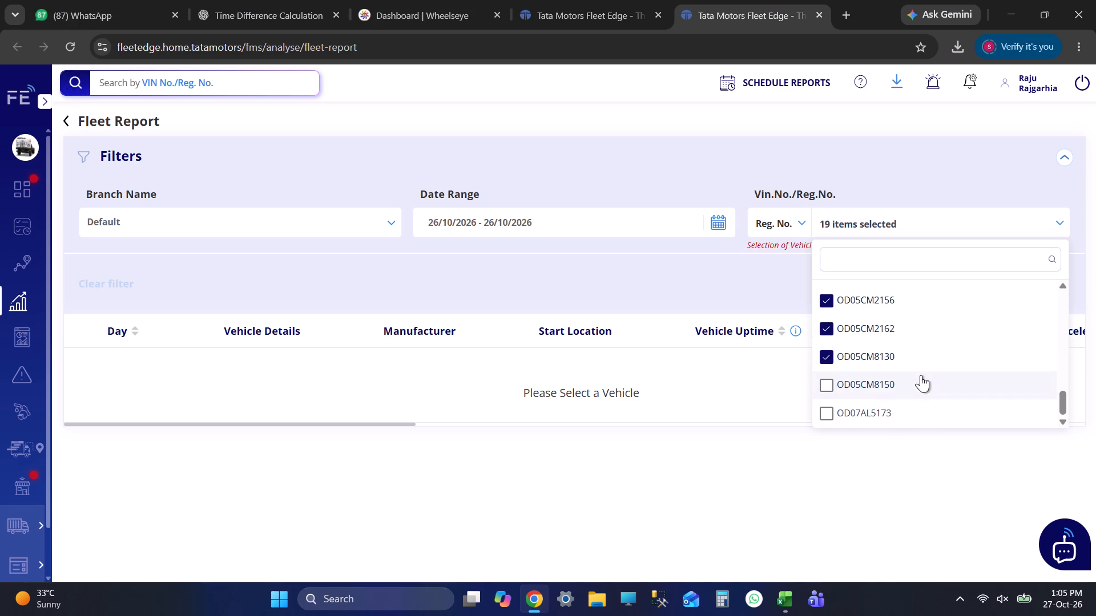
scroll(925, 386, down, 1)
click(880, 418)
scroll(925, 346, down, 2)
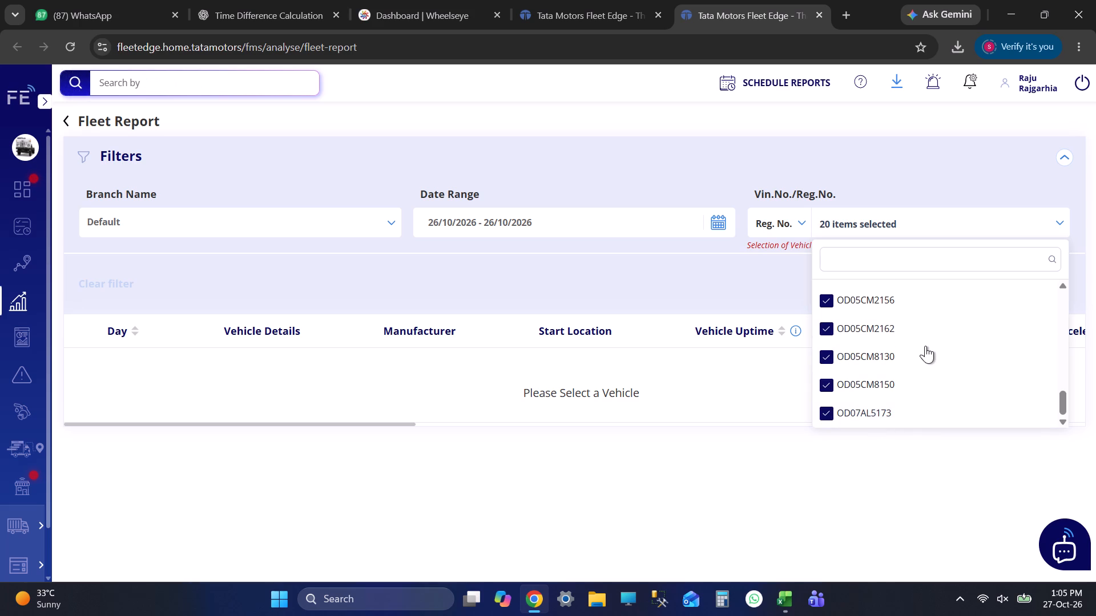
Review the full registration number list to check which vehicles are ticked for the report.
scroll(925, 346, up, 10)
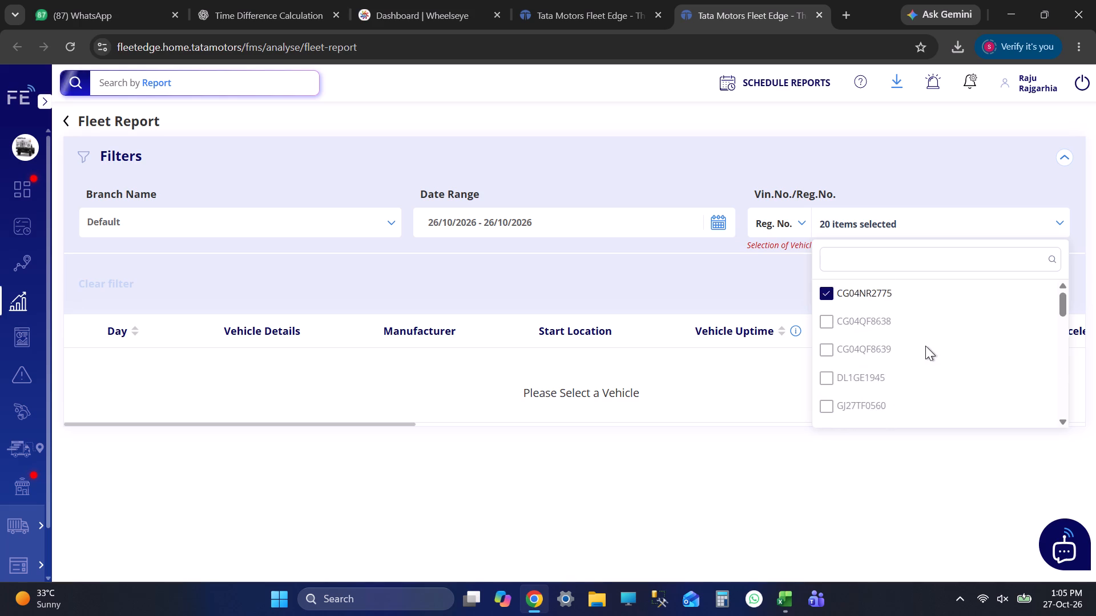
scroll(925, 346, down, 6)
scroll(925, 346, up, 2)
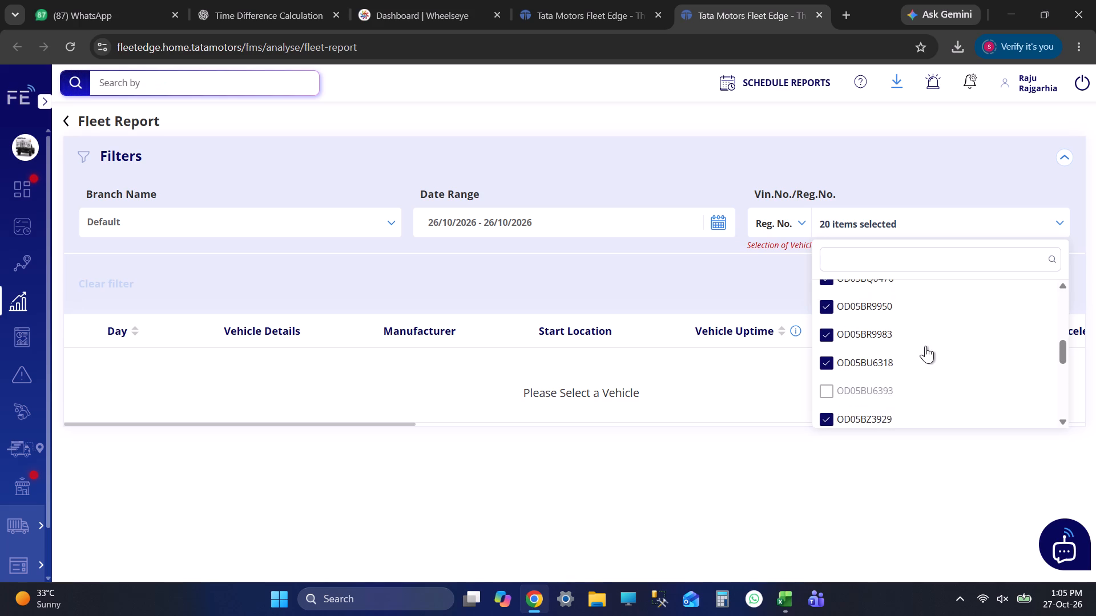
scroll(925, 346, down, 7)
scroll(925, 346, up, 1)
scroll(925, 346, down, 12)
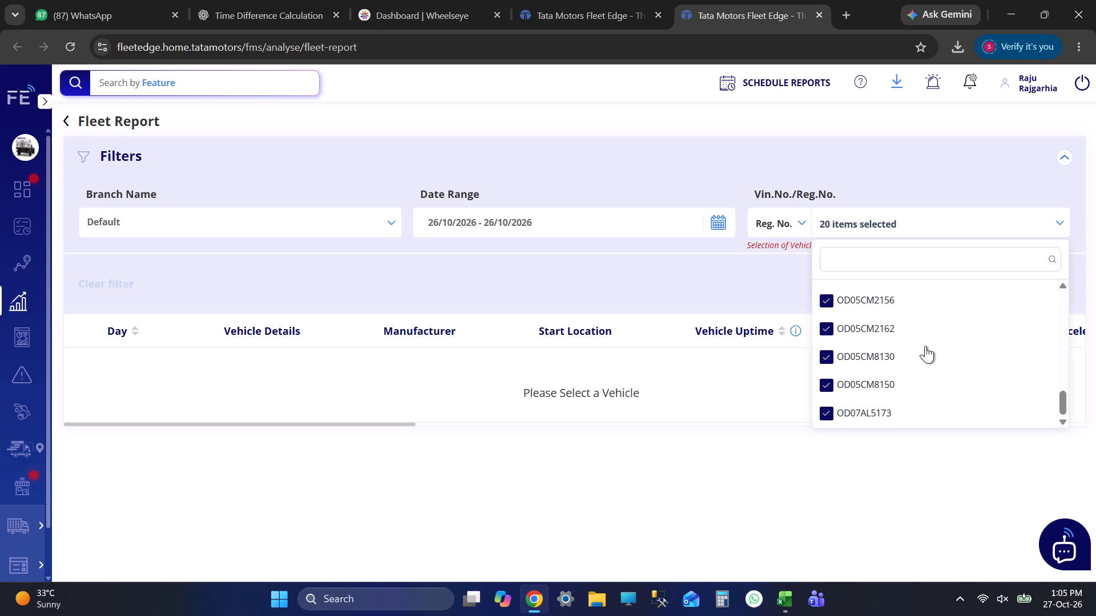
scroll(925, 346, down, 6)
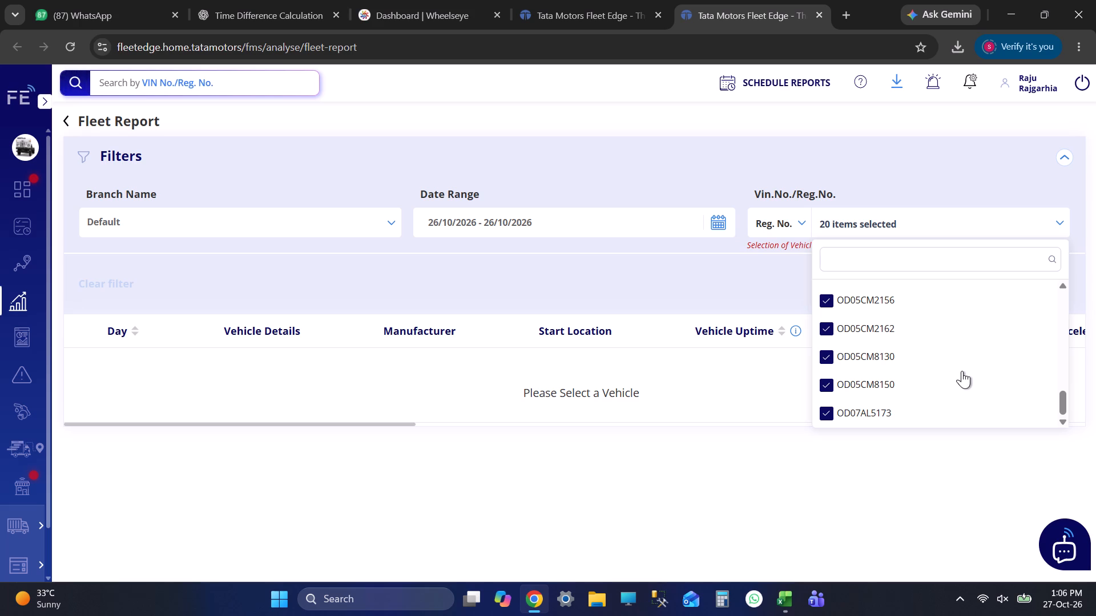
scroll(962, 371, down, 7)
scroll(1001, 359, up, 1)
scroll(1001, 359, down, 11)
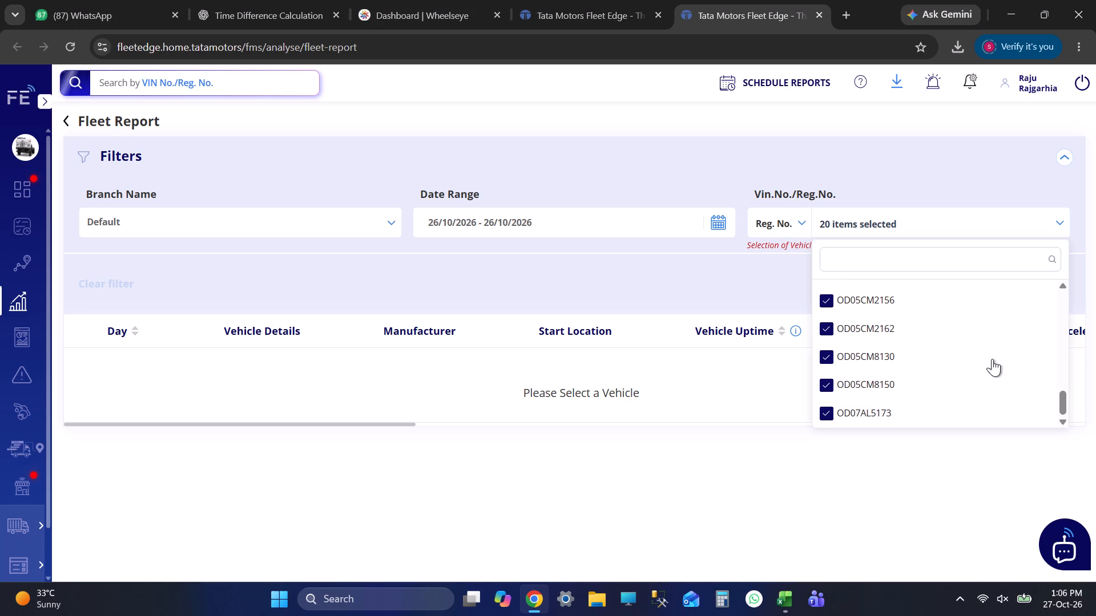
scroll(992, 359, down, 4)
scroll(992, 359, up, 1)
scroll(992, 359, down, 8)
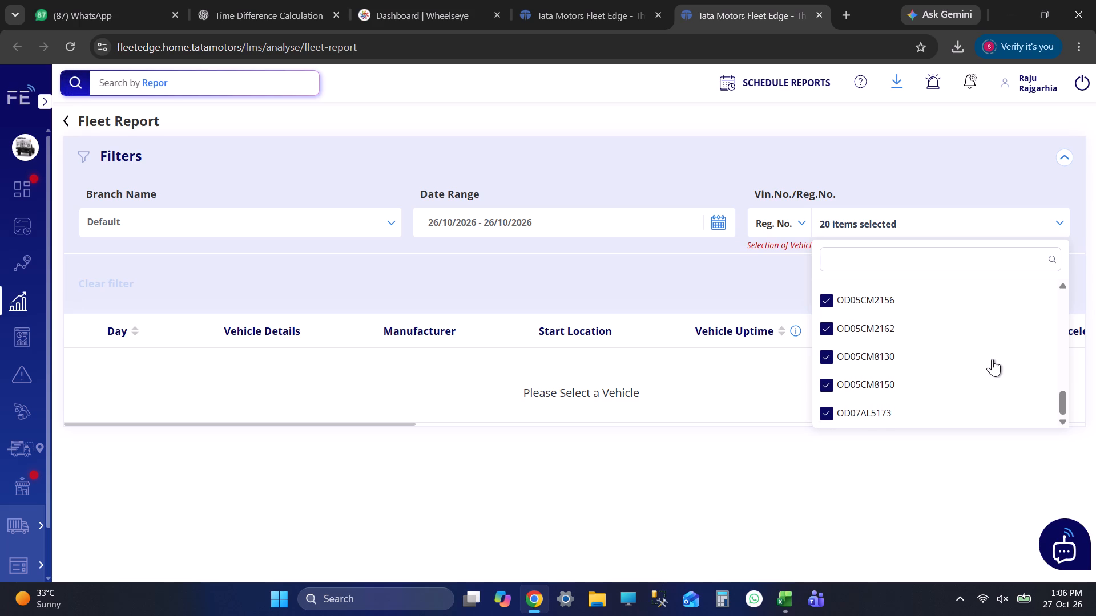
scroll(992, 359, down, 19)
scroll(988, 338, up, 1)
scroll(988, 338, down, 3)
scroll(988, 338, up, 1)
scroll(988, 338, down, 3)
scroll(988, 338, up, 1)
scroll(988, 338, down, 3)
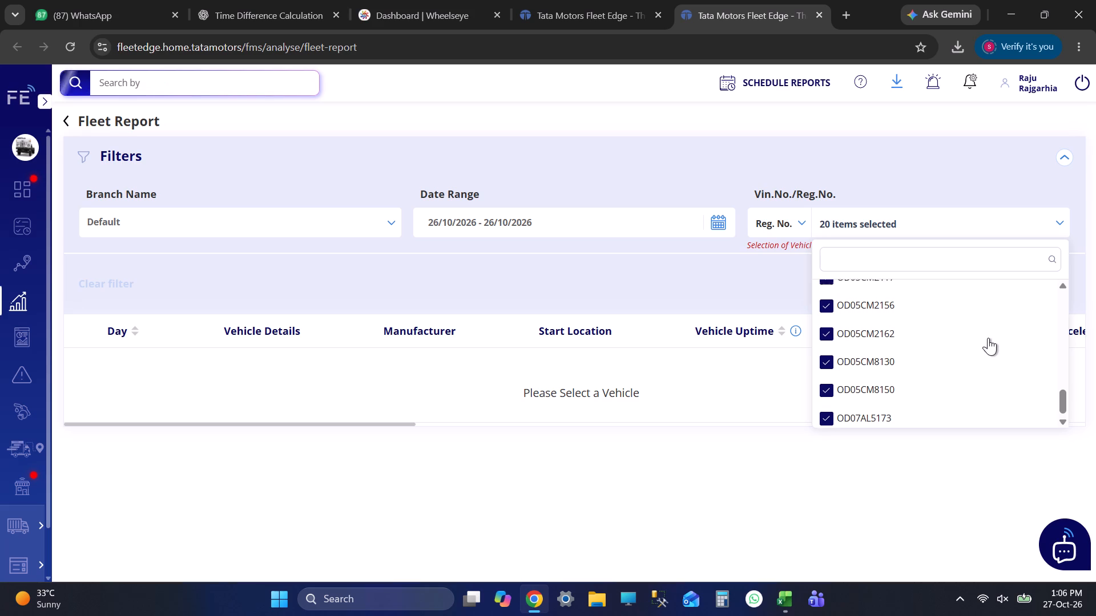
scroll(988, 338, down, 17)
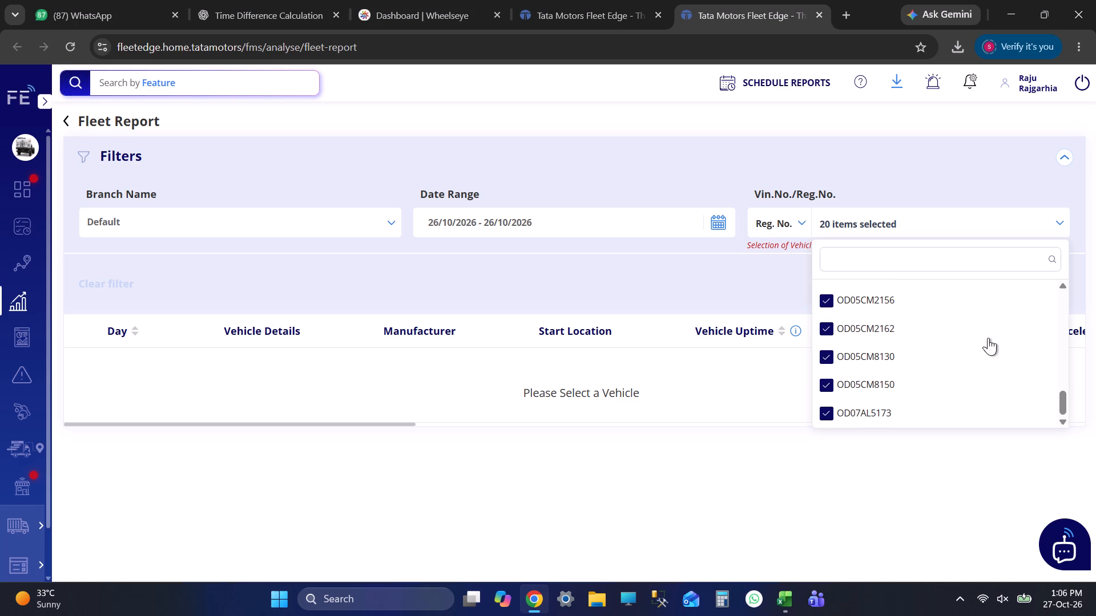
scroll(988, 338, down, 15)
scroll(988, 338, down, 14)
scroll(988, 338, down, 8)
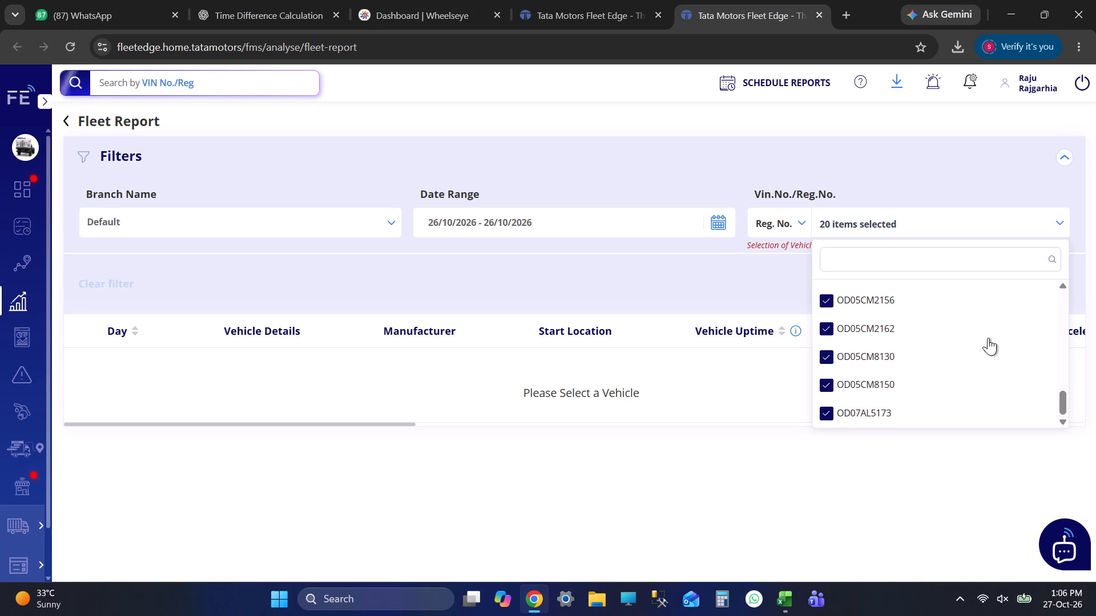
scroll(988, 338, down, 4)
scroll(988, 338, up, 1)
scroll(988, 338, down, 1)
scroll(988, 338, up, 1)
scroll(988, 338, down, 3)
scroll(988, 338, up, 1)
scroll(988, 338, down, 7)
scroll(988, 338, up, 2)
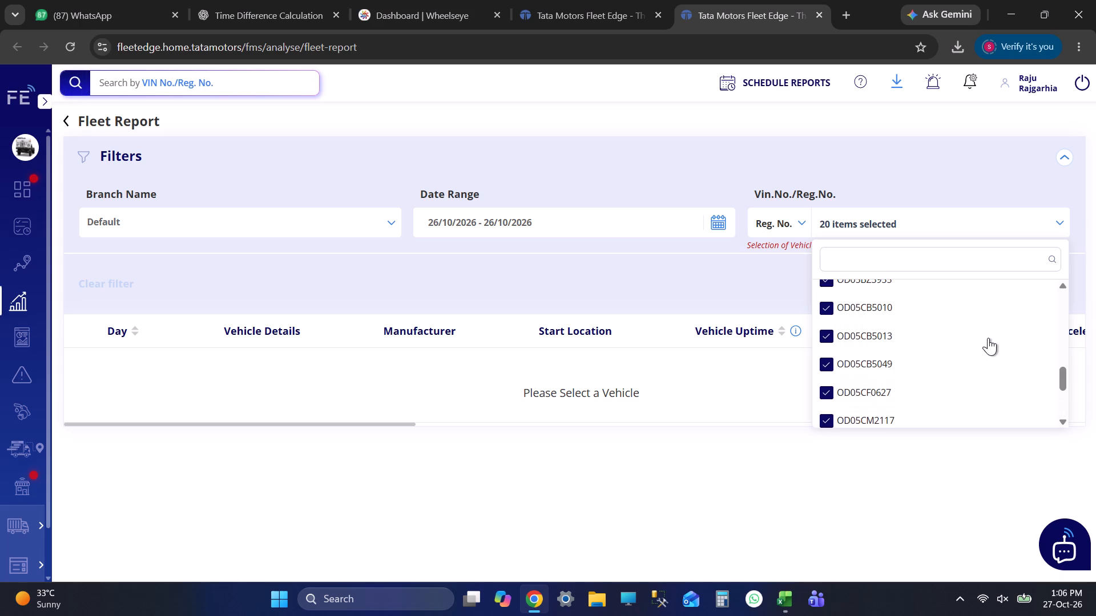
scroll(988, 338, up, 2)
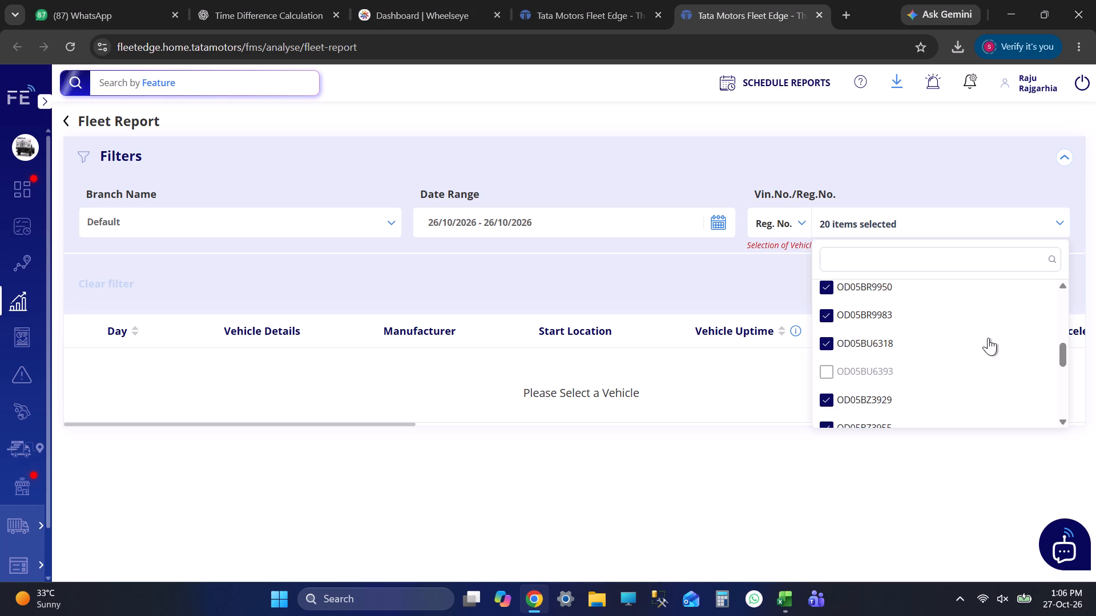
scroll(988, 338, up, 2)
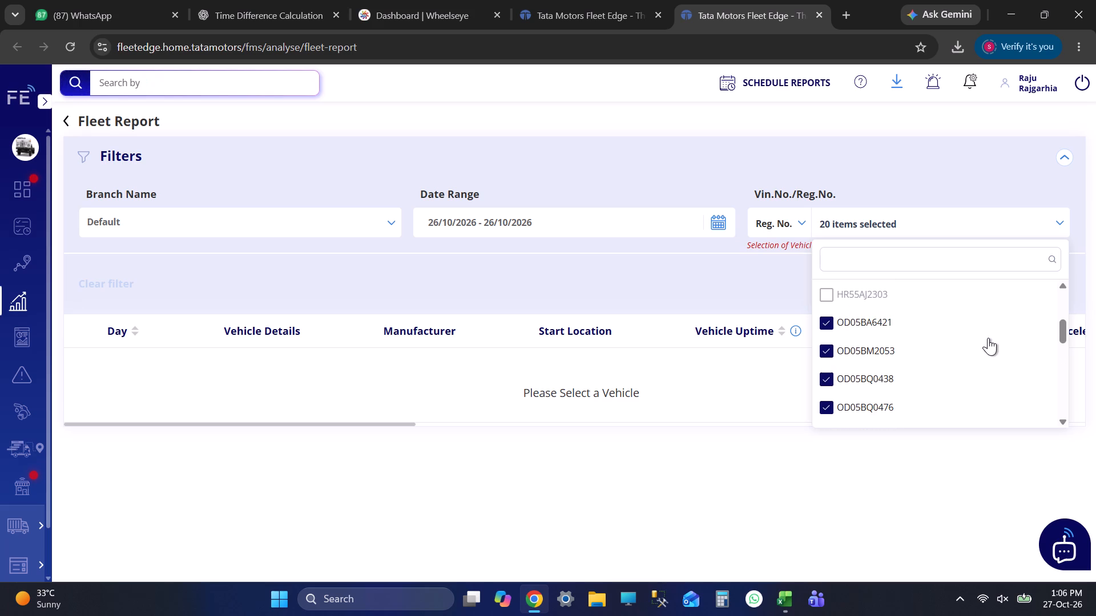
scroll(988, 338, up, 5)
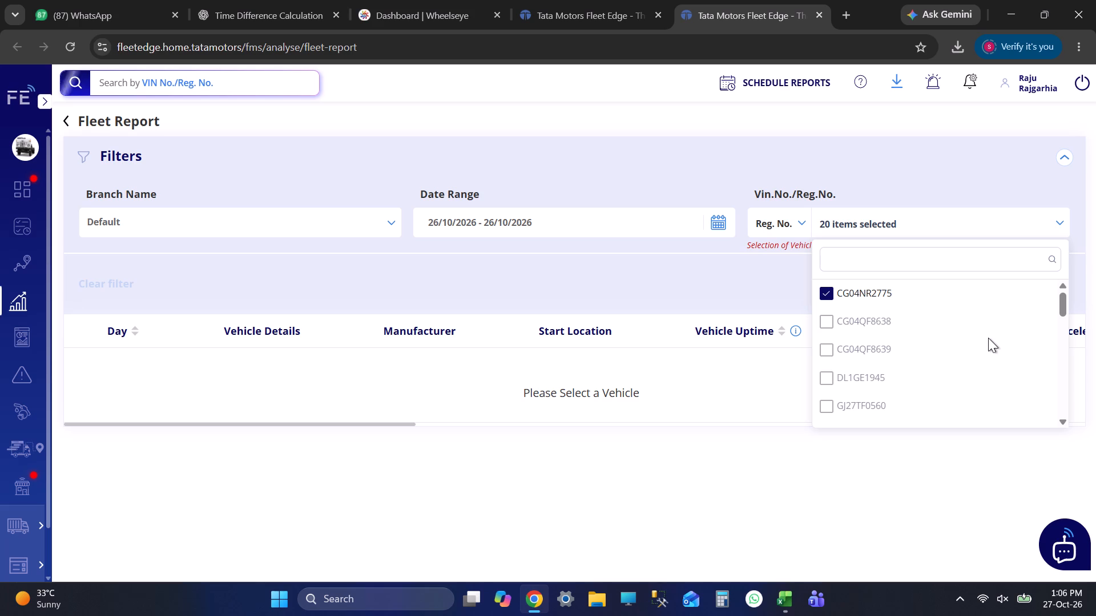
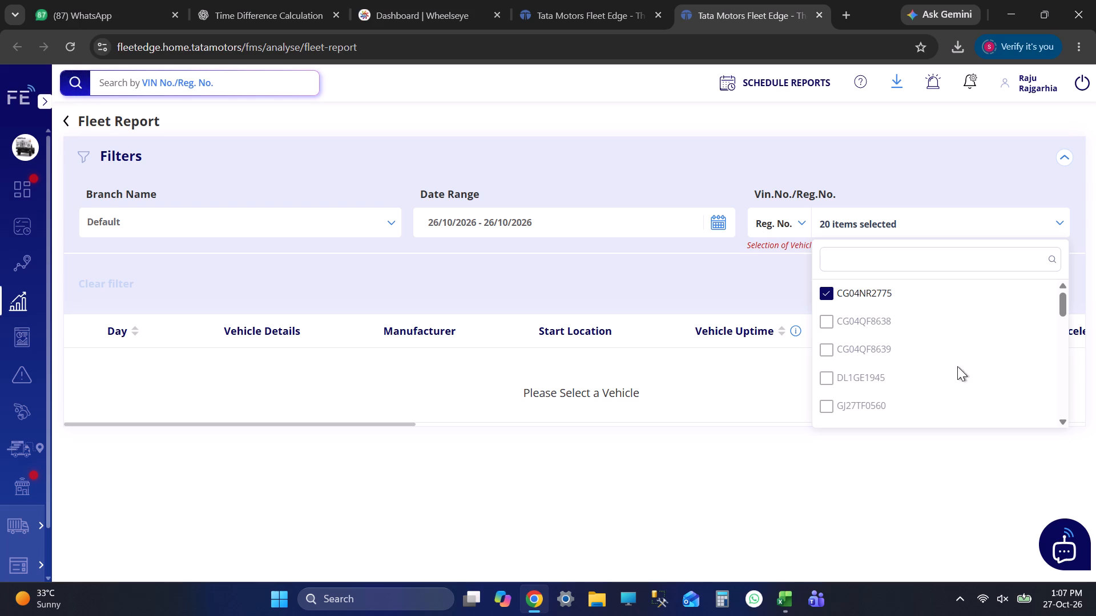
Check once more which vehicles are ticked in the report's registration number list, from the first entry to the last.
scroll(904, 408, up, 3)
scroll(910, 298, up, 15)
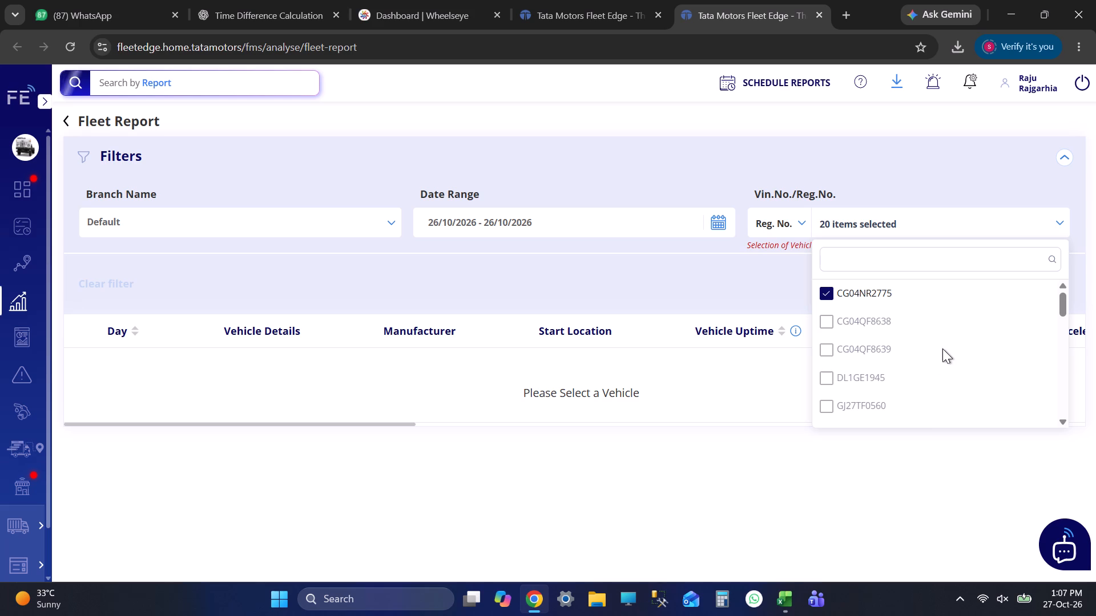
scroll(942, 348, up, 2)
scroll(942, 348, down, 1)
scroll(942, 348, up, 3)
scroll(942, 348, down, 1)
scroll(942, 348, up, 3)
scroll(942, 348, down, 1)
scroll(942, 348, up, 10)
scroll(942, 348, down, 1)
scroll(942, 348, up, 2)
scroll(942, 348, down, 1)
scroll(942, 348, up, 1)
scroll(942, 348, down, 1)
scroll(942, 348, up, 2)
scroll(942, 348, down, 3)
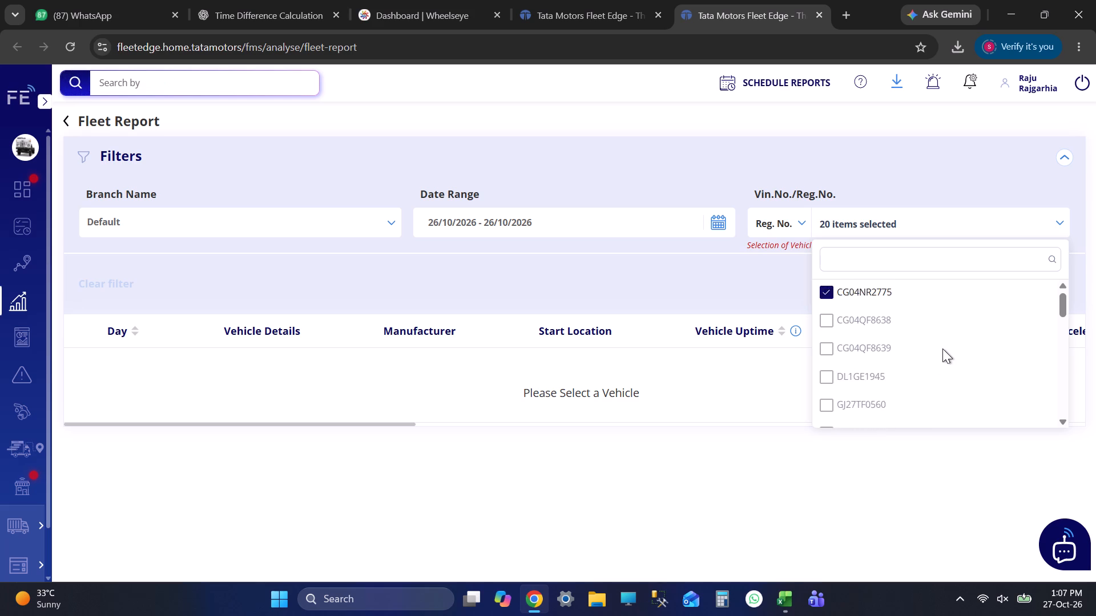
scroll(942, 348, down, 2)
scroll(942, 348, up, 5)
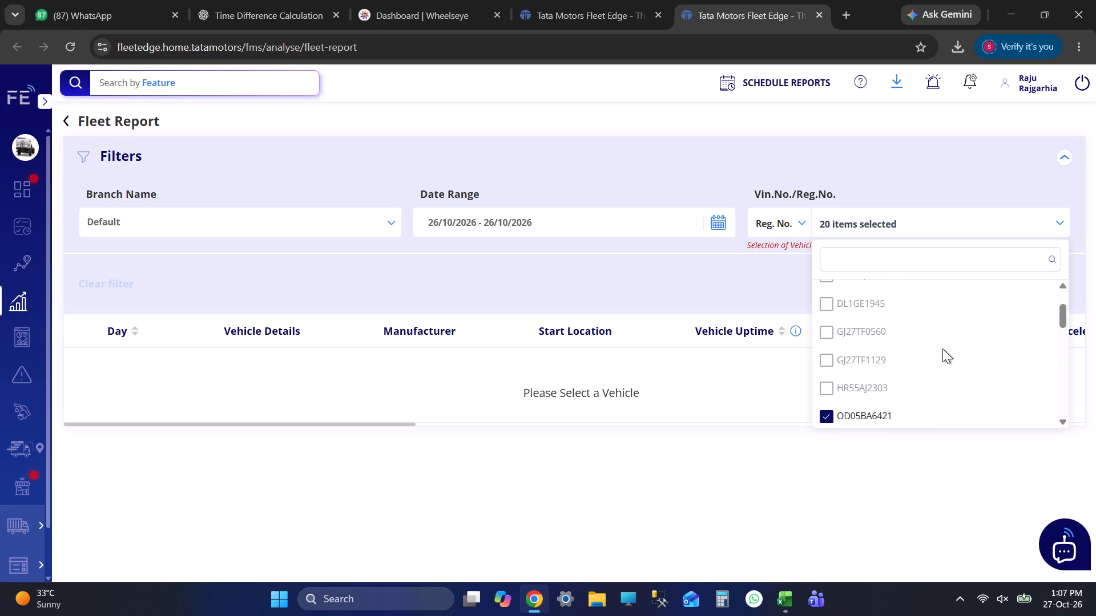
scroll(942, 348, up, 7)
scroll(942, 348, down, 5)
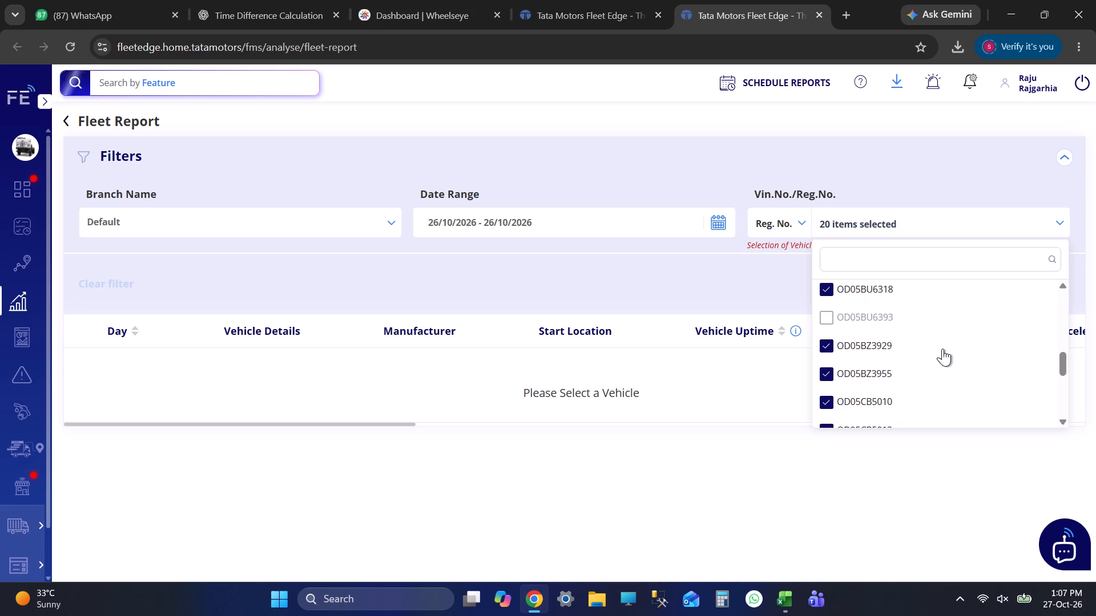
scroll(942, 348, down, 13)
Generate the fleet report for the 20 selected vehicles and download it in Excel format.
click(926, 504)
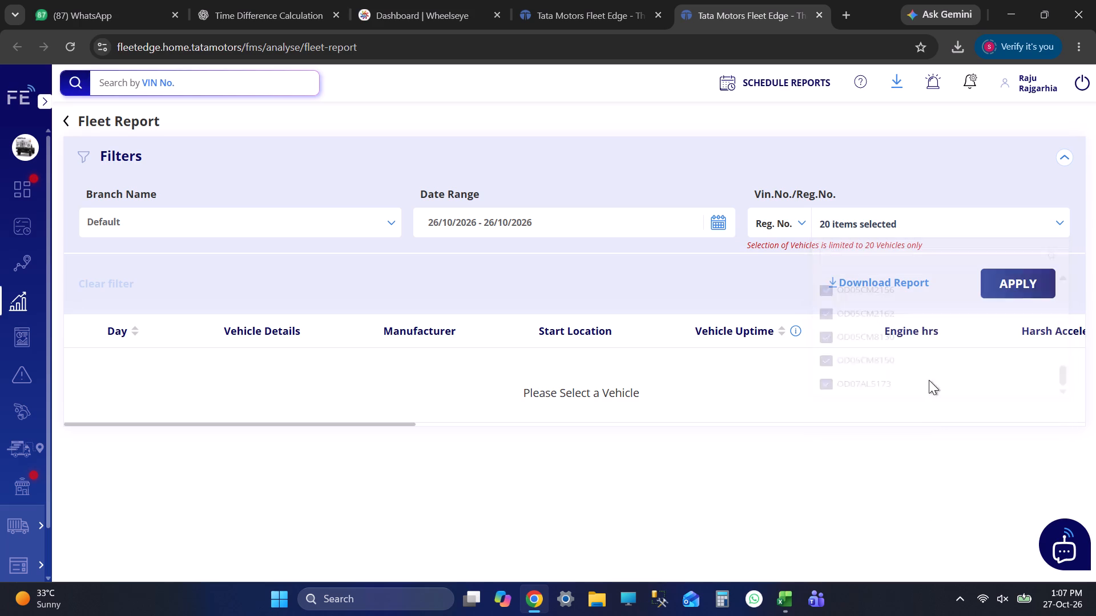
click(1008, 282)
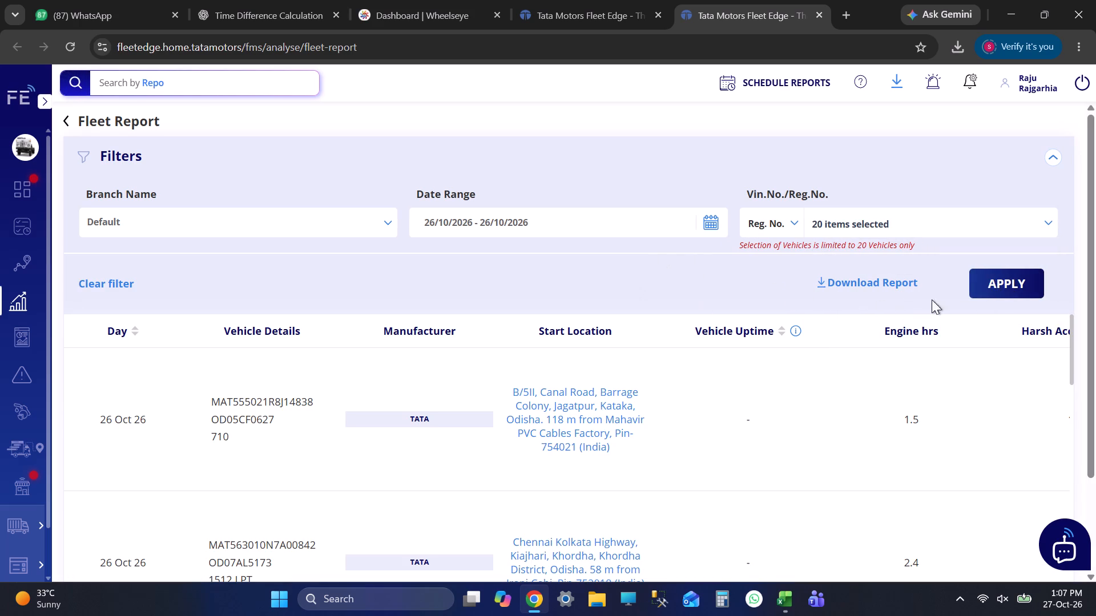
click(883, 288)
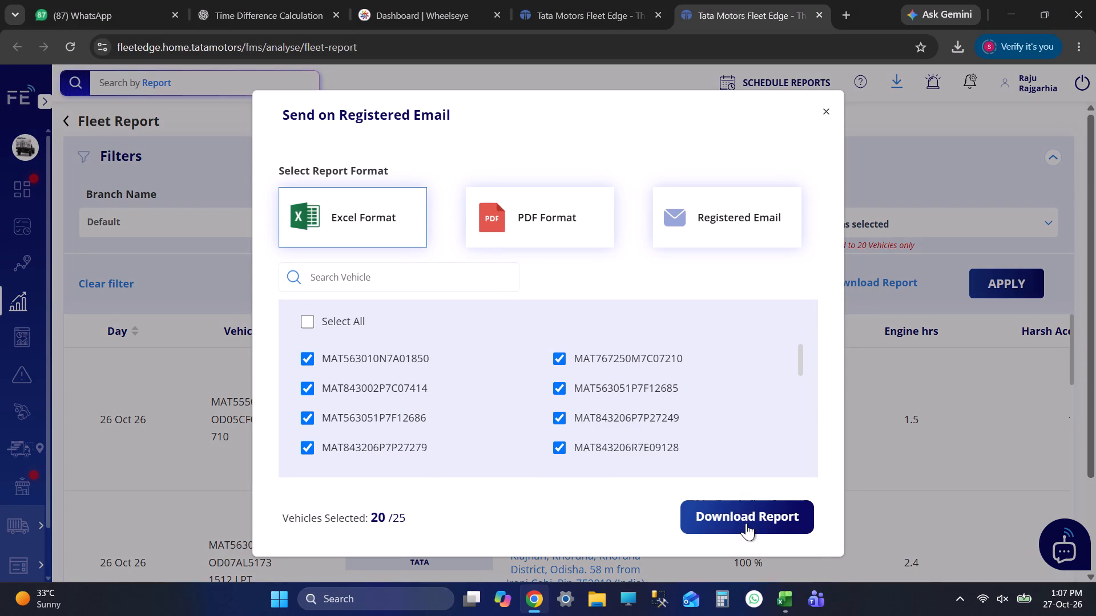
click(746, 523)
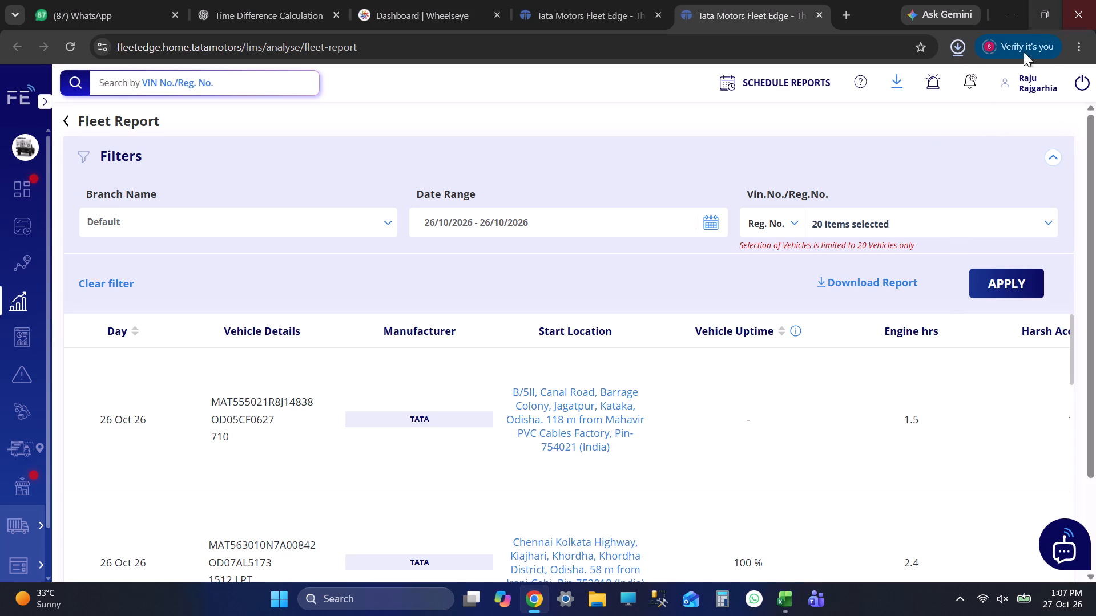
Open the downloaded fleet report in Excel and enable editing.
click(816, 85)
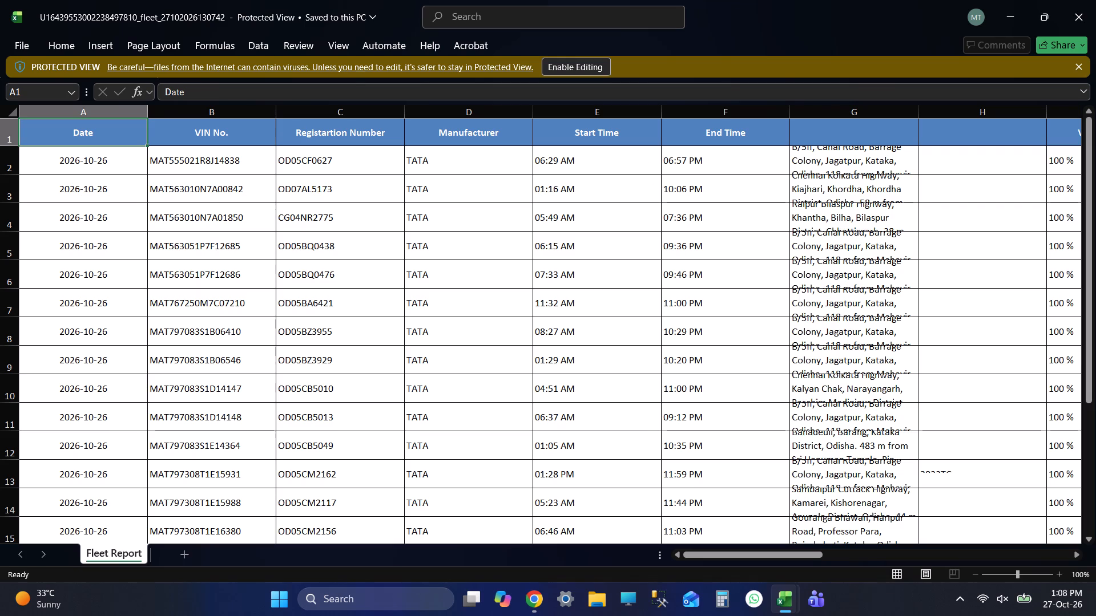
click(582, 71)
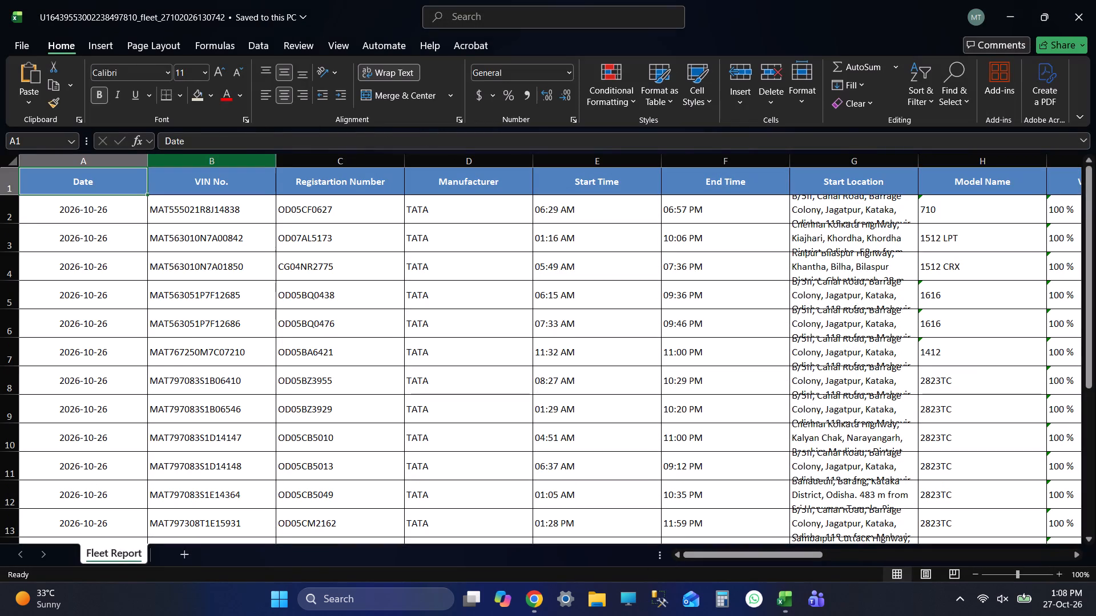
Delete the VIN No. column from the Fleet Report sheet.
click(215, 162)
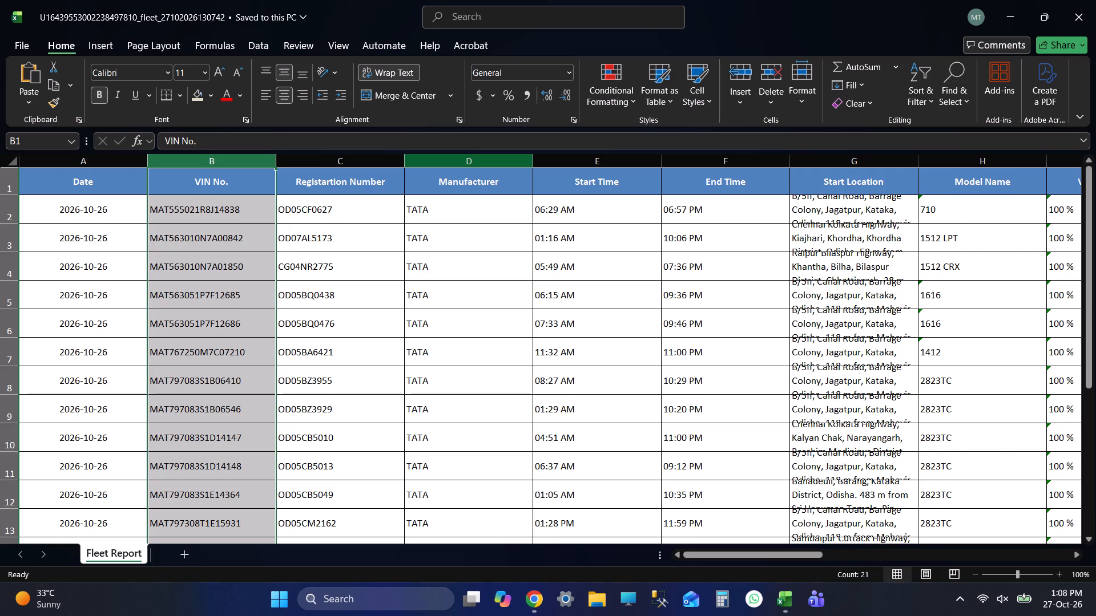
key(ctrl+minus)
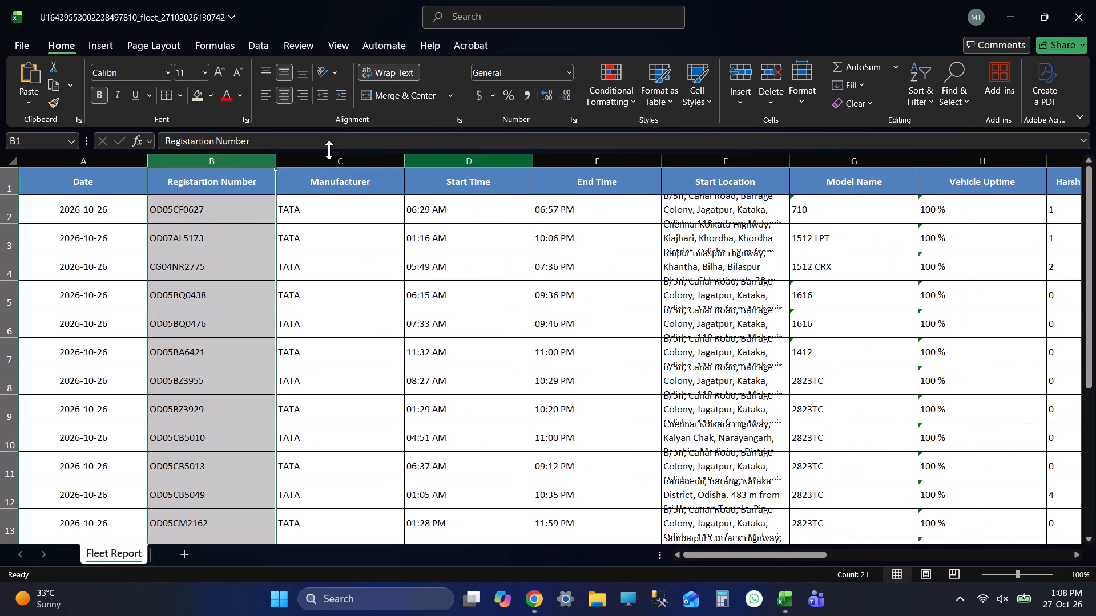
Delete the columns from Manufacturer through Fuel Used/Energy Used, keeping Distance Travelled.
click(329, 161)
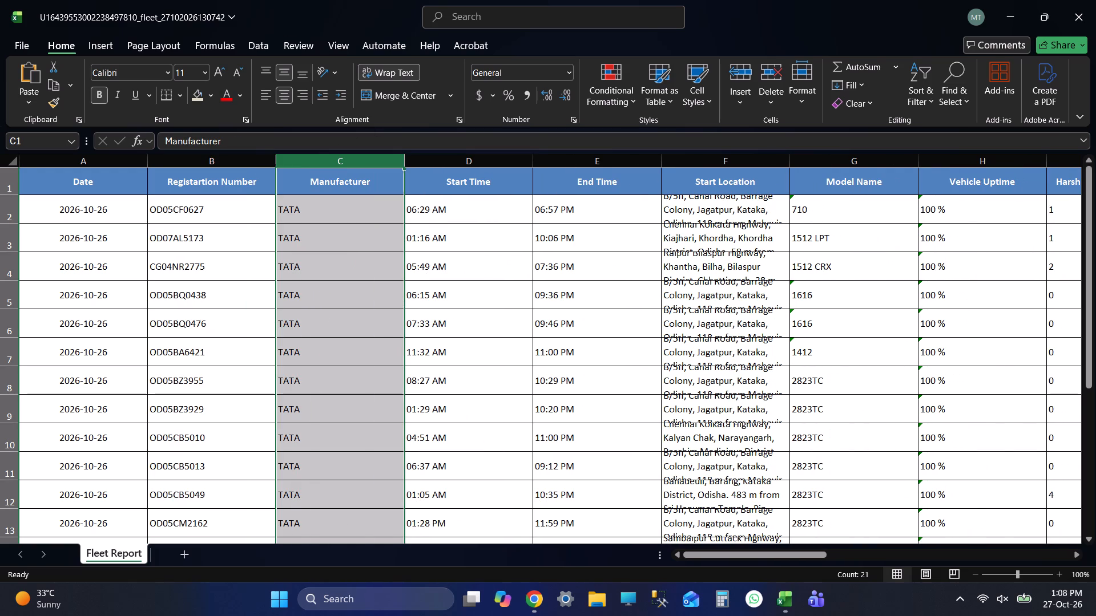
key(shift+Right)
key(shift+Right)
key(shift+Right)
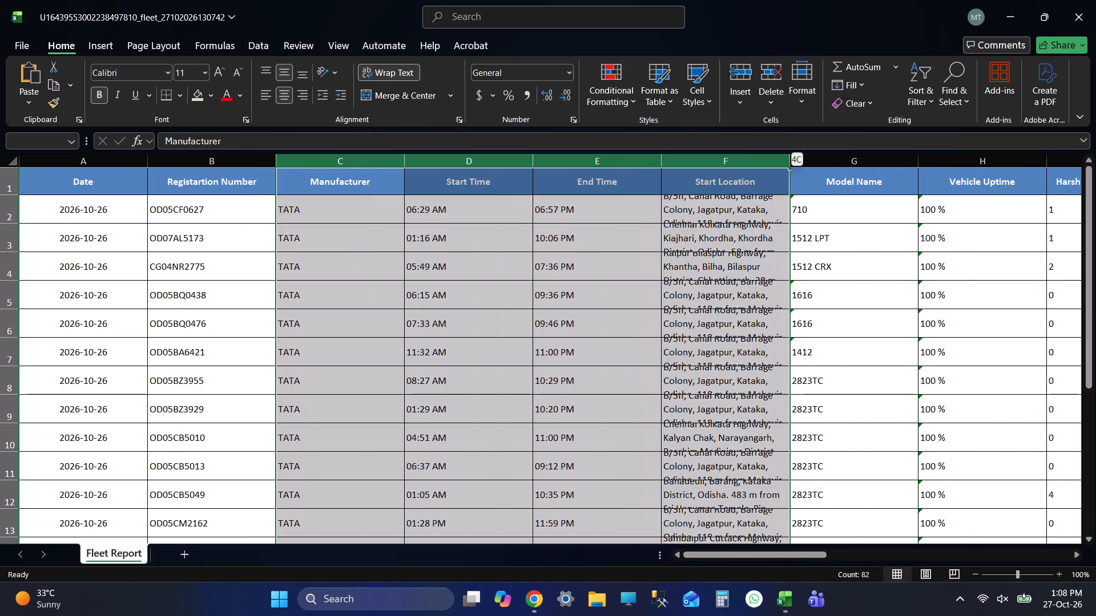
key(shift+Right)
key(shift+Right)
key(shift+Right)
key(shift+Right)
key(shift+Right)
key(shift+Right)
key(shift+Right)
key(shift+Right)
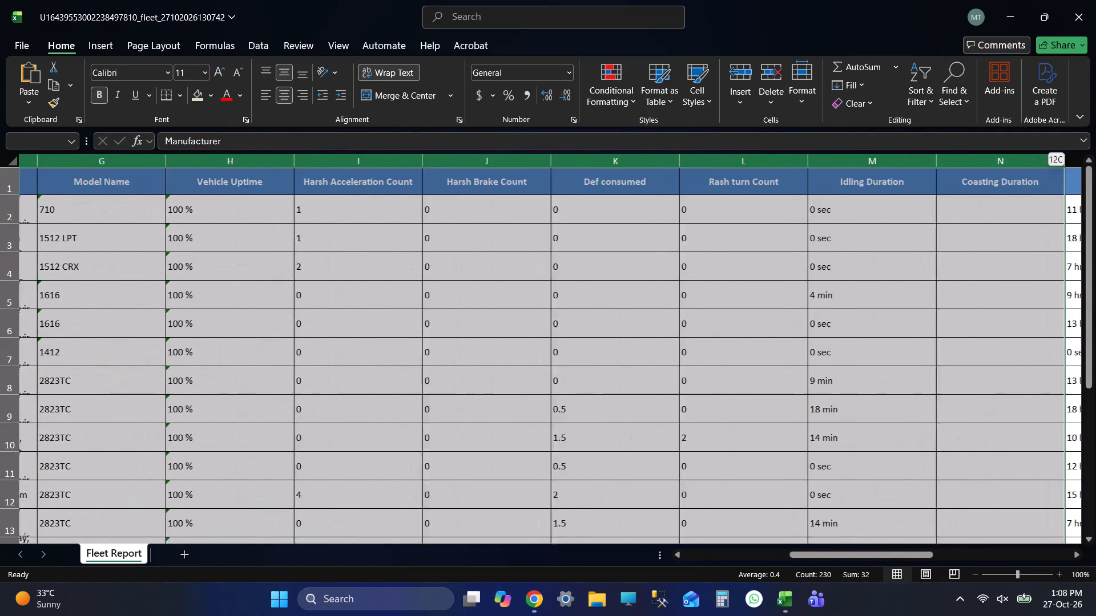
key(shift+Right)
key(shift+Right)
key(shift+Right)
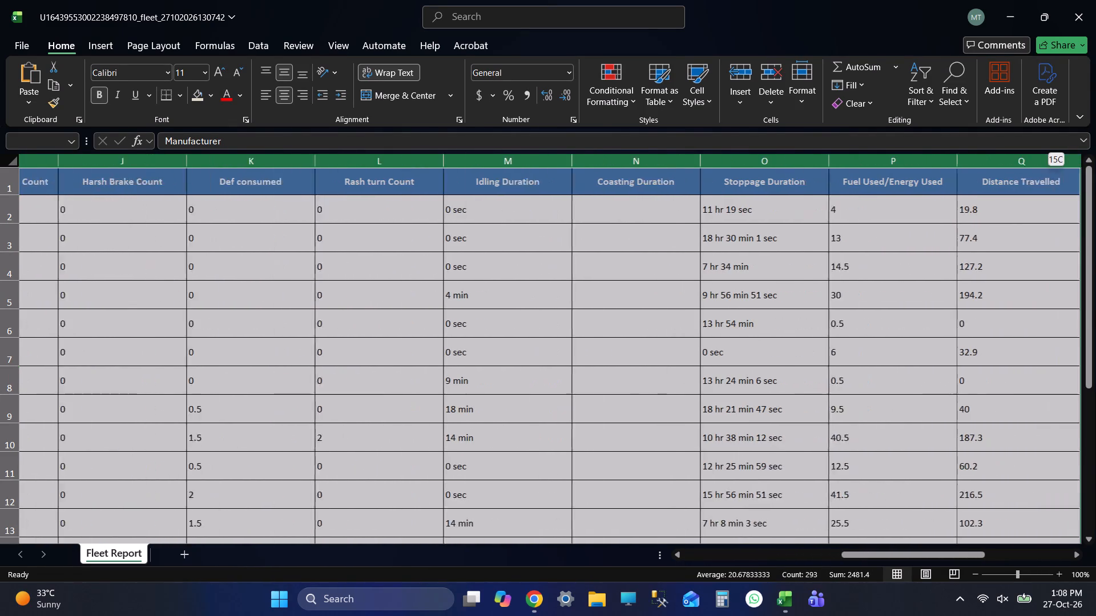
key(shift+Left)
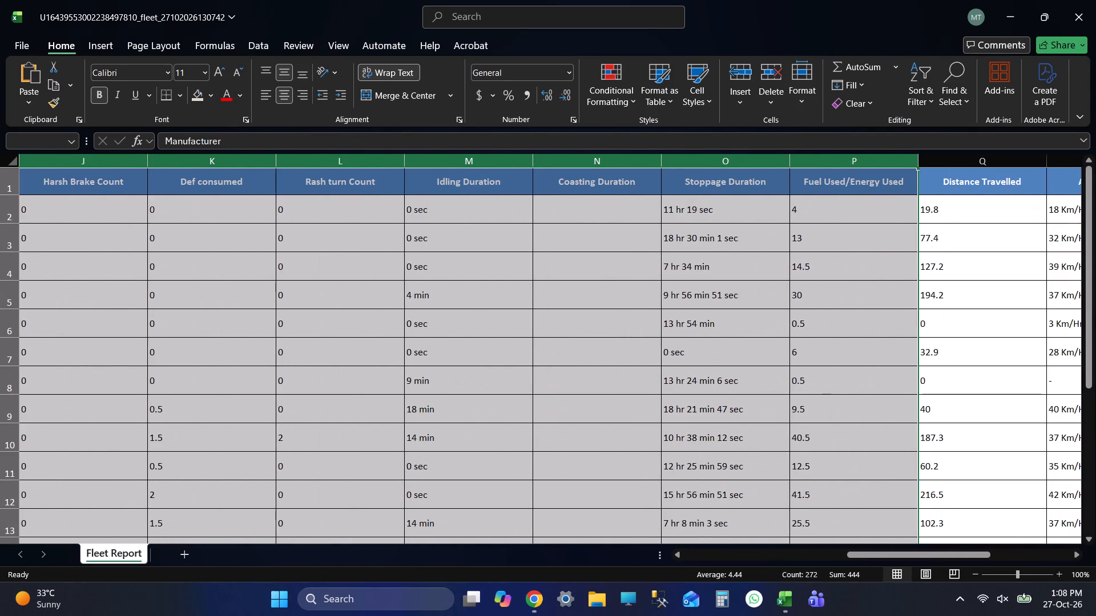
key(ctrl+minus)
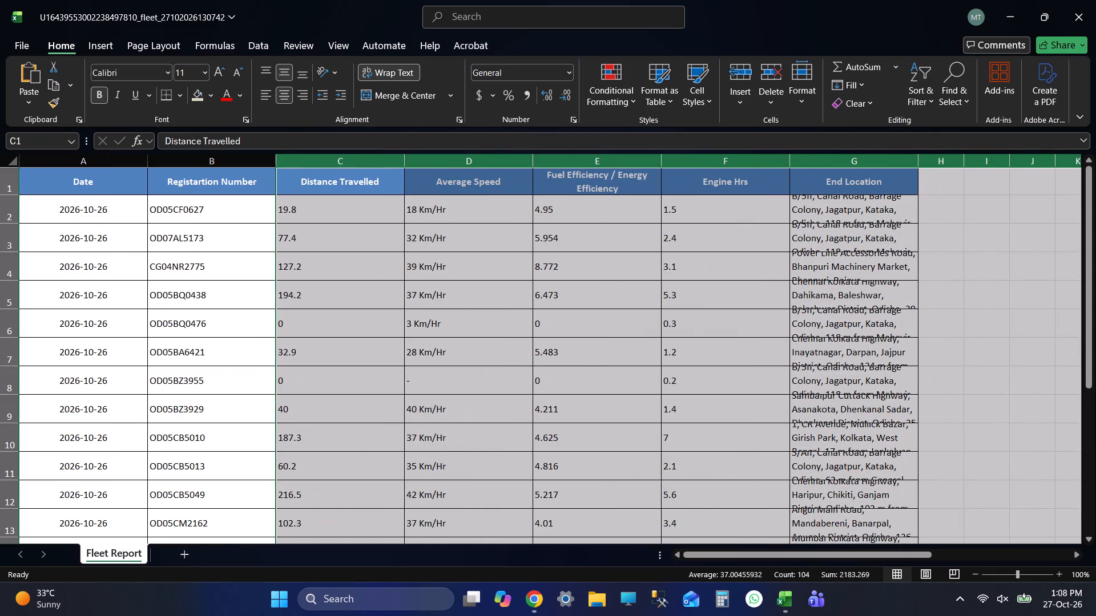
Delete all columns from Fuel Efficiency / Energy Efficiency onward and save the fleet report workbook.
click(584, 165)
key(ctrl+shift+Right)
key(ctrl+shift+Right)
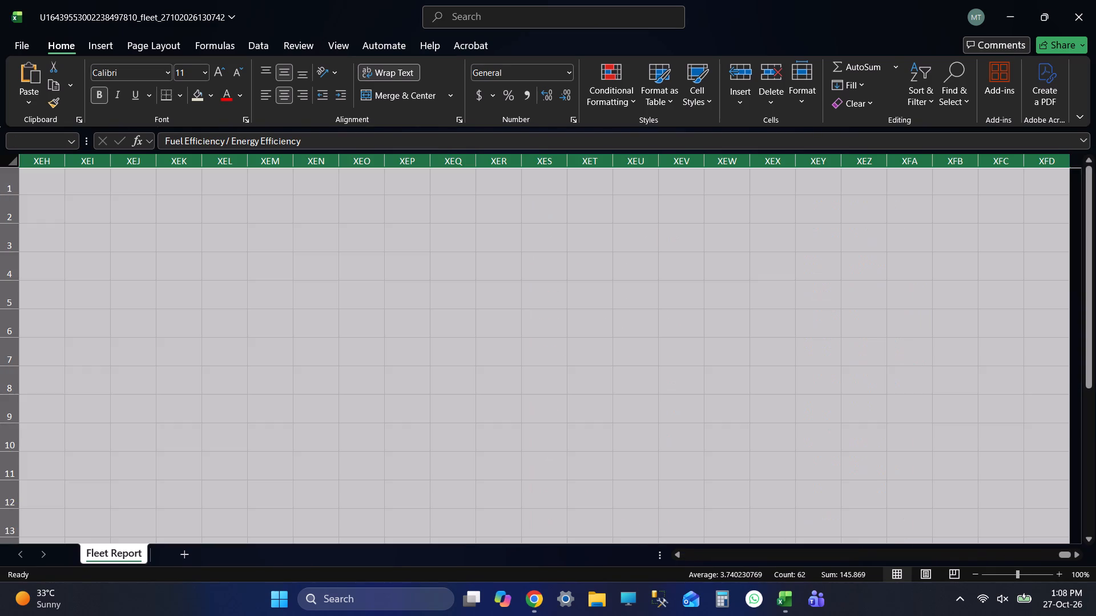
key(ctrl+minus)
click(559, 191)
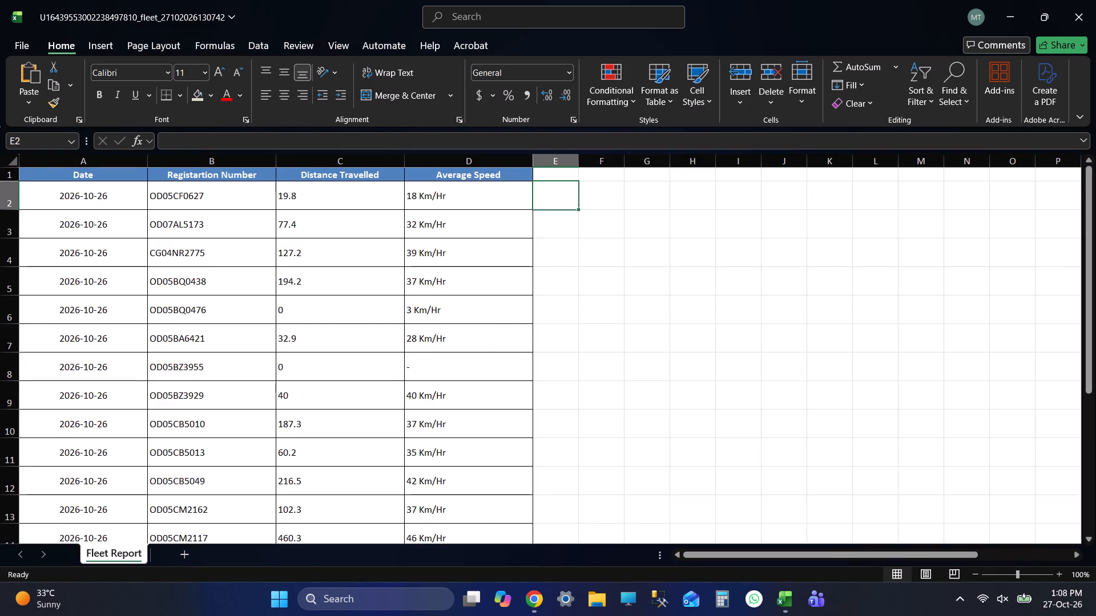
key(ctrl+s)
key(ctrl+s)
Review the registration numbers, distances and average speeds in all rows of the trimmed fleet report.
scroll(602, 298, down, 5)
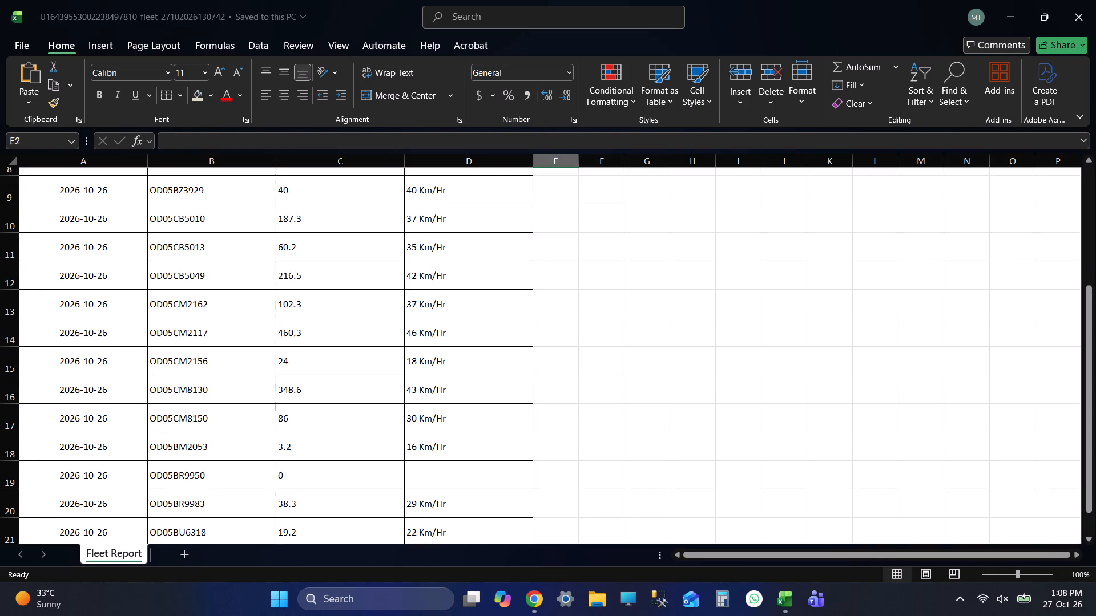
scroll(602, 347, up, 1)
scroll(602, 347, down, 5)
scroll(602, 347, up, 1)
scroll(602, 347, down, 5)
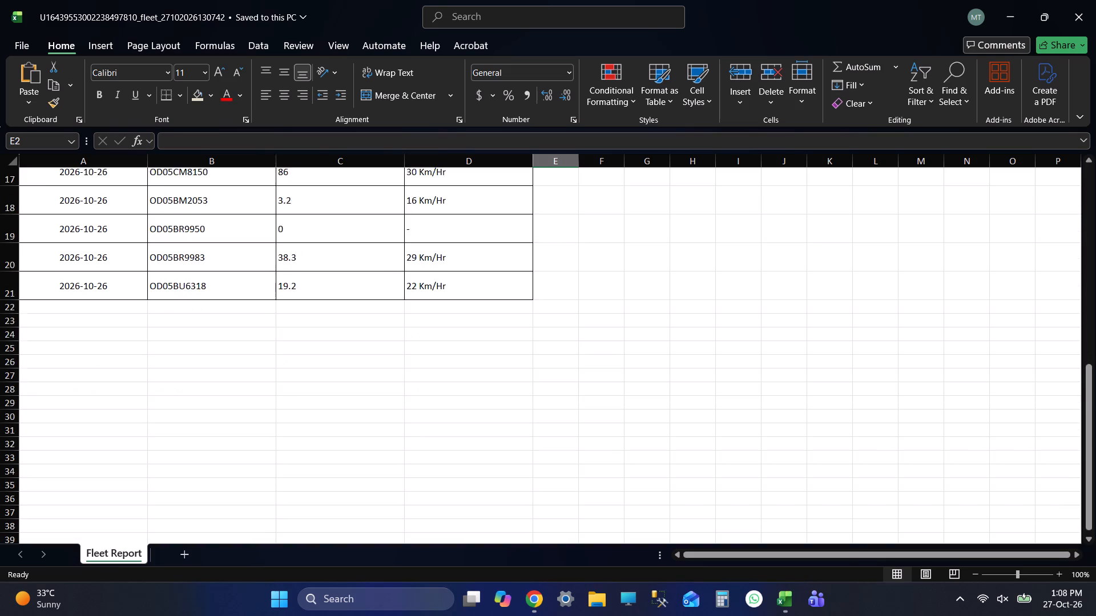
scroll(602, 347, down, 1)
scroll(602, 347, up, 2)
scroll(602, 347, down, 1)
scroll(602, 347, up, 1)
scroll(602, 347, down, 1)
scroll(602, 347, up, 18)
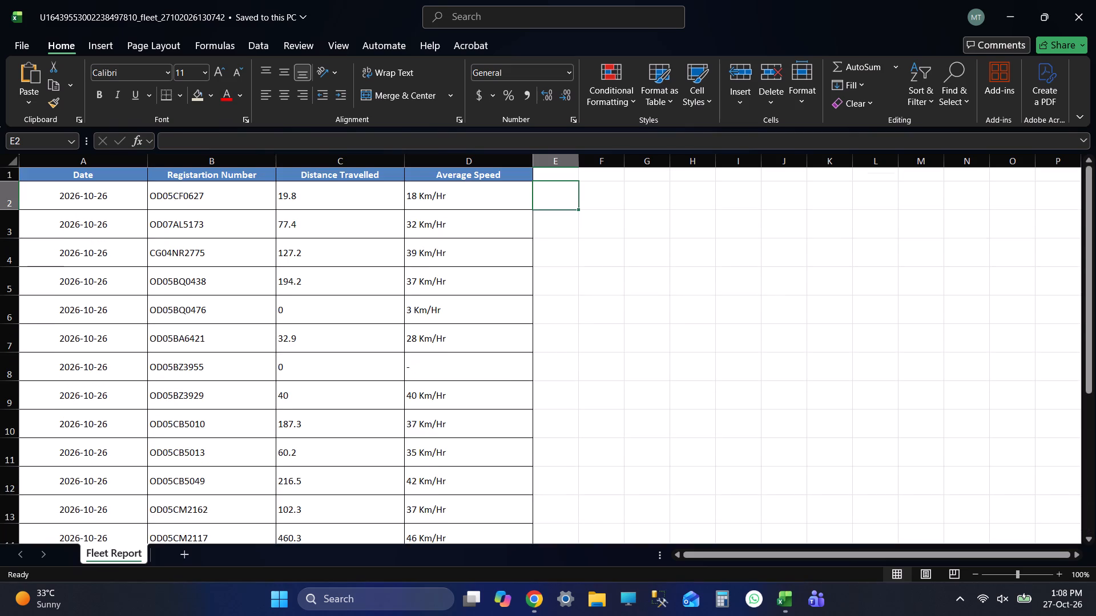
scroll(602, 347, up, 1)
scroll(602, 347, down, 8)
scroll(602, 347, up, 13)
key(ctrl+s)
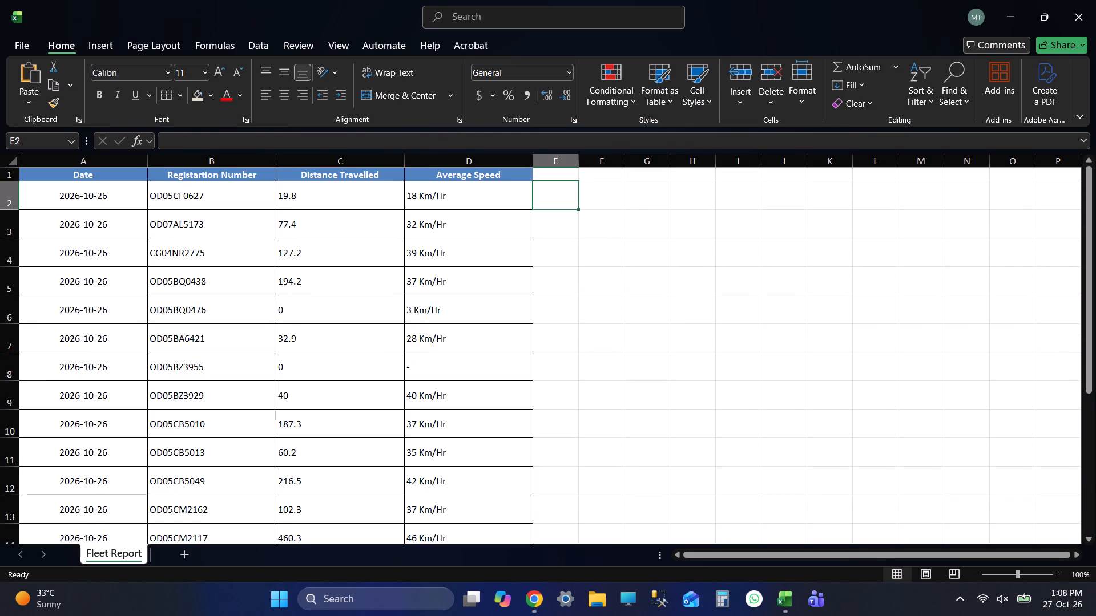
key(alt+Tab)
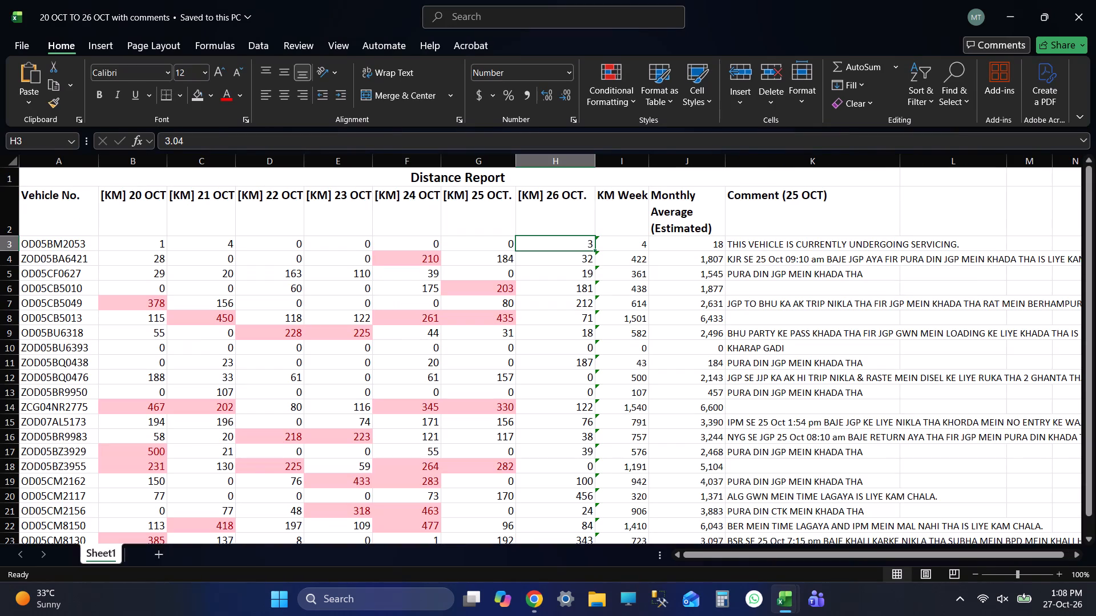
key(alt+Tab)
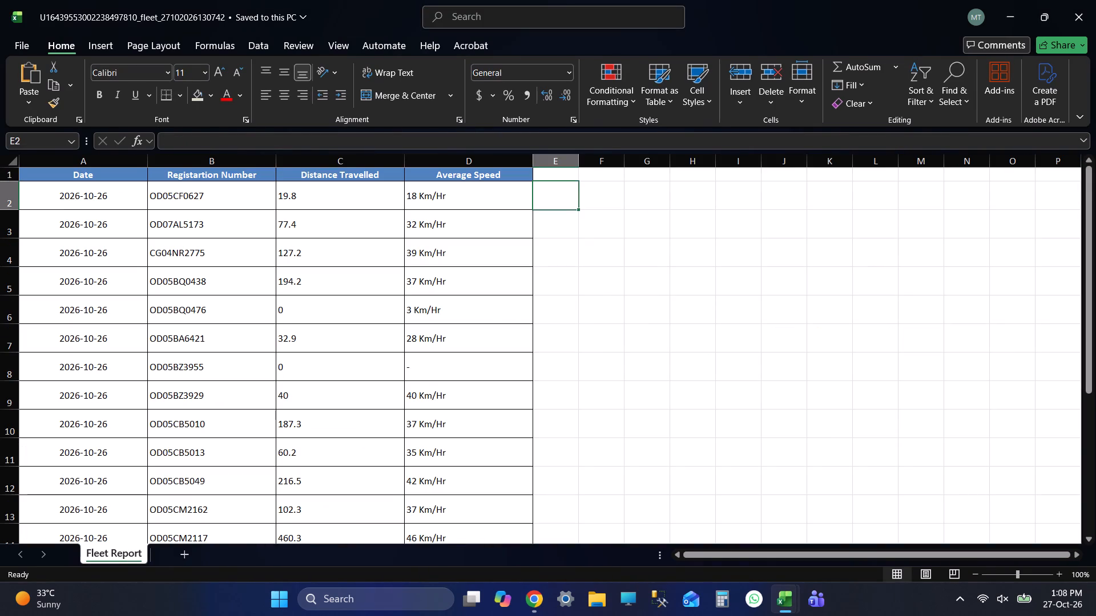
click(247, 191)
scroll(320, 260, up, 6)
key(alt+Tab)
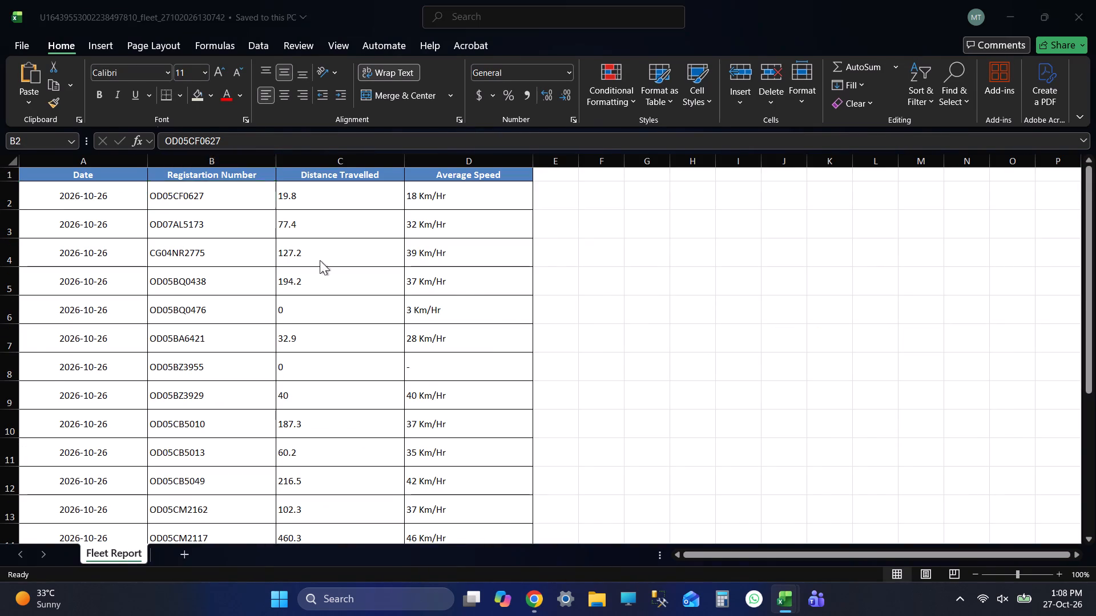
click(70, 272)
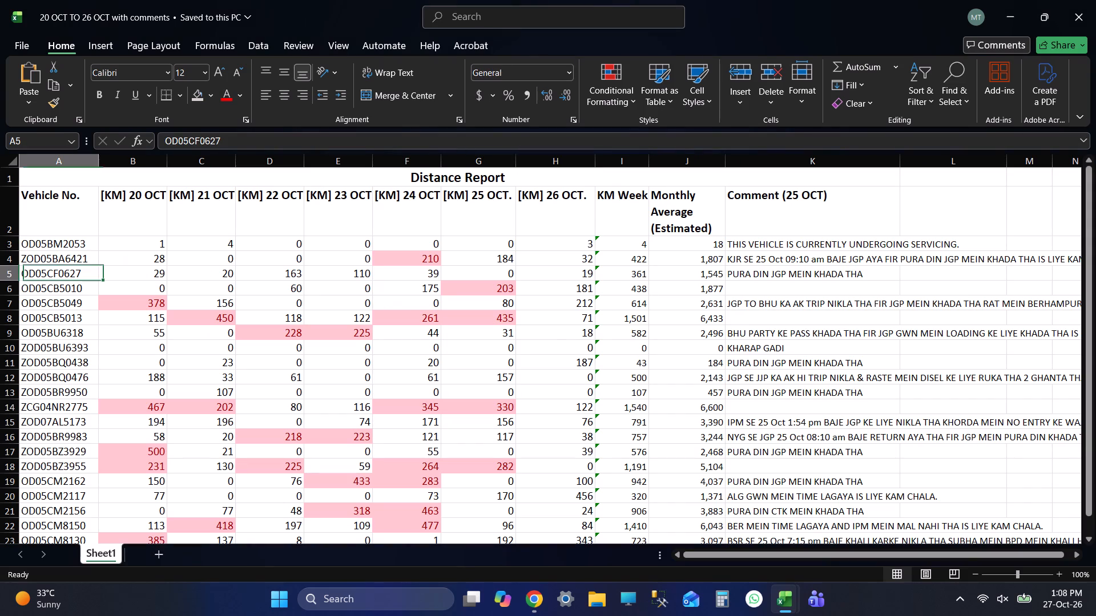
key(Tab)
key(Tab)
key(Tab)
key(Tab)
key(Tab)
key(Tab)
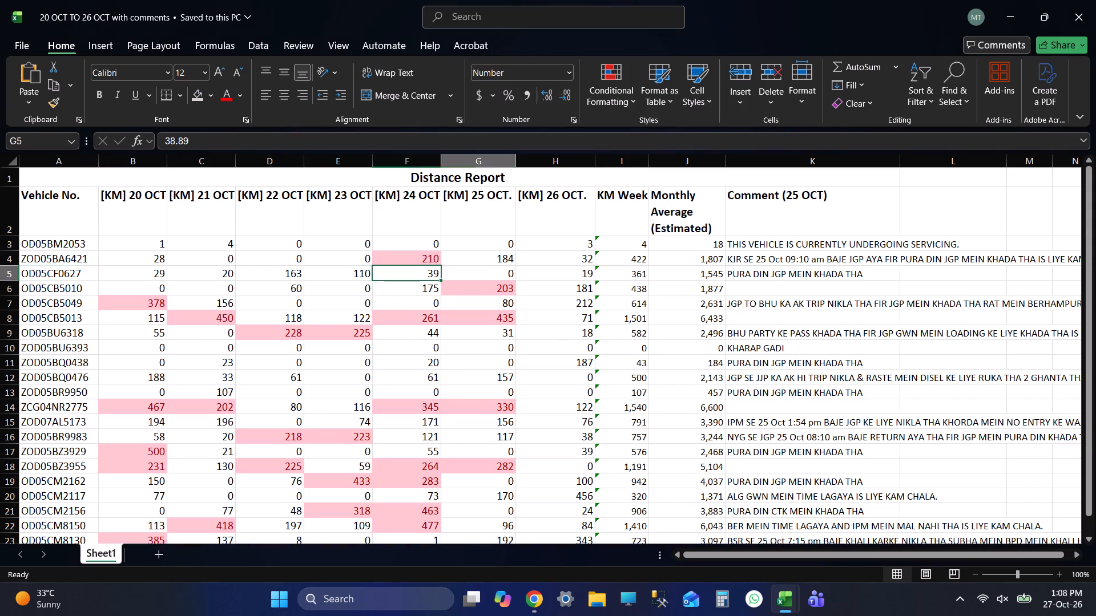
key(Tab)
key(alt+Tab)
key(Tab)
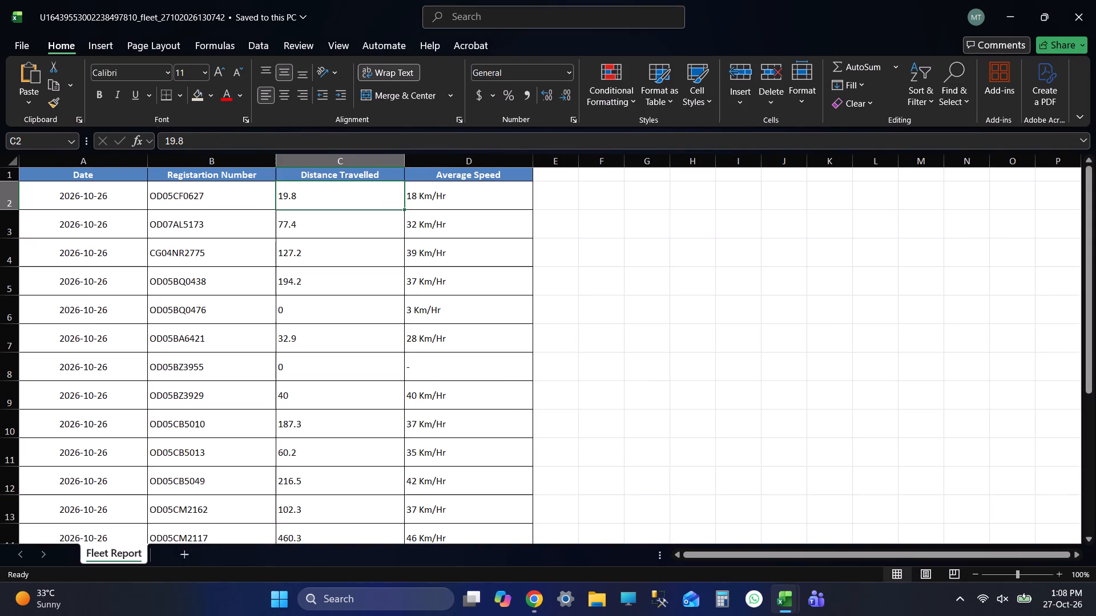
key(alt+Tab)
text(20)
key(Return)
key(ctrl+s)
key(alt+Tab)
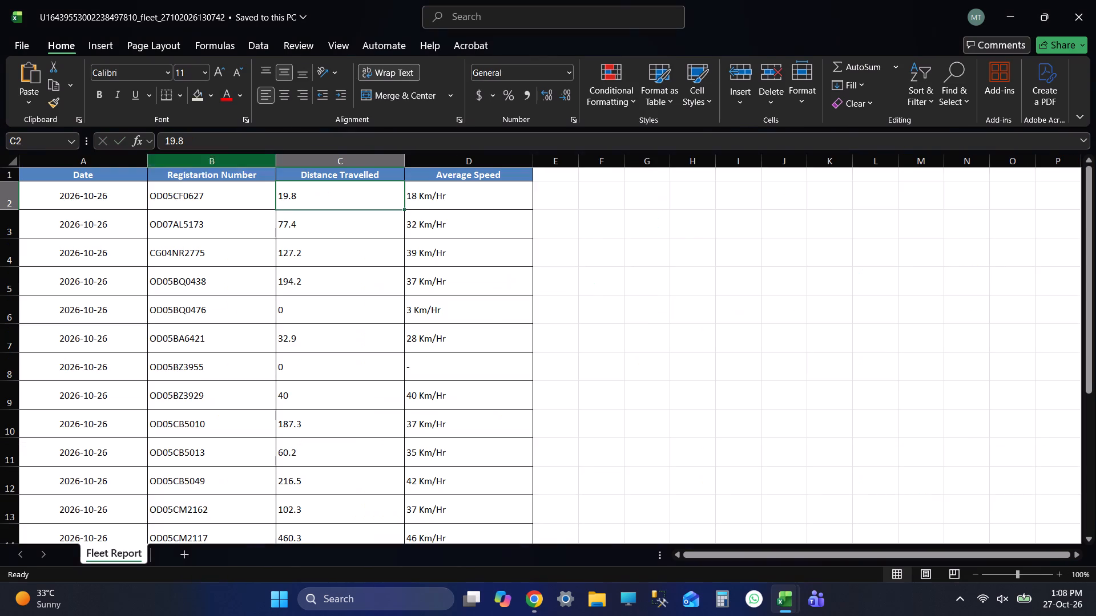
click(323, 218)
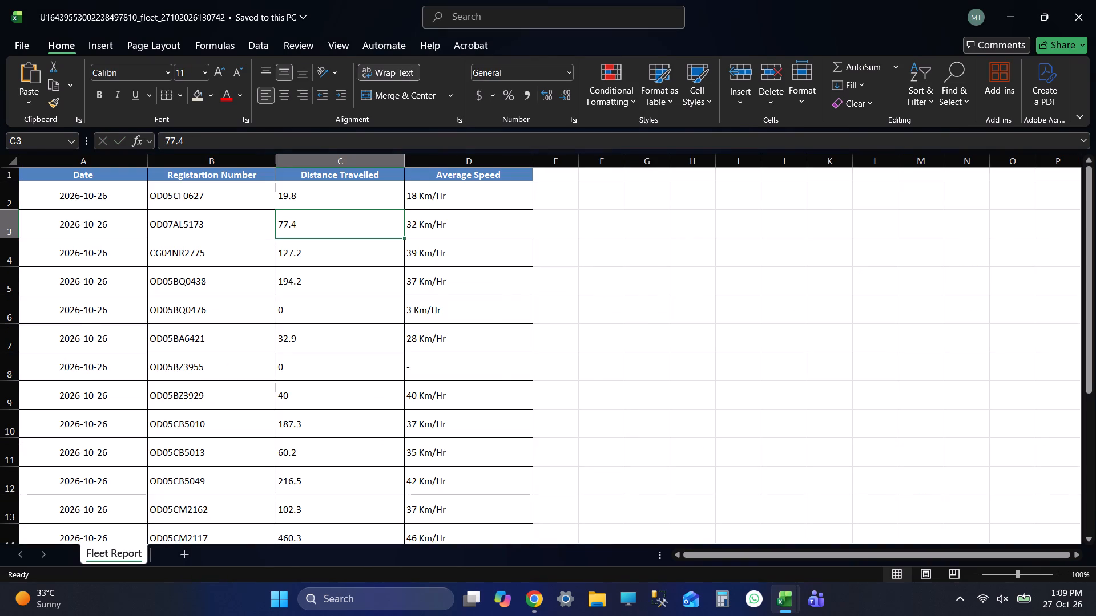
key(alt+Tab)
scroll(190, 314, down, 4)
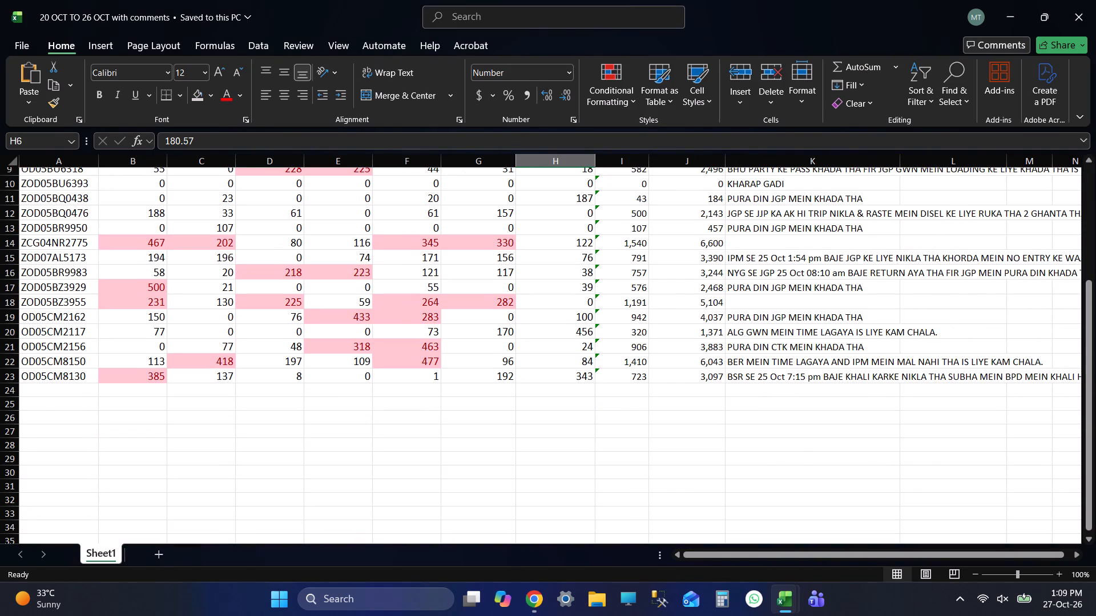
scroll(157, 350, up, 3)
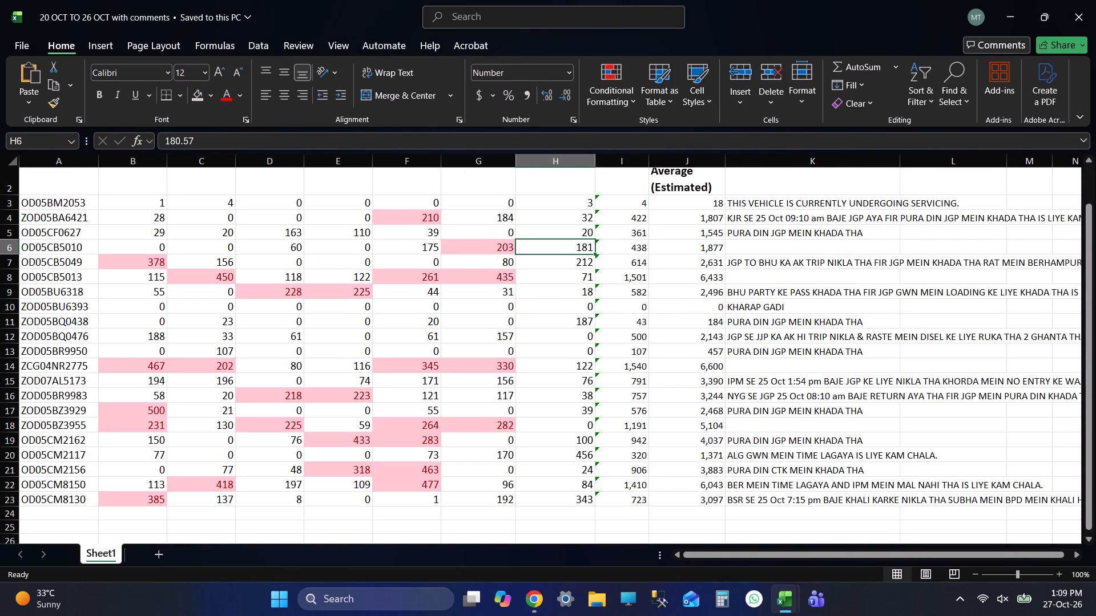
click(88, 379)
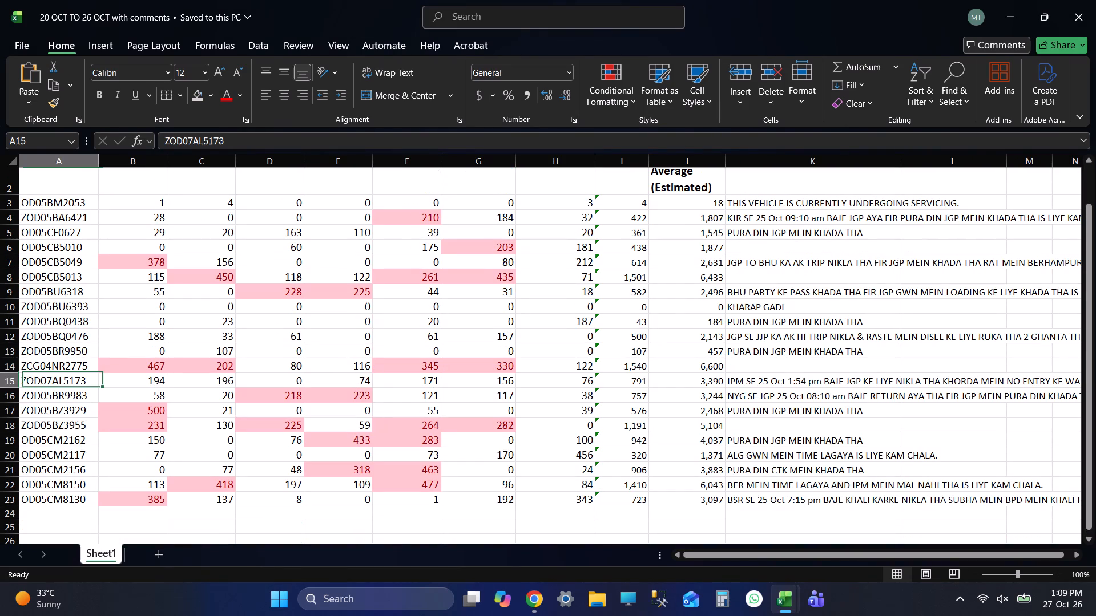
key(Tab)
key(Tab)
key(Tab)
key(Tab)
key(Tab)
key(Tab)
key(Tab)
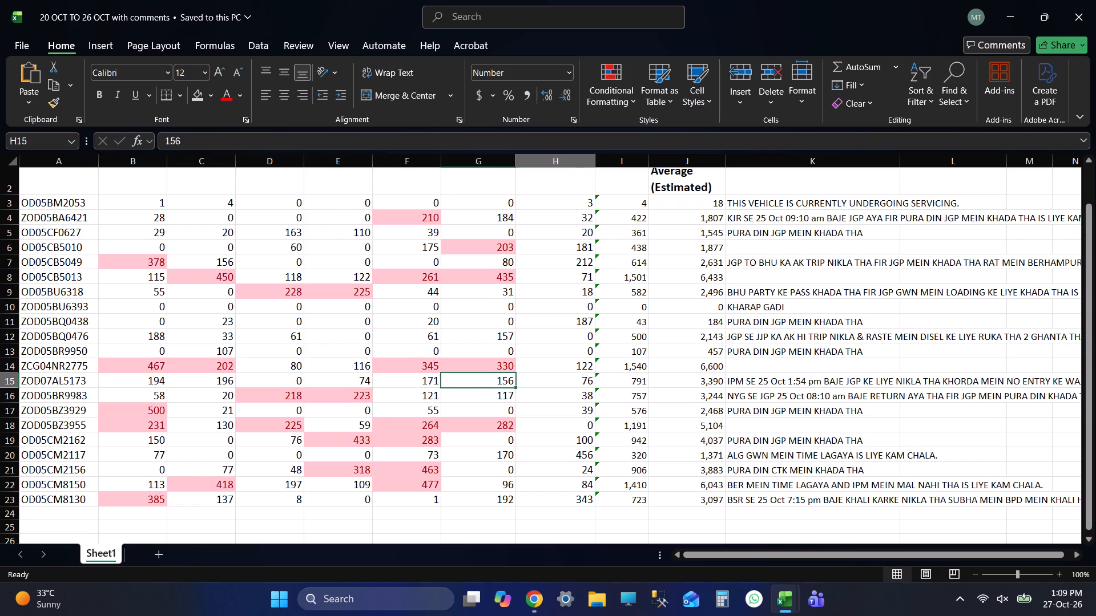
key(alt+Tab)
key(alt+Tab)
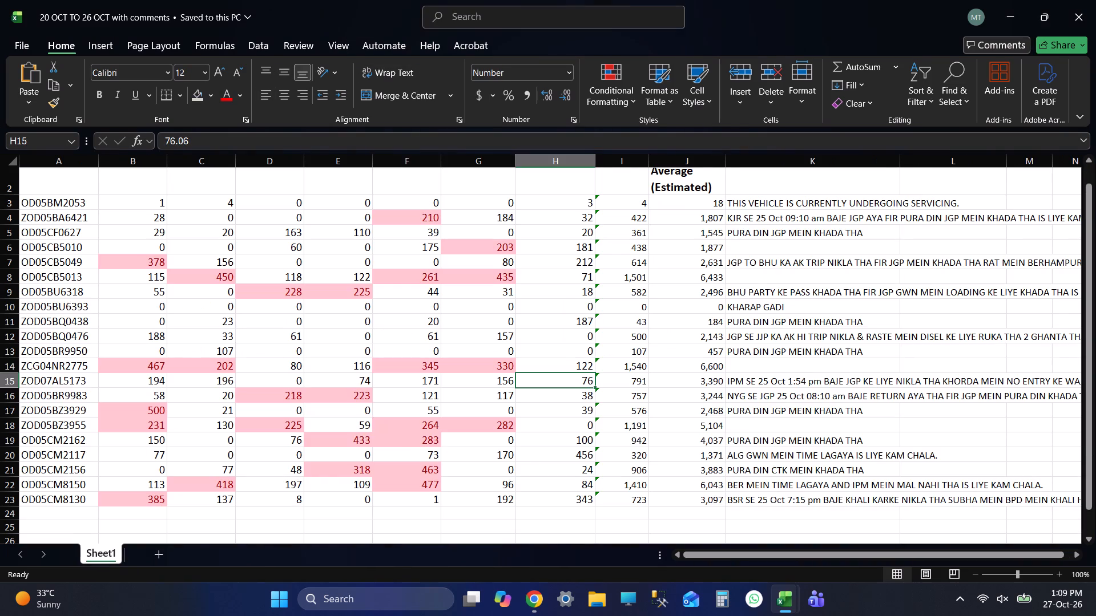
text(77)
key(Return)
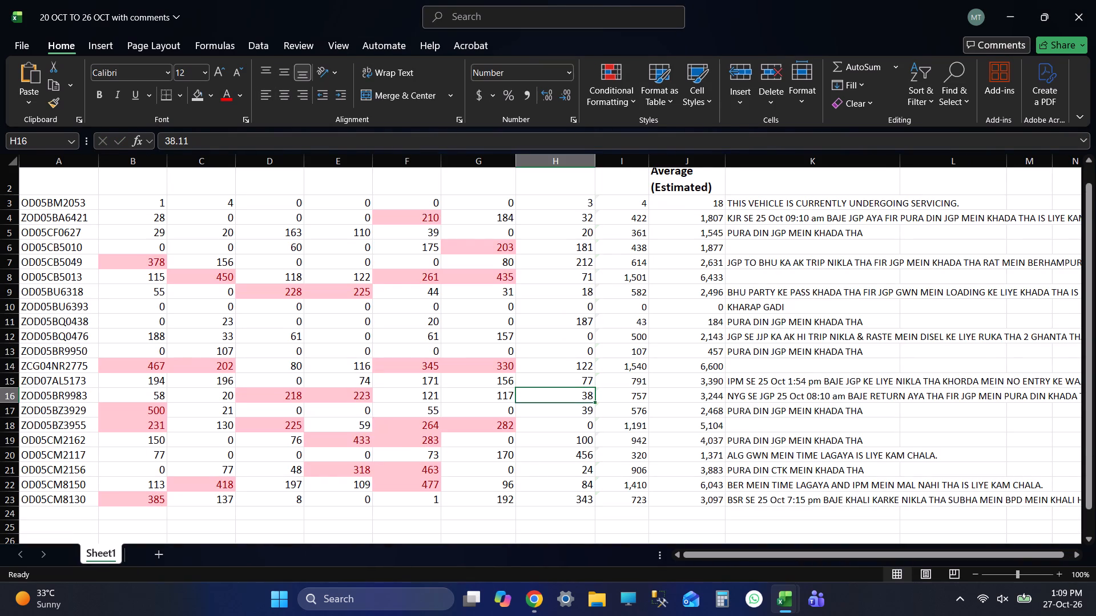
key(ctrl+s)
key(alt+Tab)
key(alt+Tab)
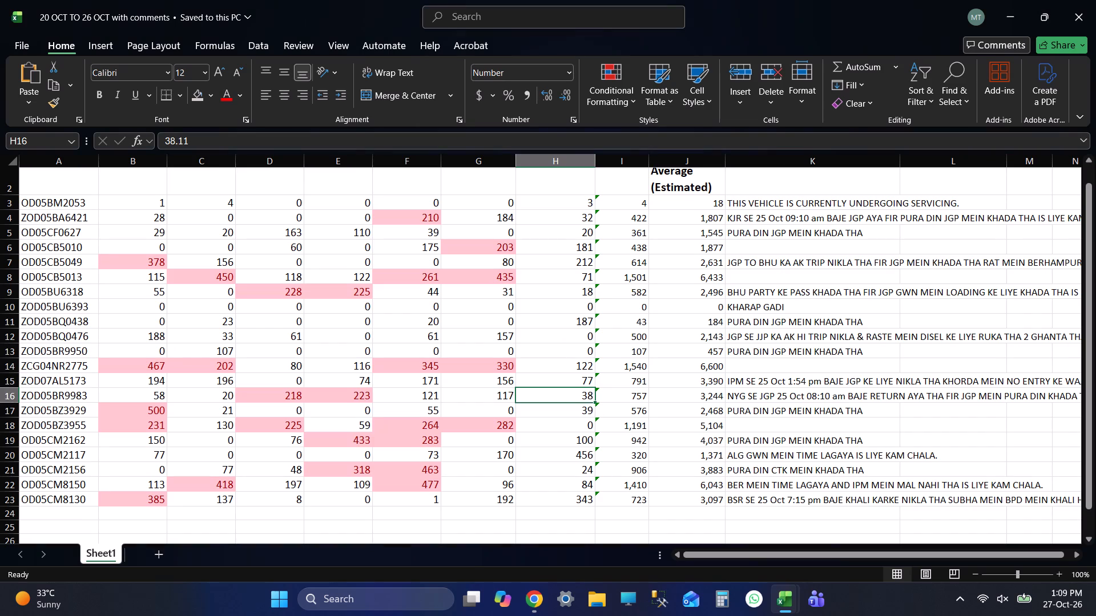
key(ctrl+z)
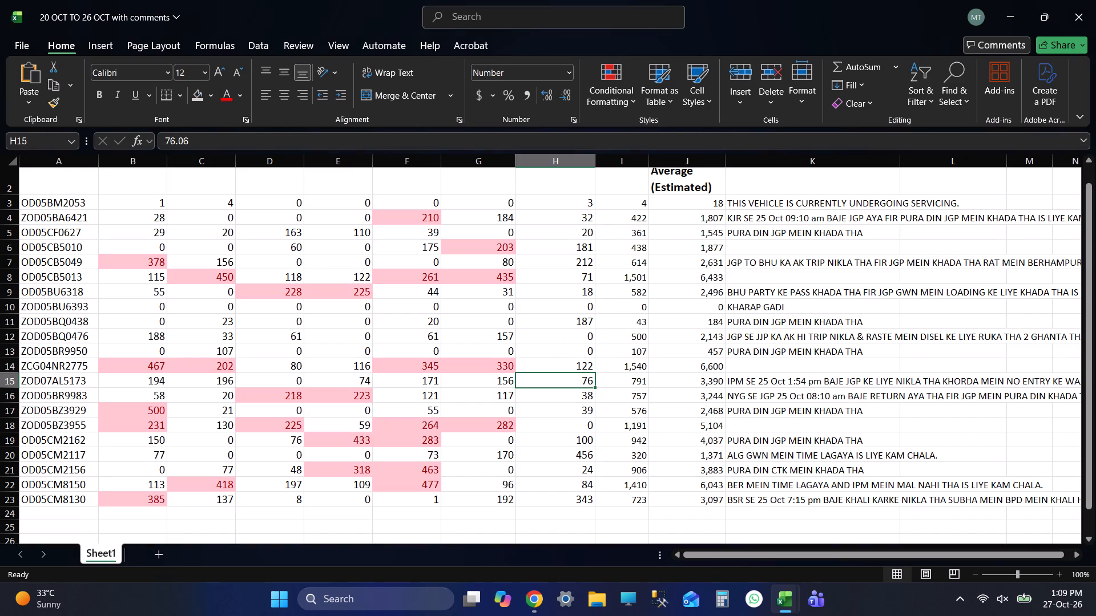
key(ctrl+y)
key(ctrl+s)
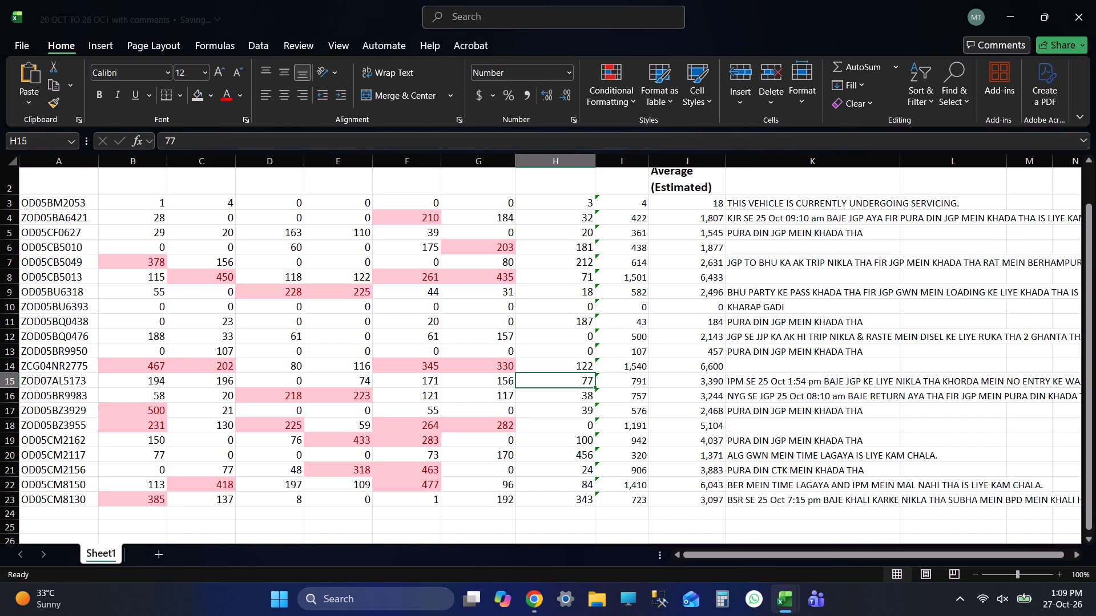
key(alt+Tab)
click(324, 249)
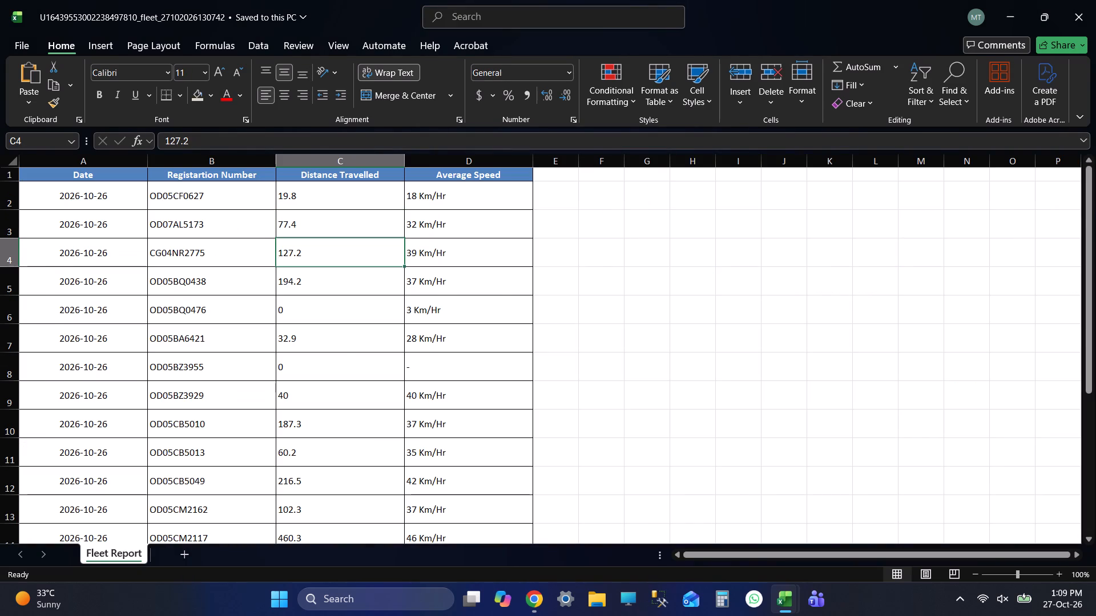
key(alt+Tab)
scroll(116, 279, up, 1)
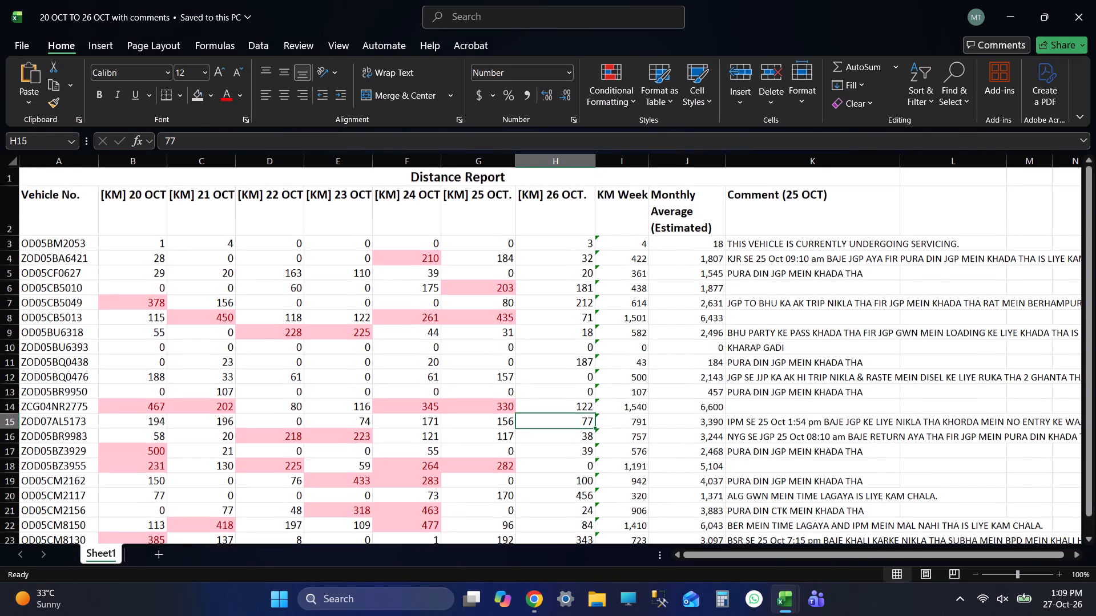
scroll(122, 291, down, 1)
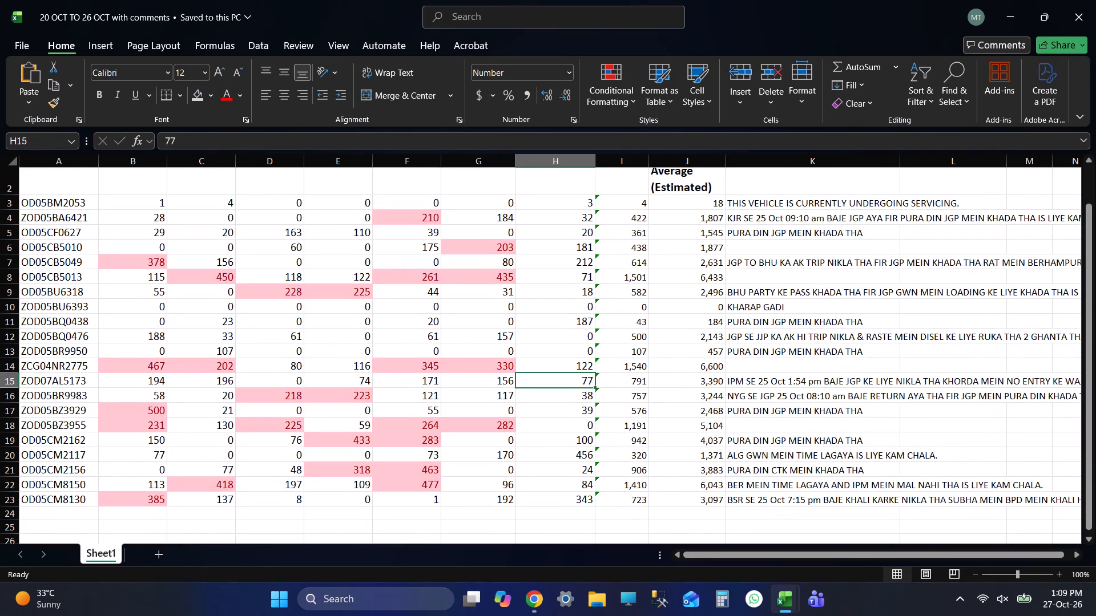
click(54, 366)
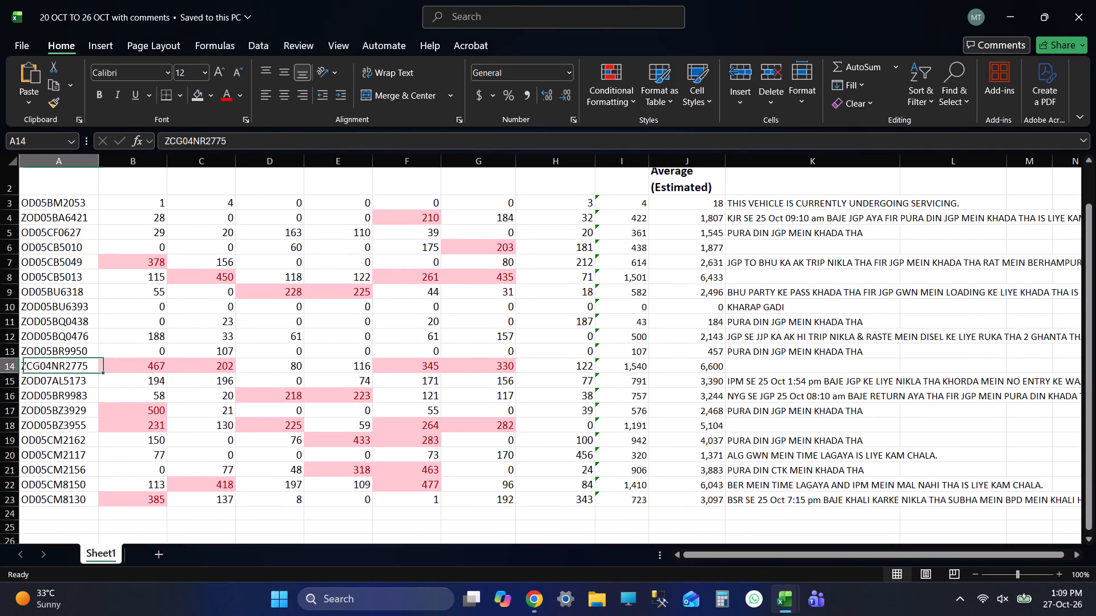
key(alt+Tab)
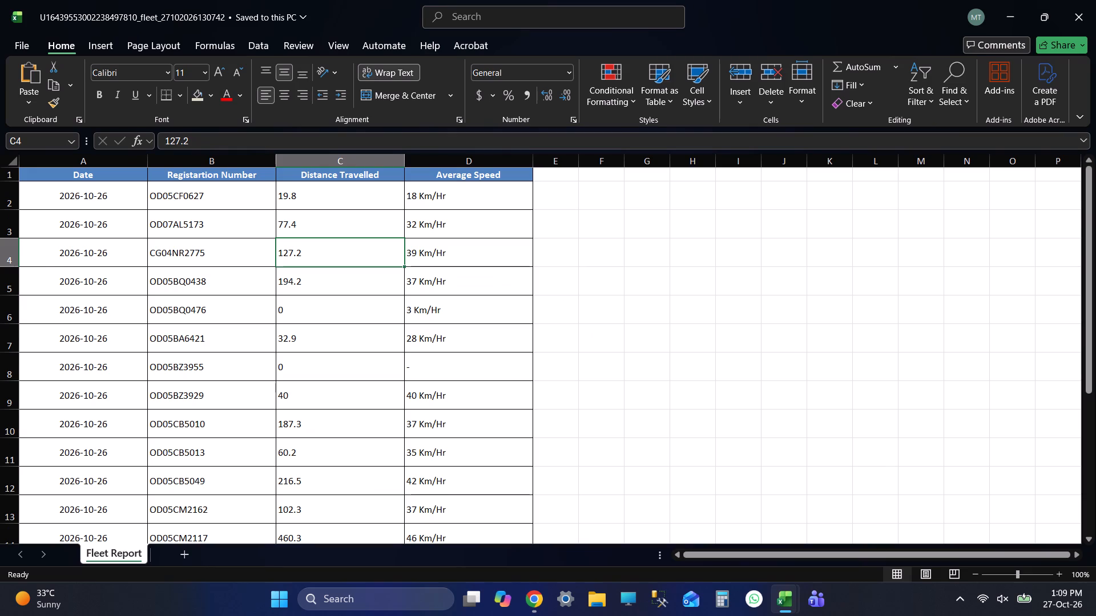
key(alt+Tab)
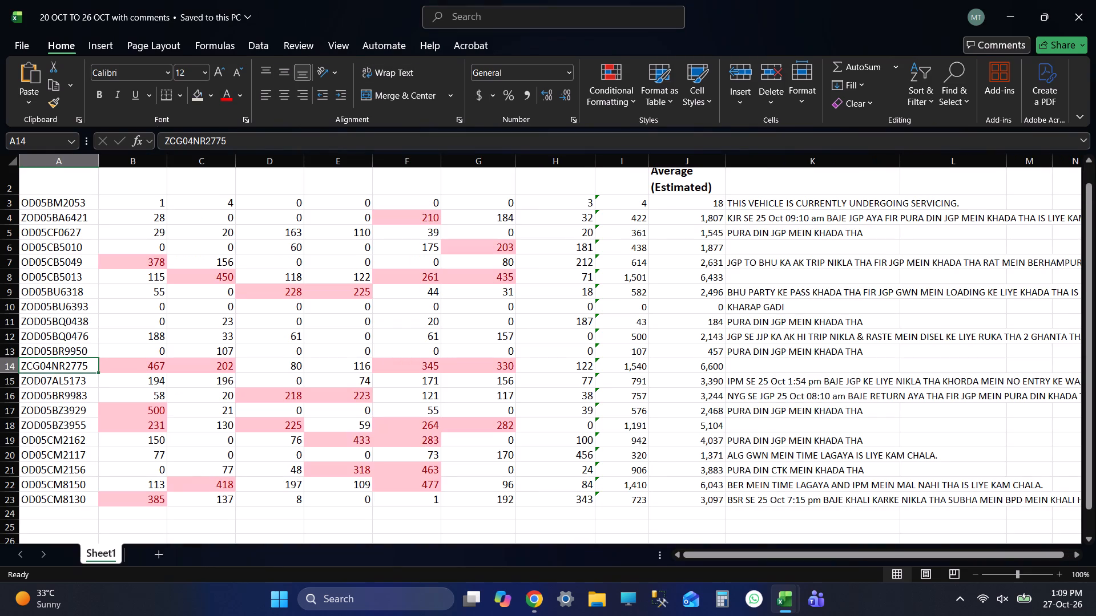
key(Tab)
key(Tab)
key(Tab)
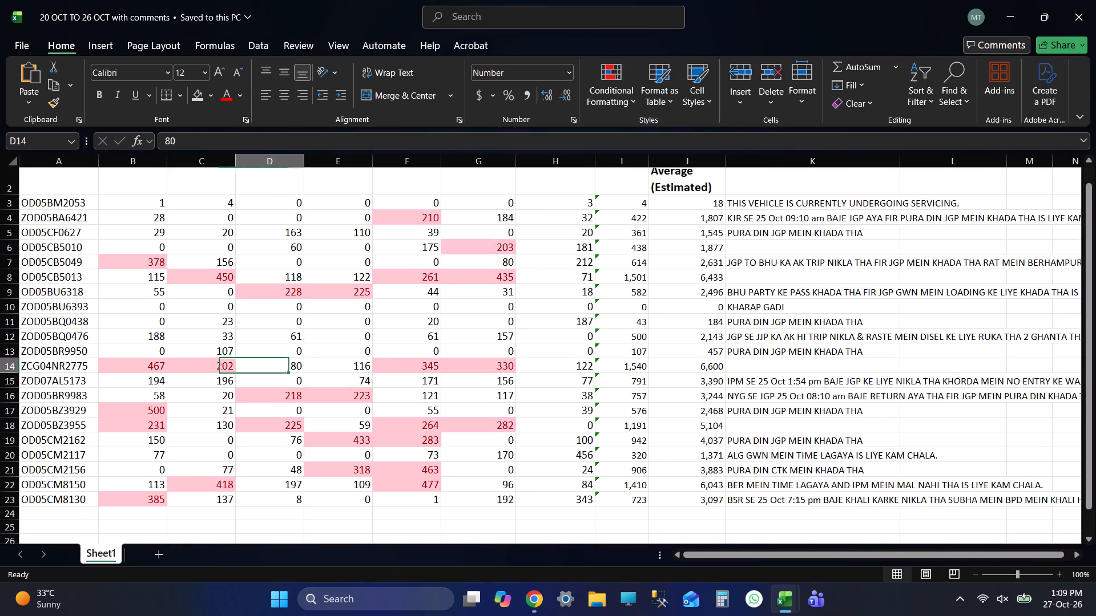
key(Tab)
key(Tab)
key(Tab)
key(Tab)
key(alt+Tab)
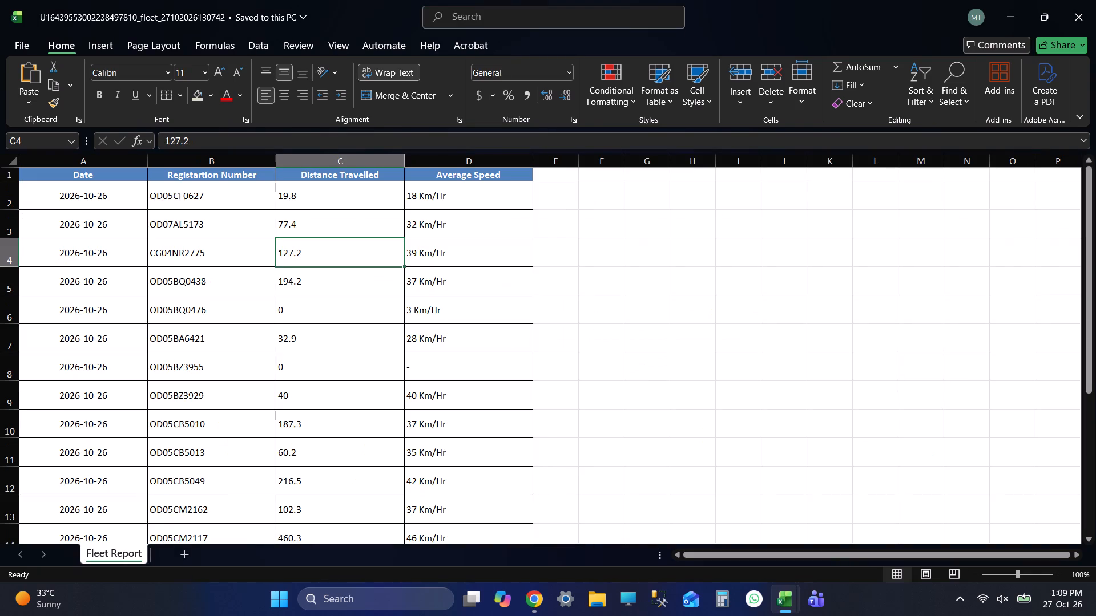
key(alt+Tab)
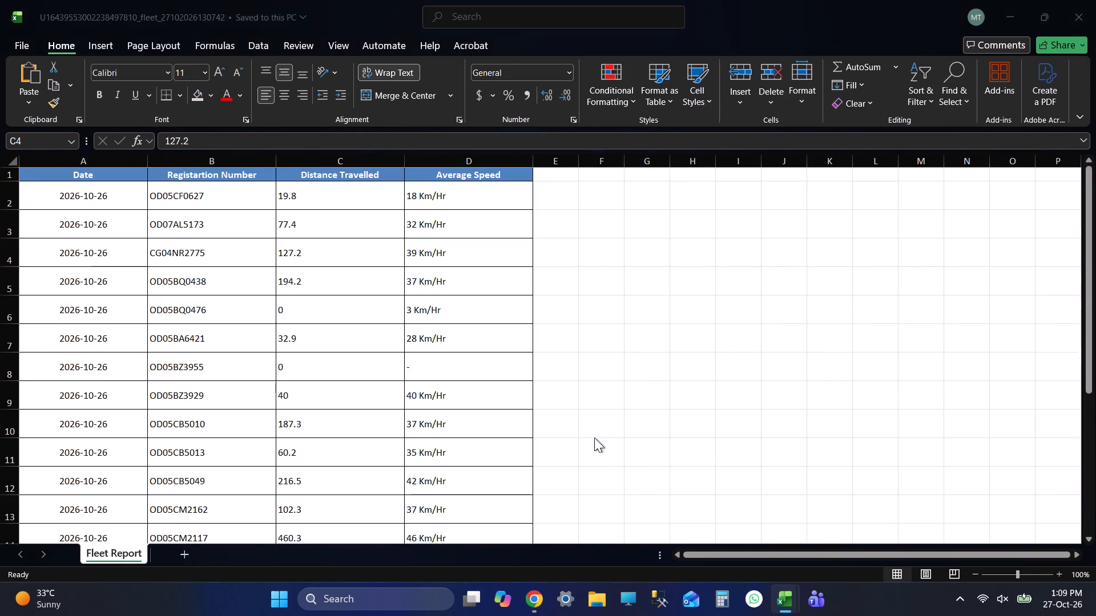
text(127)
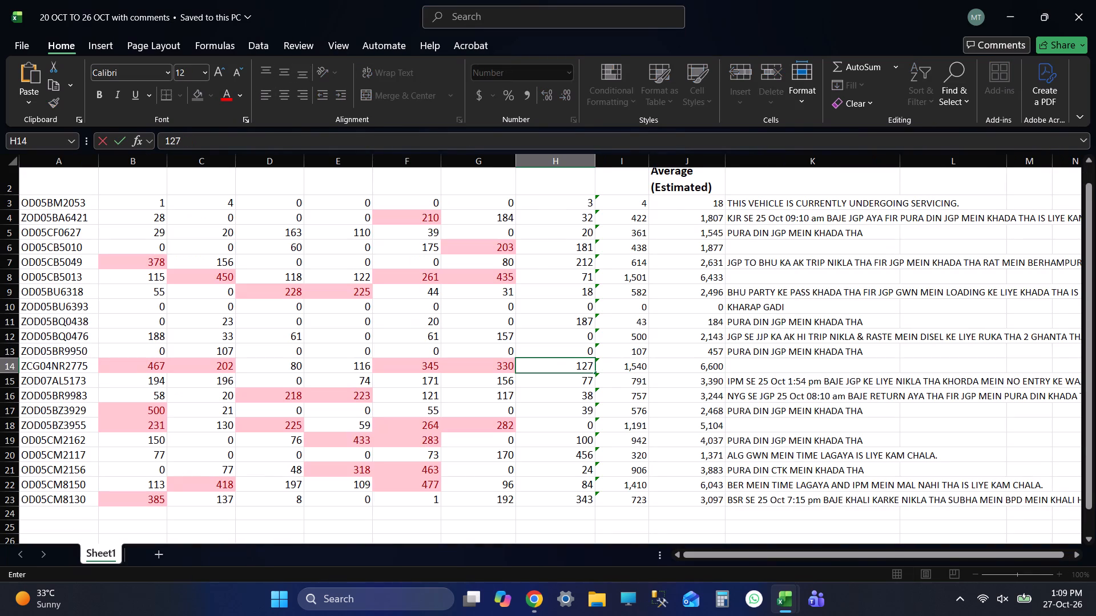
key(Return)
key(ctrl+s)
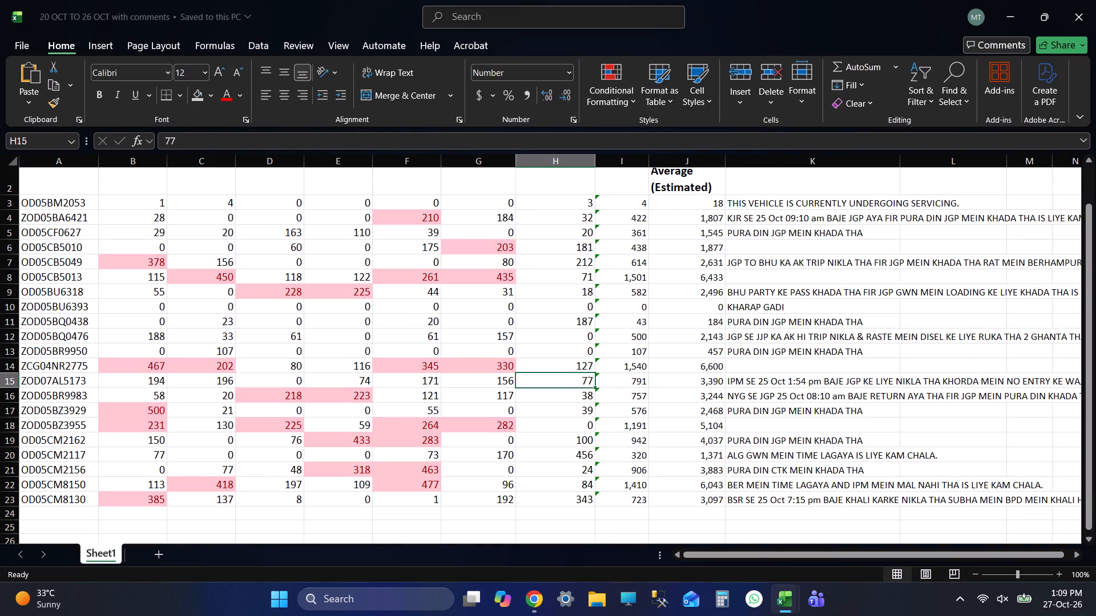
key(ctrl+s)
key(alt+Tab)
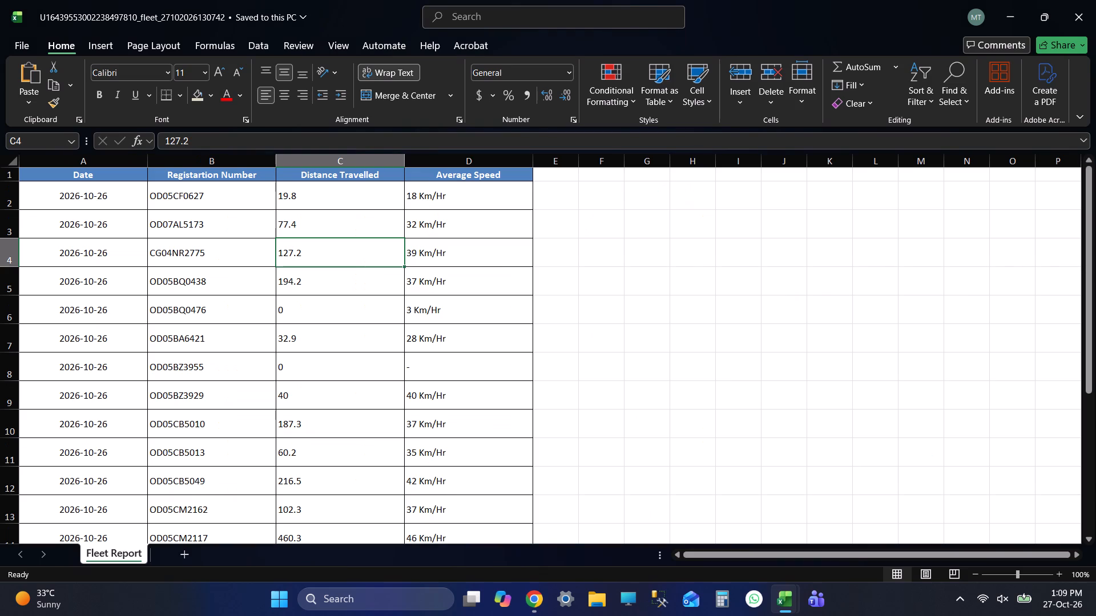
click(318, 270)
key(alt+Tab)
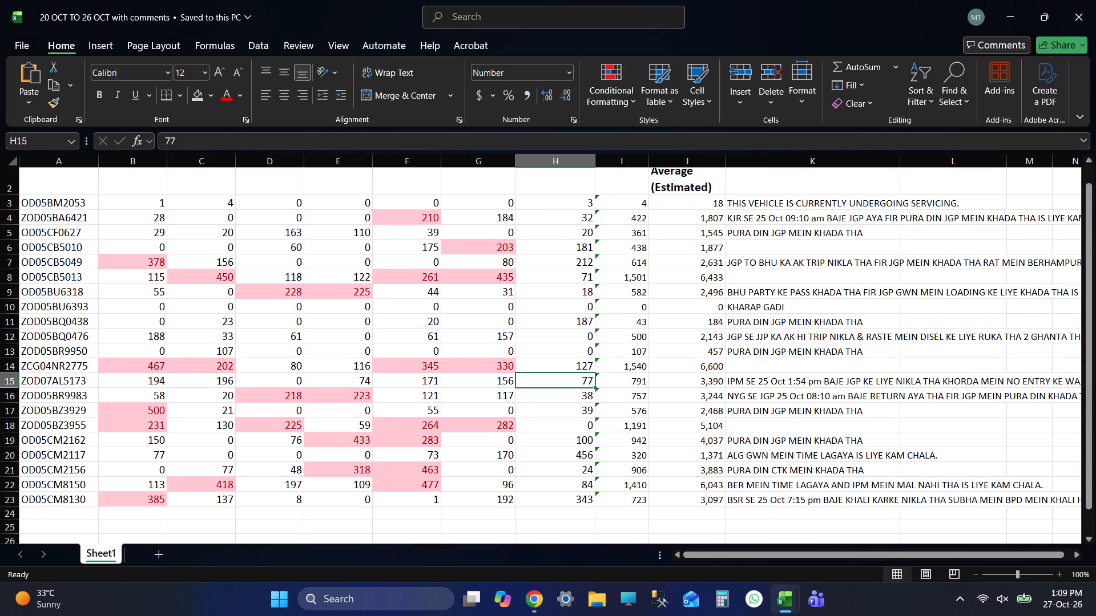
key(alt+Tab)
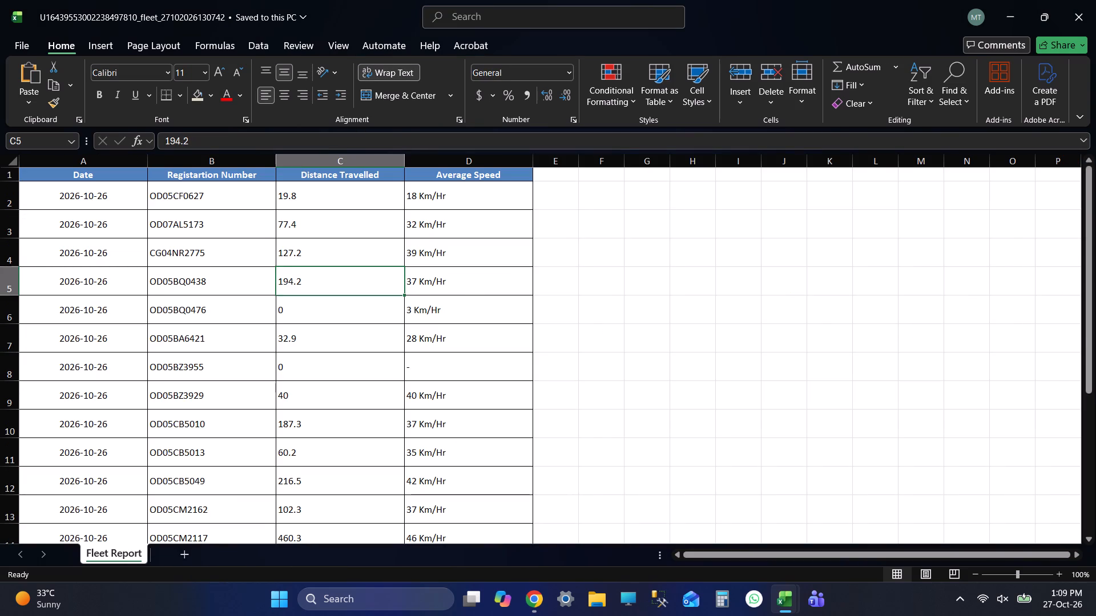
key(alt+Tab)
key(alt+Tab)
key(alt+Tab)
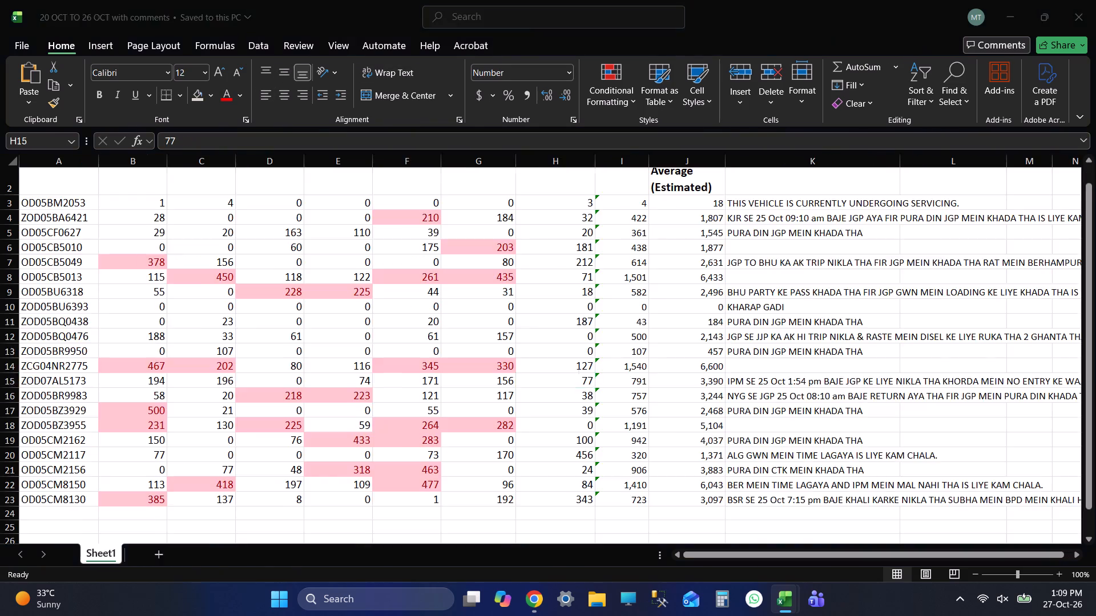
key(alt+Tab)
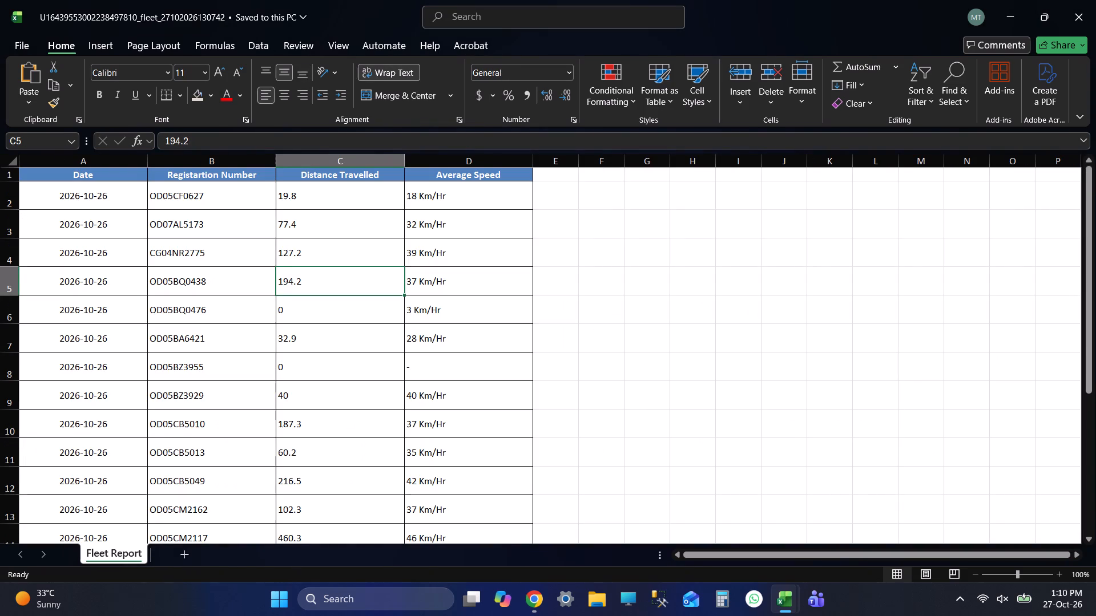
key(alt+Tab)
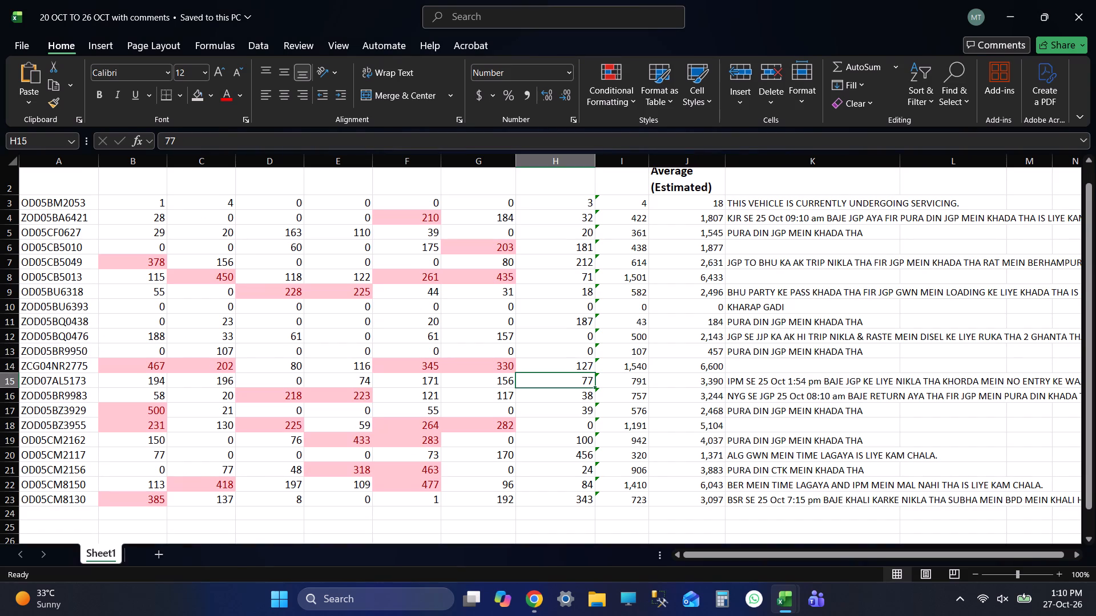
click(75, 321)
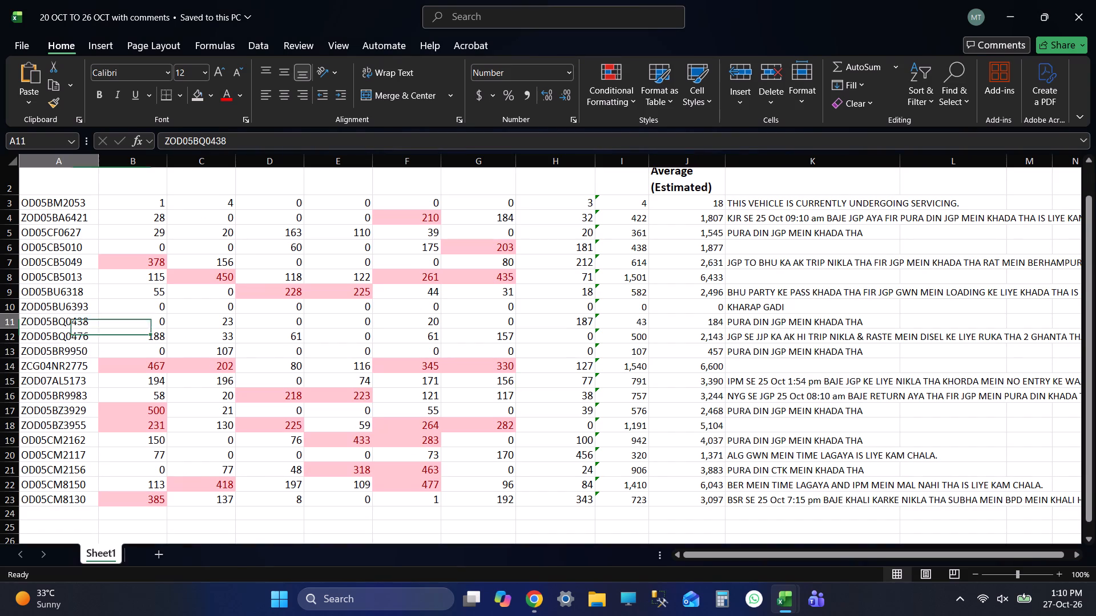
key(alt+Tab)
key(alt+Tab)
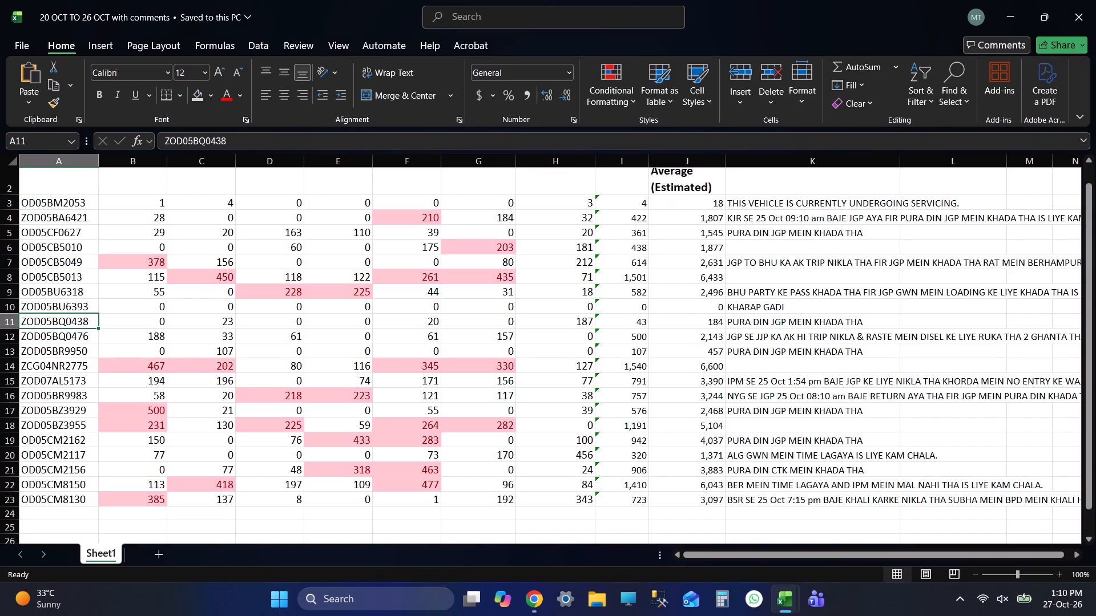
key(alt+Tab)
key(alt+Tab)
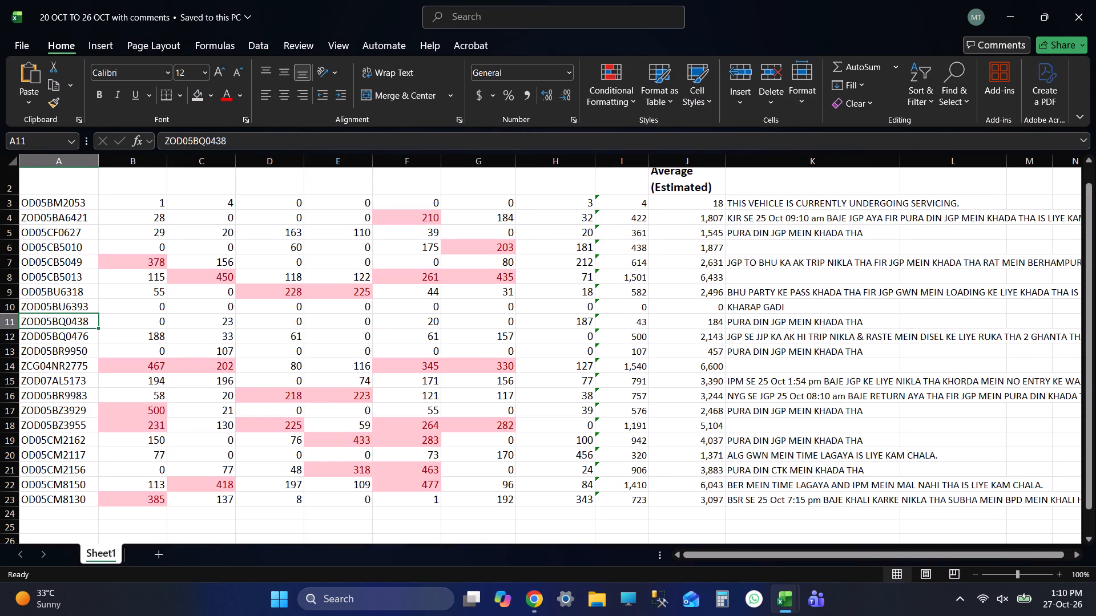
key(Tab)
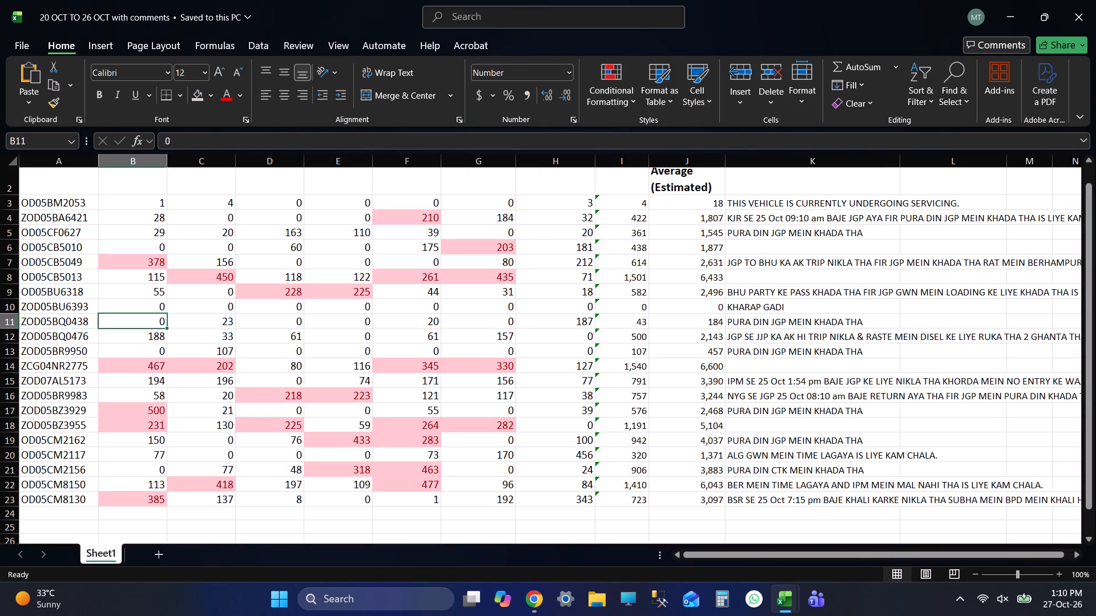
key(Tab)
key(Tab)
key(Tab)
key(Tab)
key(Tab)
key(Tab)
key(alt+Tab)
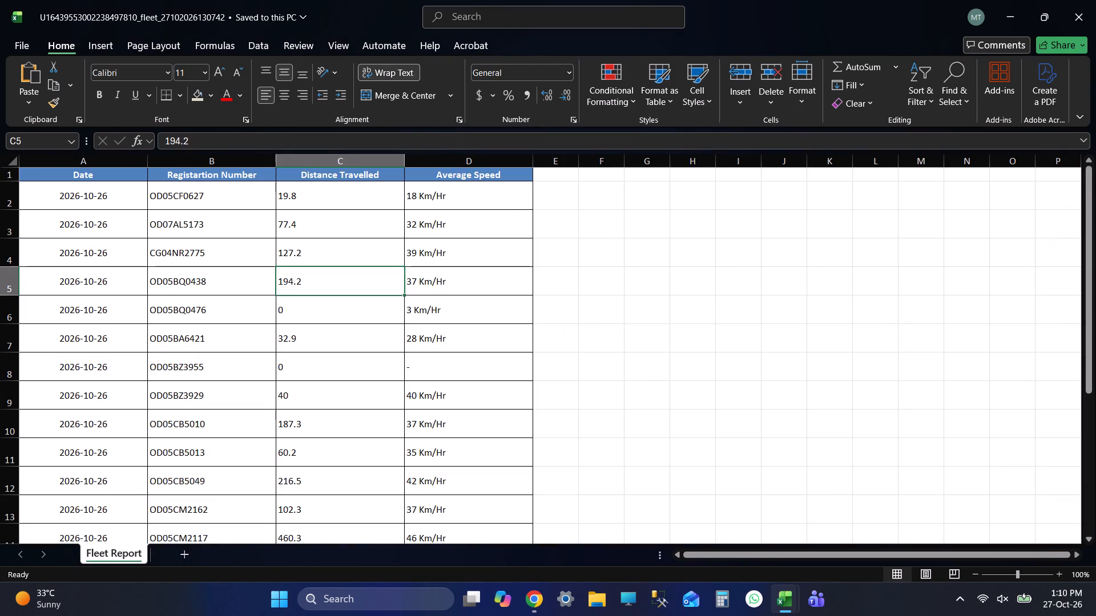
key(alt+Tab)
text(194)
key(Return)
key(ctrl+s)
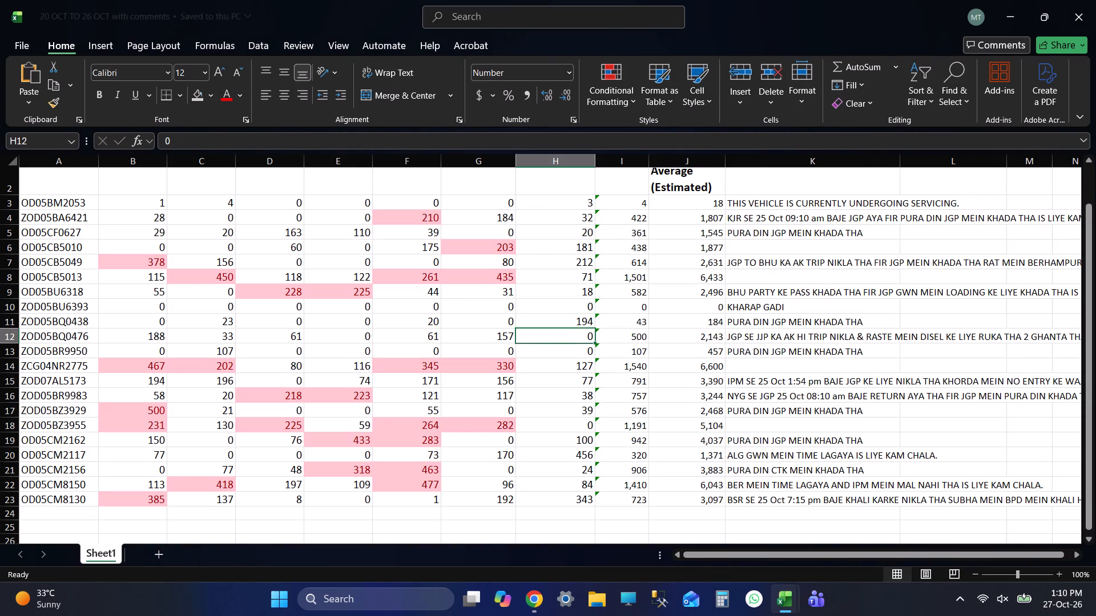
key(alt+Tab)
scroll(426, 317, down, 1)
click(348, 277)
key(alt+Tab)
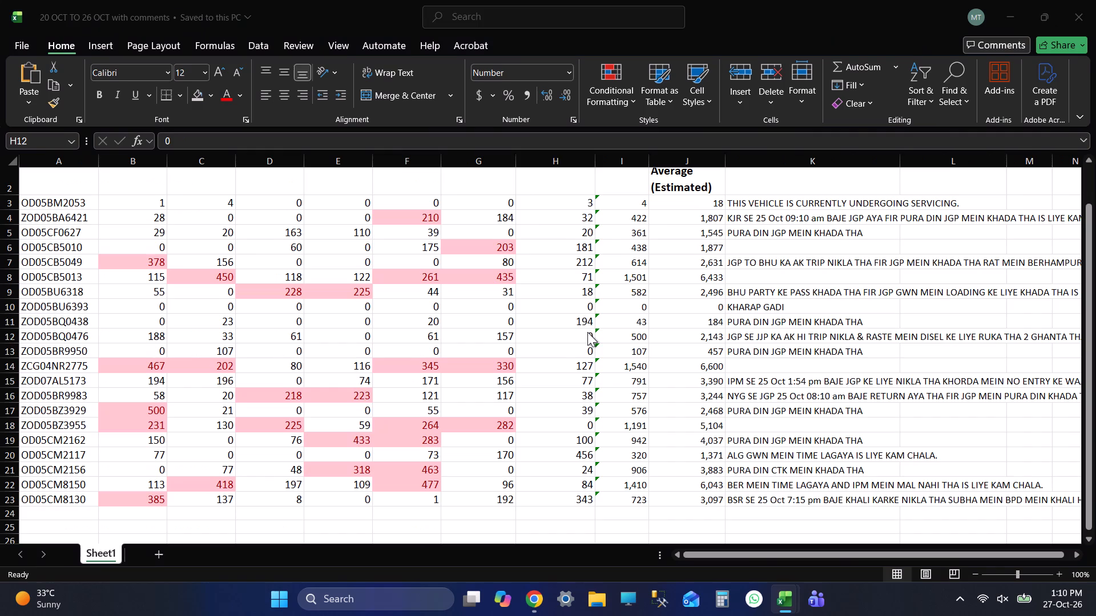
key(alt+Tab)
key(alt+Tab)
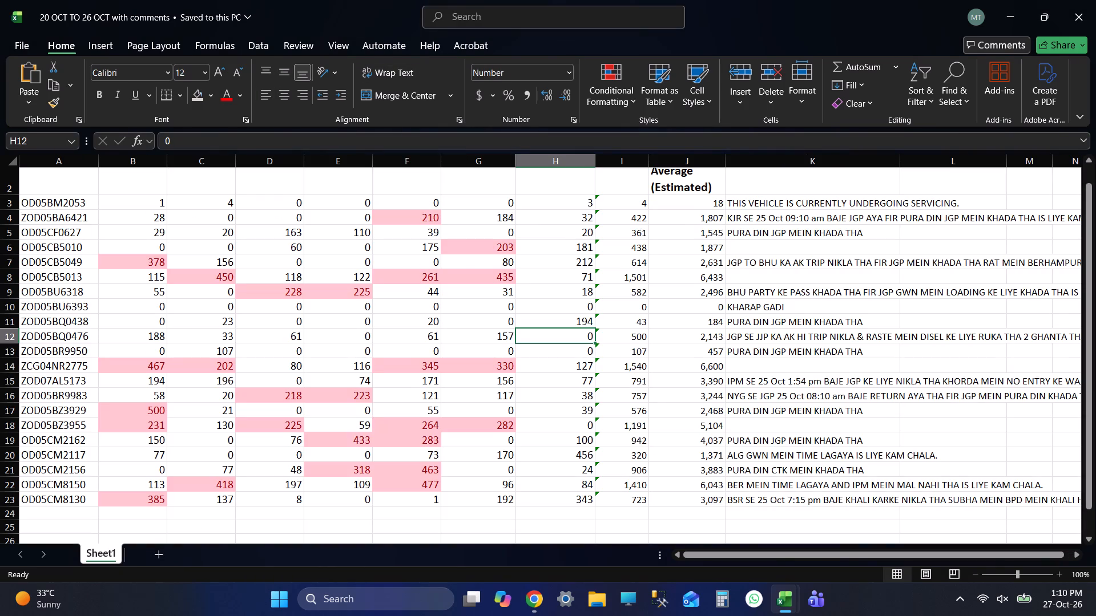
click(74, 335)
key(alt+Tab)
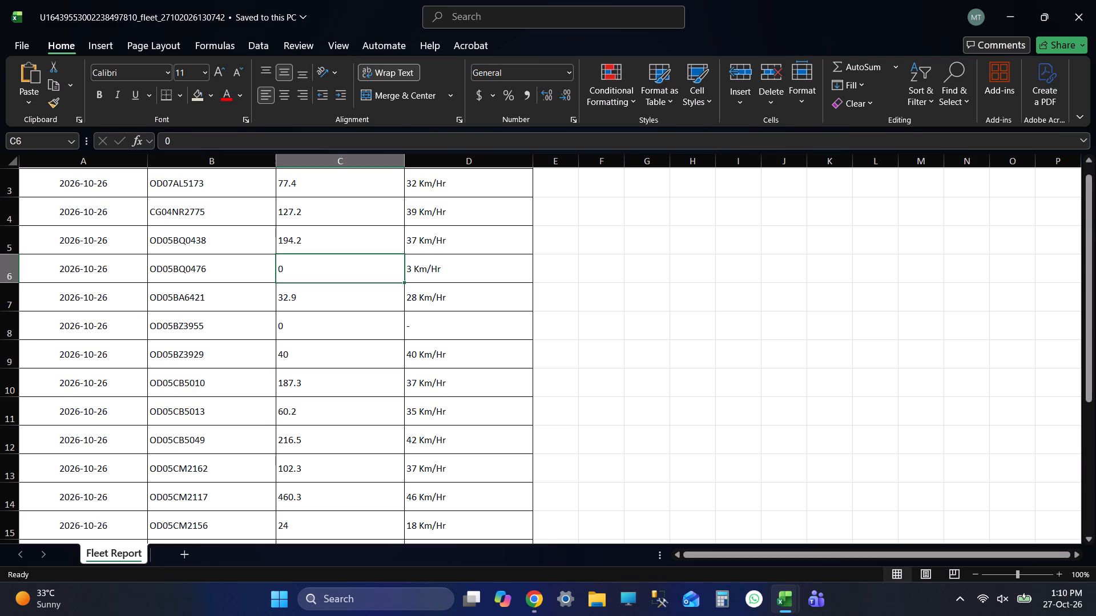
key(alt+Tab)
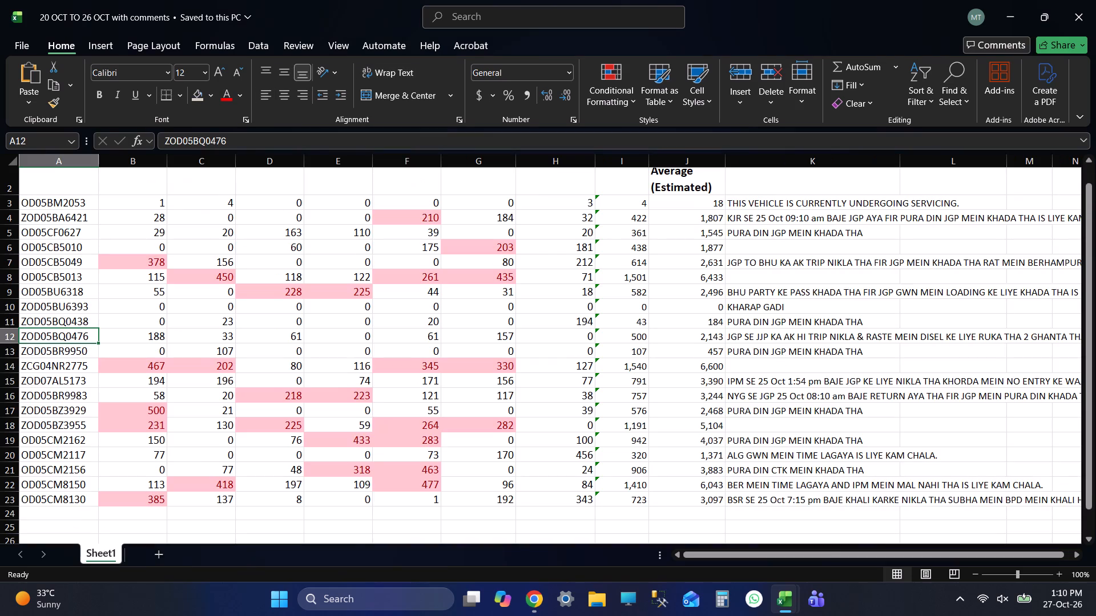
key(Tab)
key(Tab)
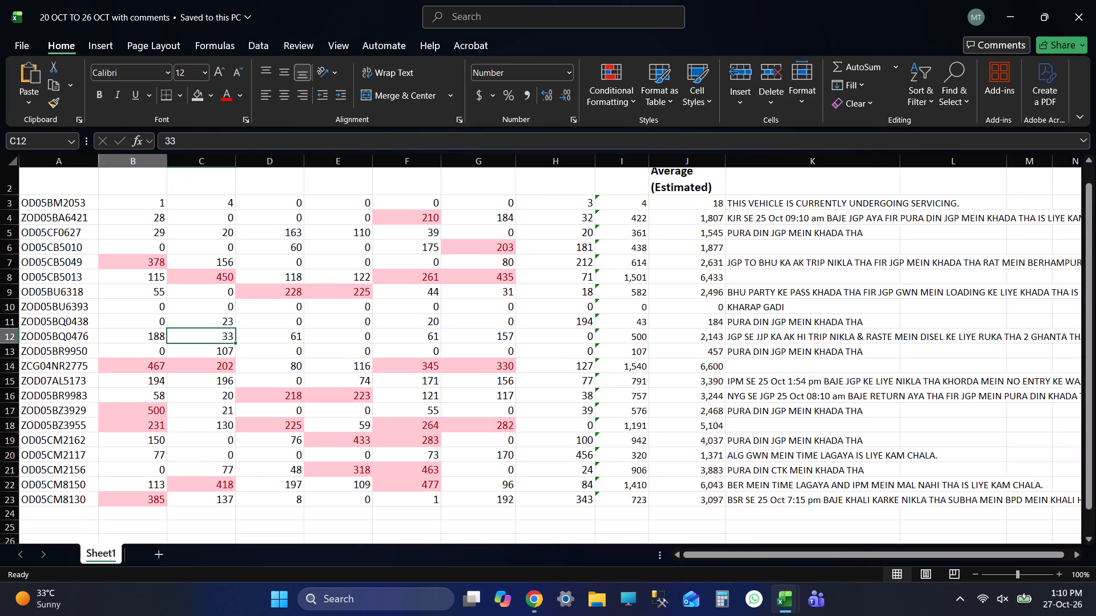
key(shift+Tab)
key(shift+Tab)
key(alt+Tab)
key(alt+Tab)
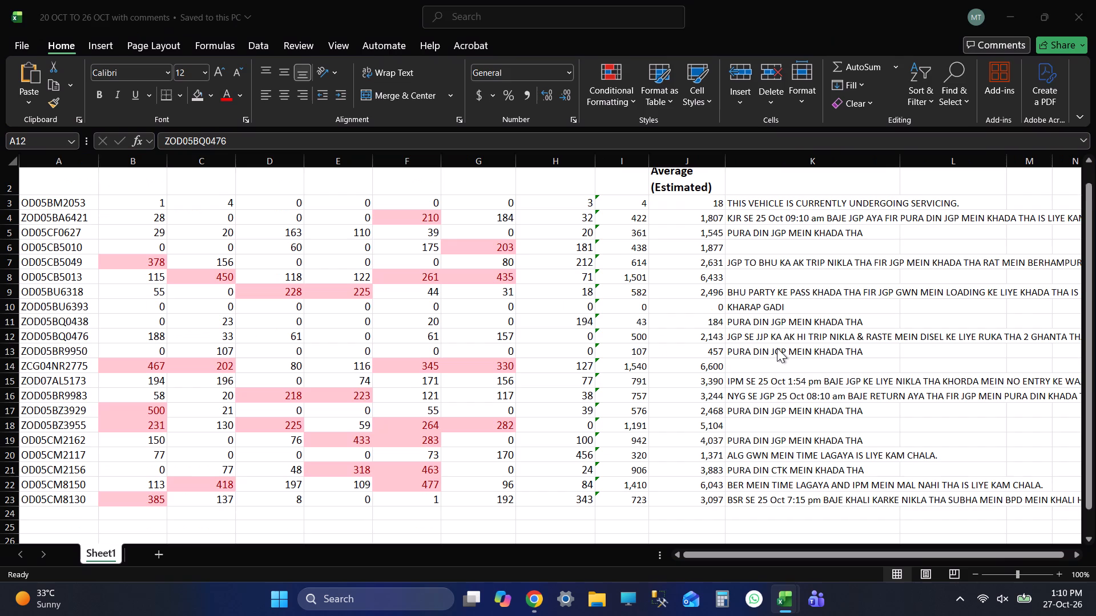
key(Tab)
key(Tab)
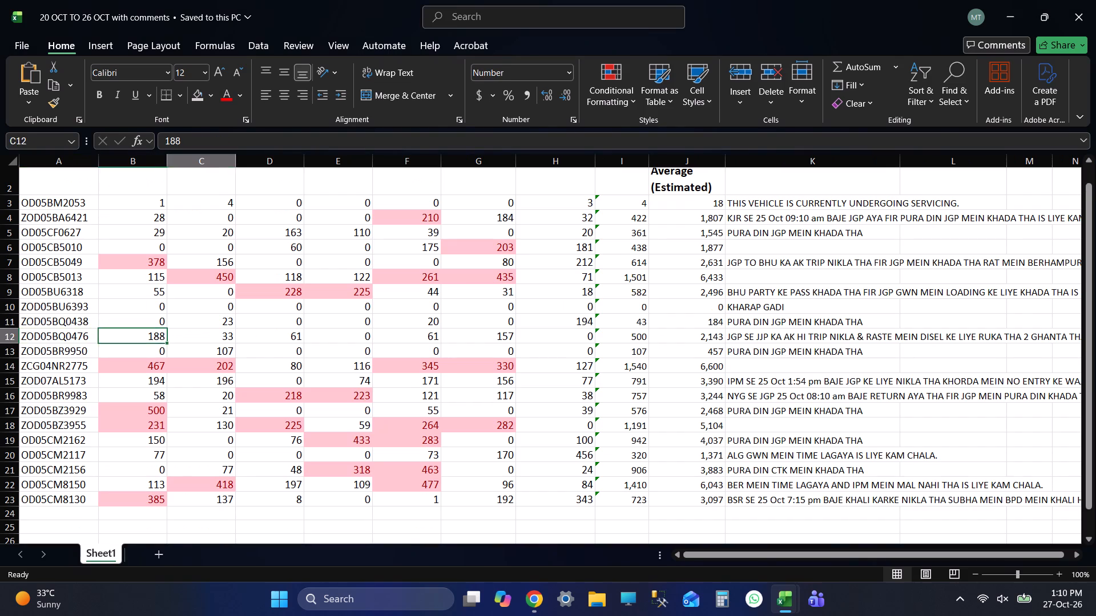
key(Tab)
key(Tab)
key(Tab)
key(Tab)
key(Tab)
key(alt+Tab)
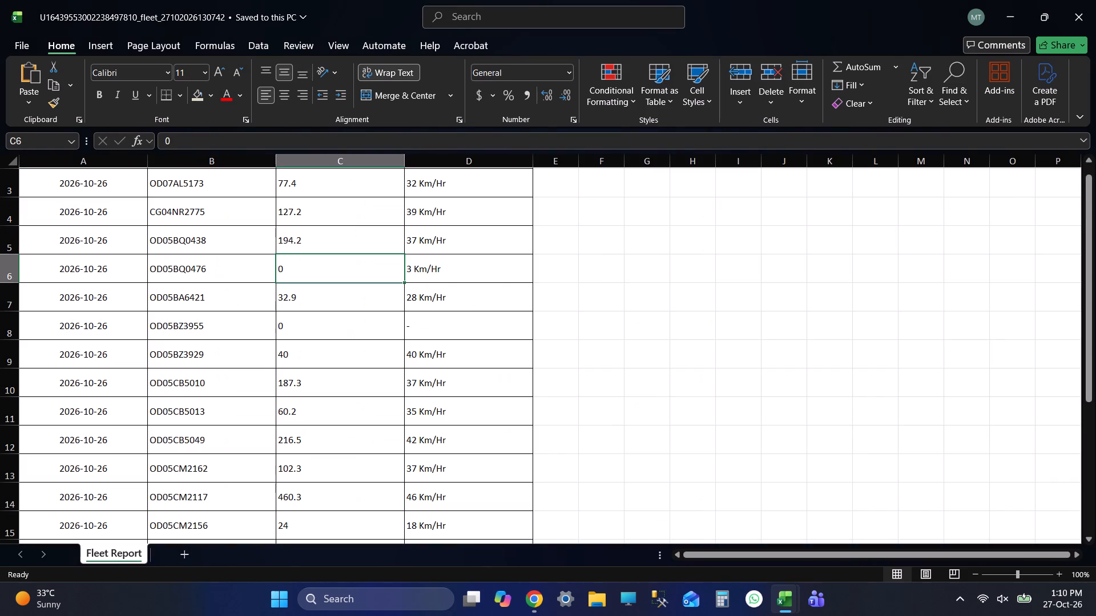
click(345, 302)
key(alt+Tab)
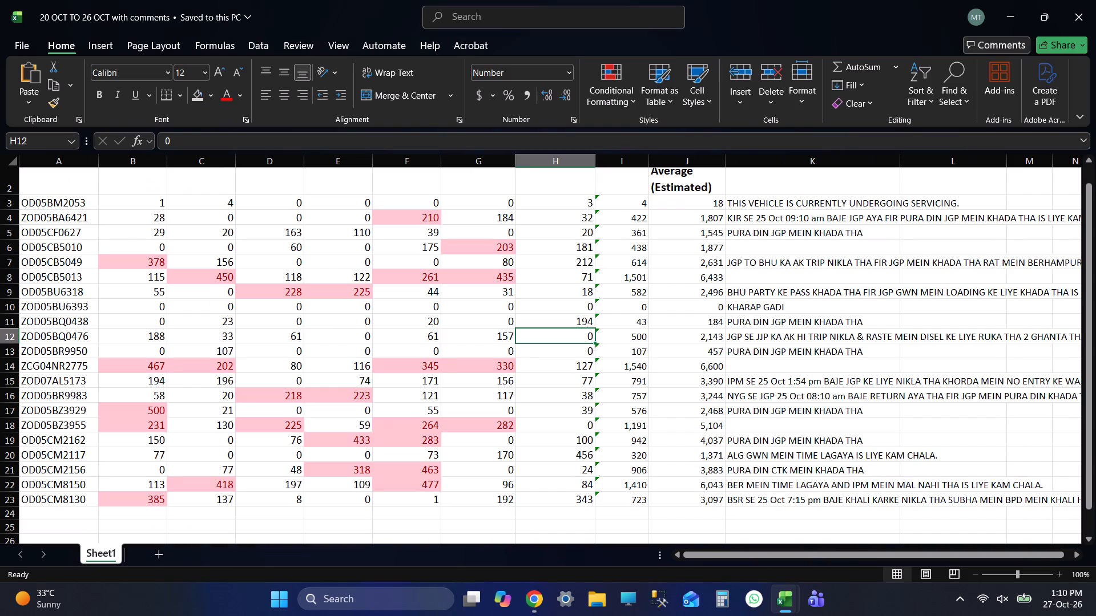
click(83, 212)
key(Tab)
key(Tab)
key(Tab)
key(Tab)
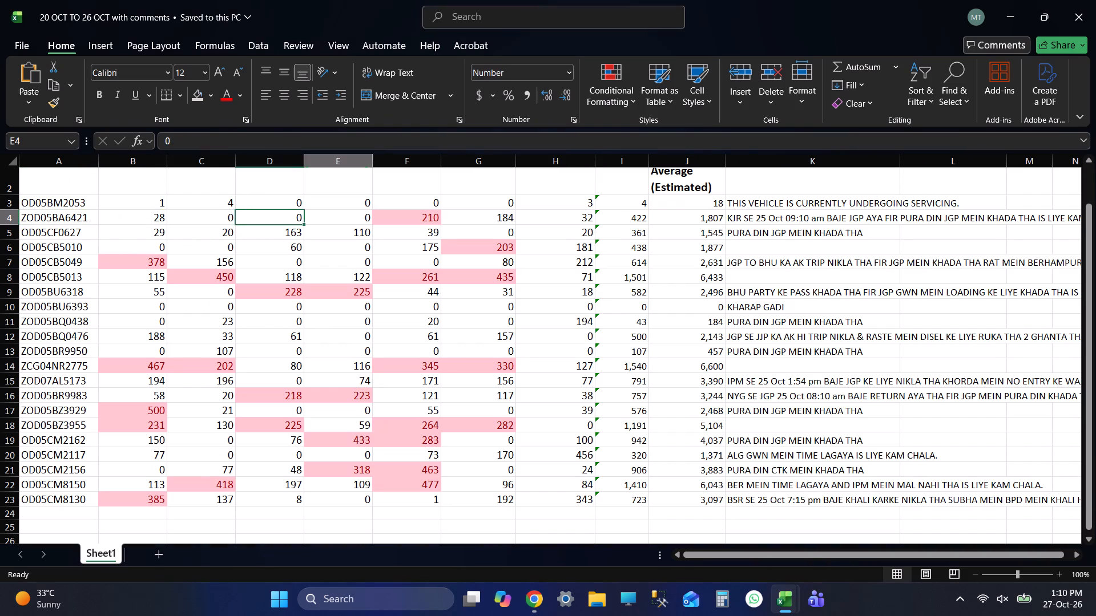
key(Tab)
key(Tab)
key(Tab)
key(alt+Tab)
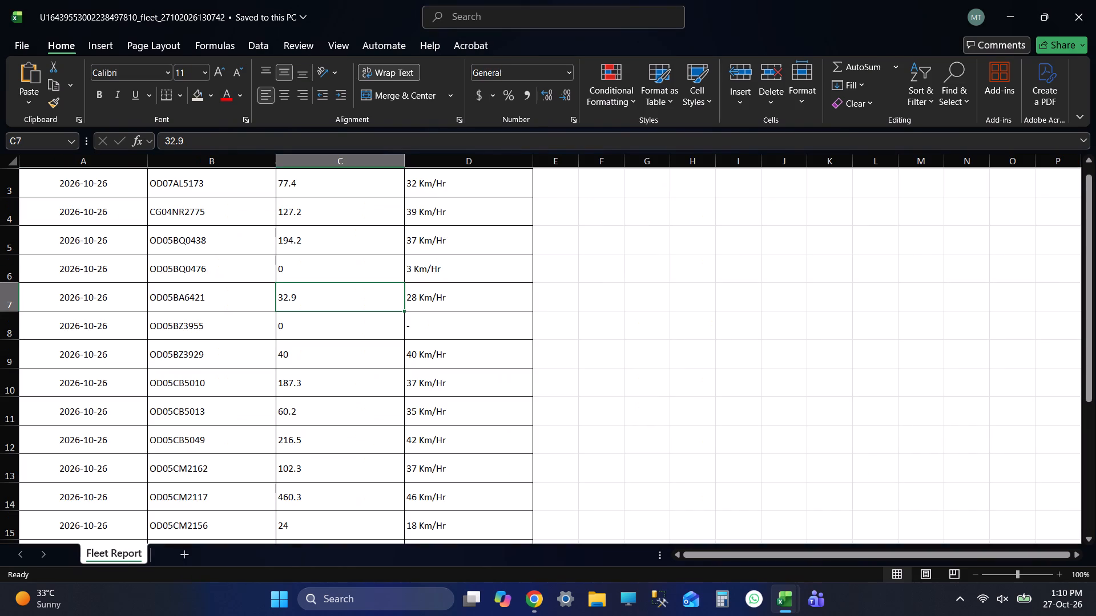
key(alt+Tab)
text(33)
key(Return)
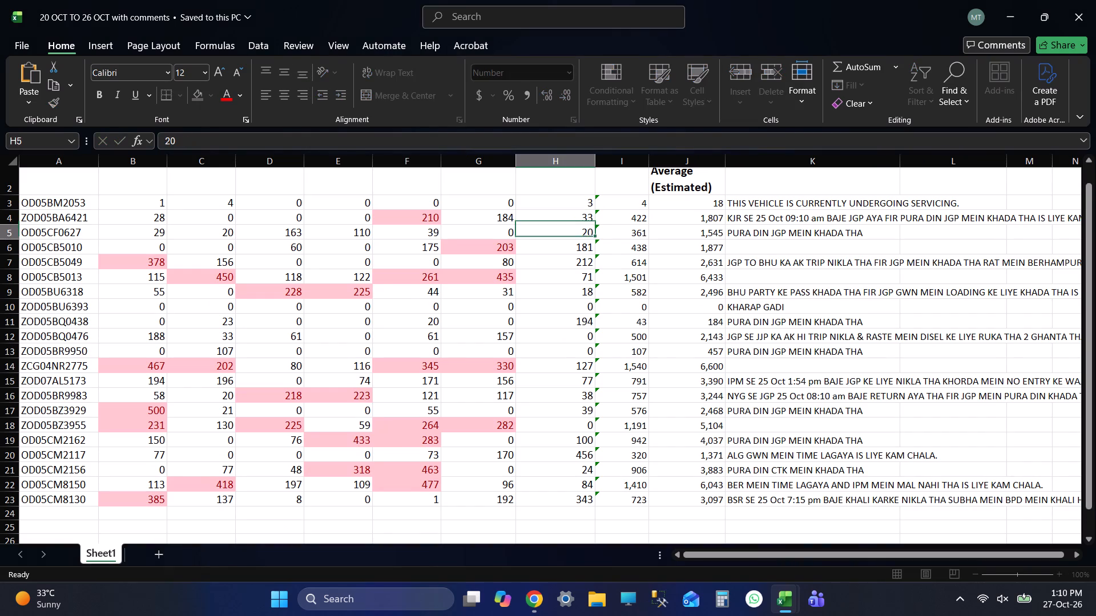
key(ctrl+s)
key(ctrl+s)
key(ctrl+s)
key(ctrl+s)
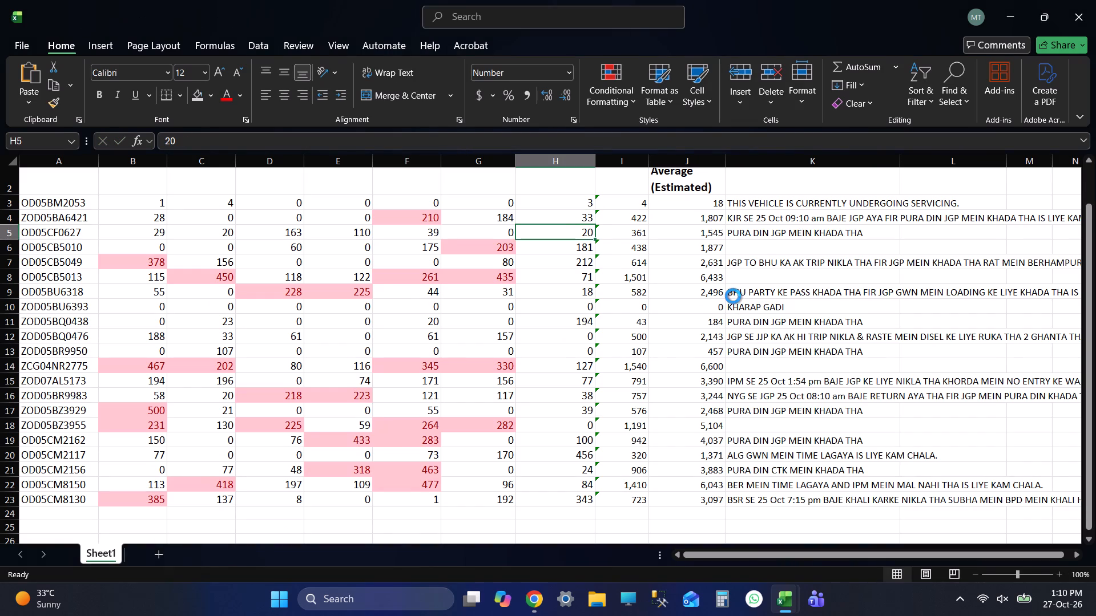
key(ctrl+s)
key(ctrl+s)
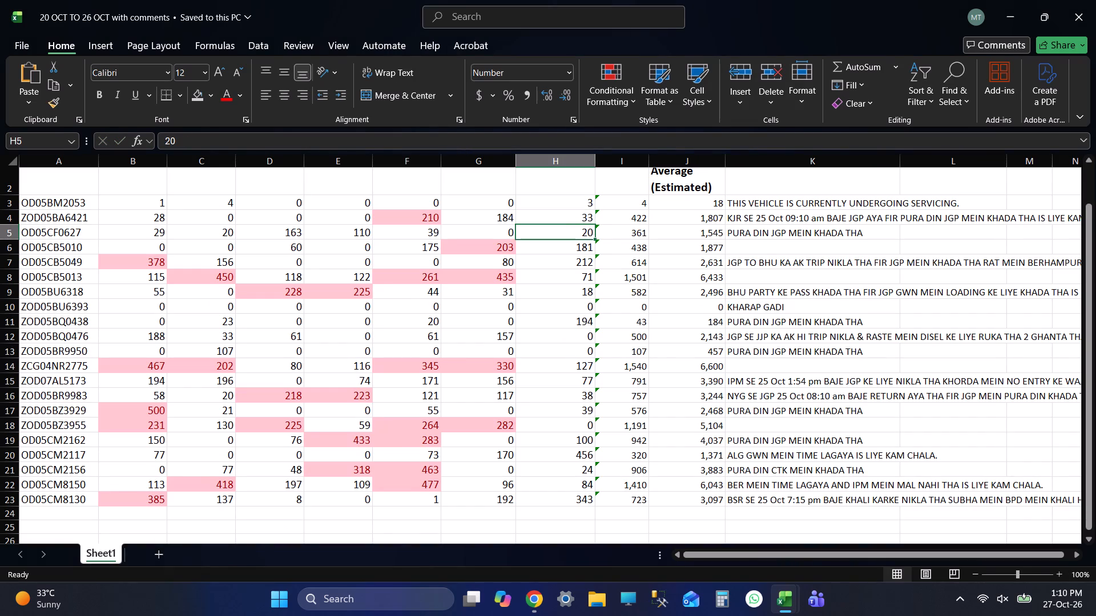
click(559, 217)
key(alt+Tab)
key(alt+Tab)
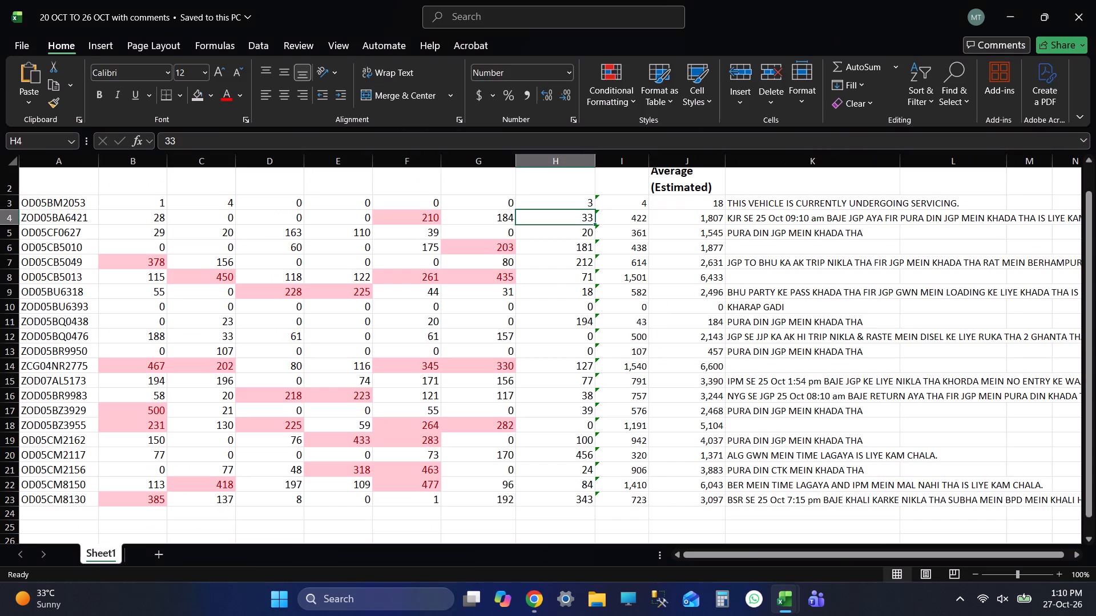
key(alt+Tab)
key(alt+Tab)
key(ctrl+s)
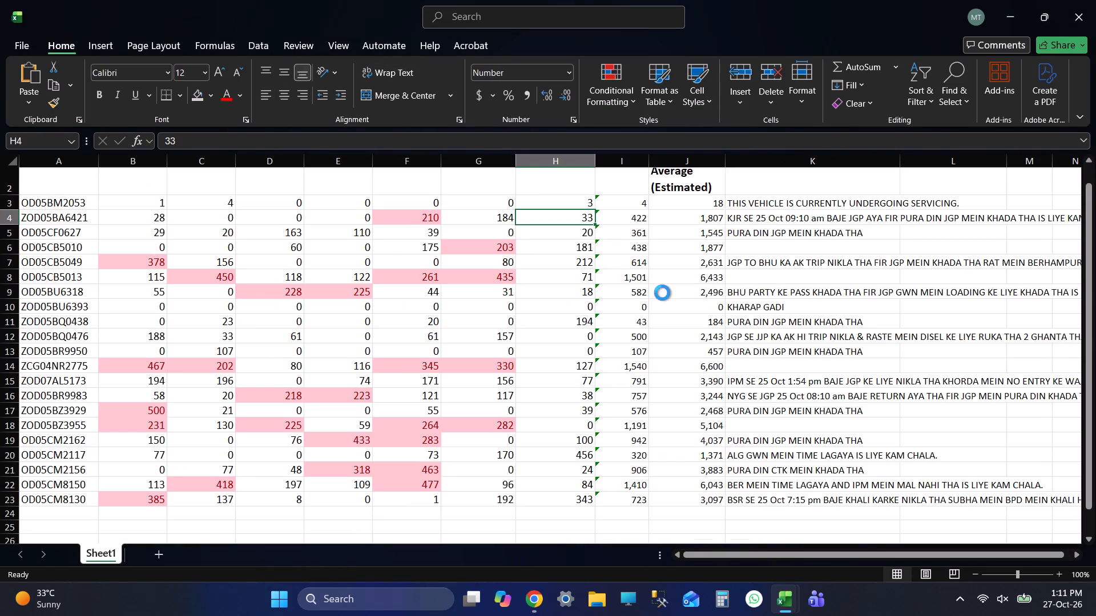
key(ctrl+s)
key(ctrl+s)
key(alt+Tab)
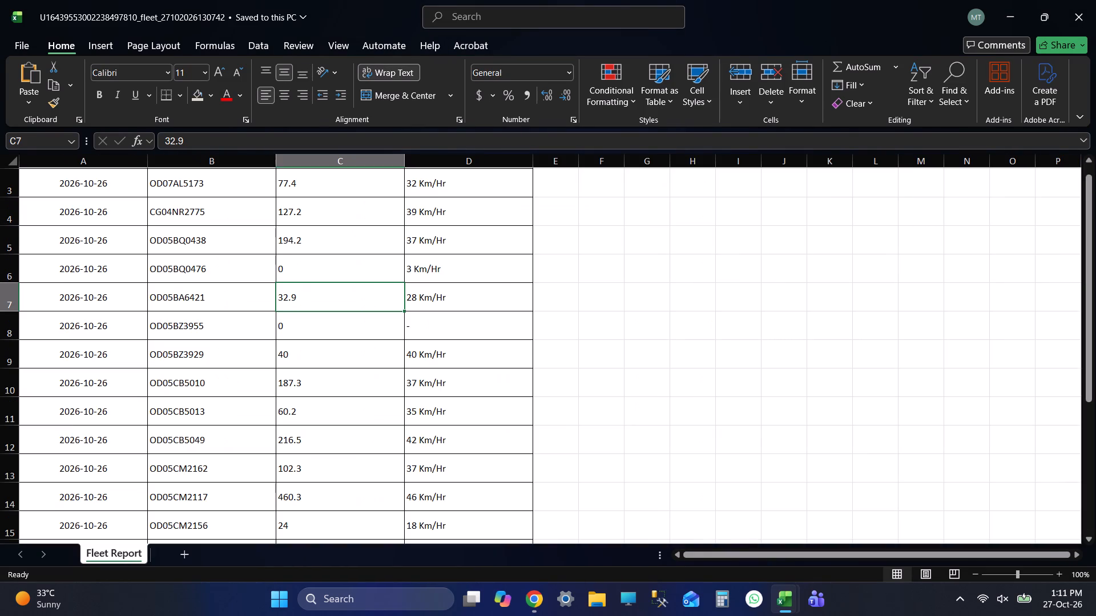
click(349, 329)
key(alt+Tab)
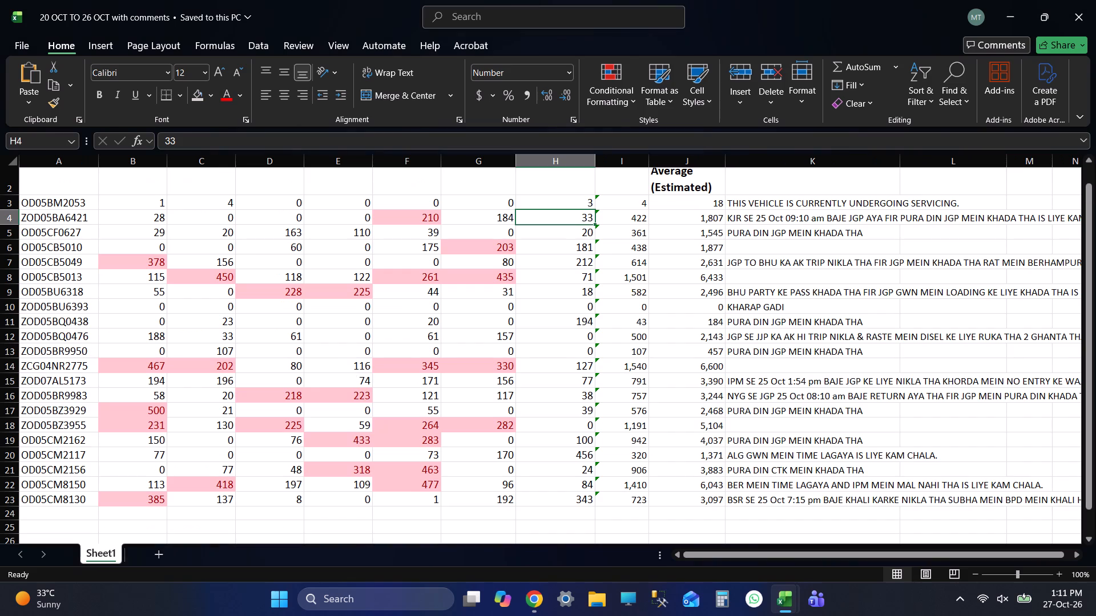
click(71, 427)
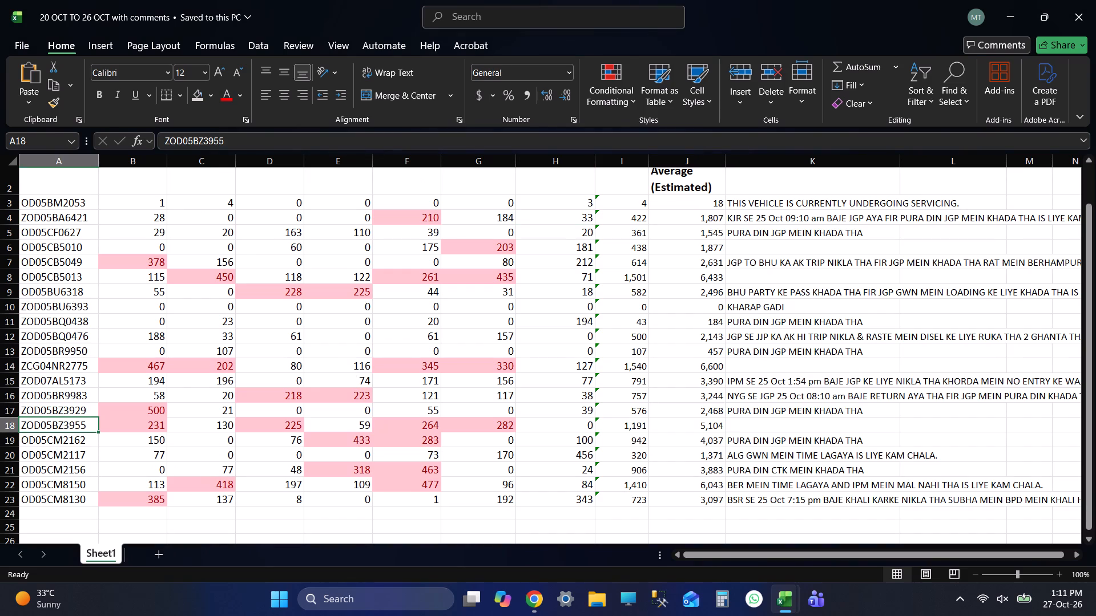
key(Tab)
key(Tab)
key(Tab)
key(Tab)
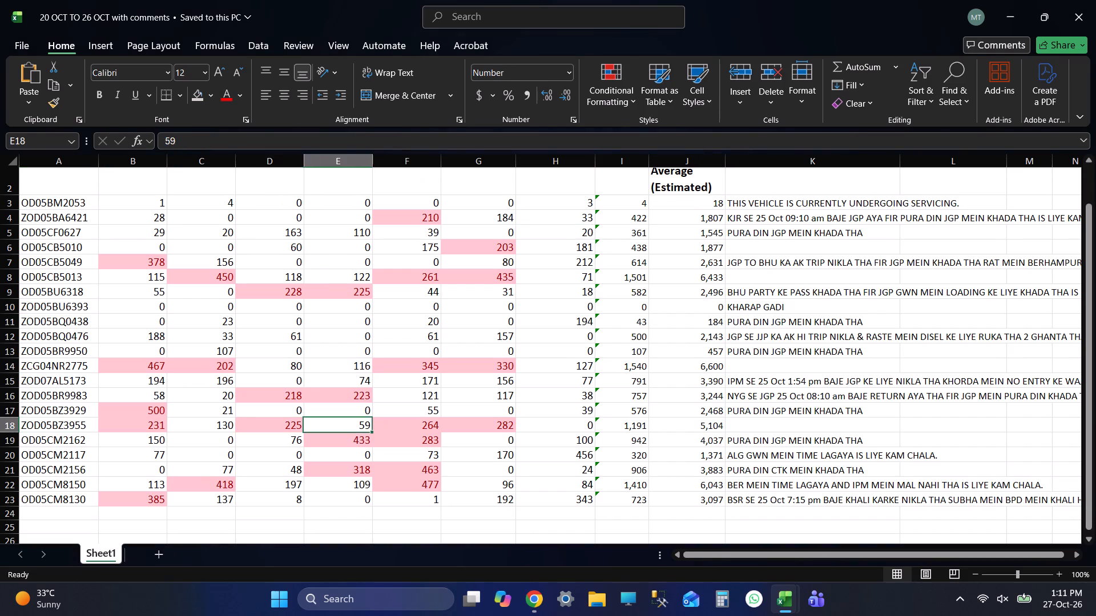
key(Tab)
key(Tab)
key(Tab)
key(alt+Tab)
scroll(401, 299, down, 4)
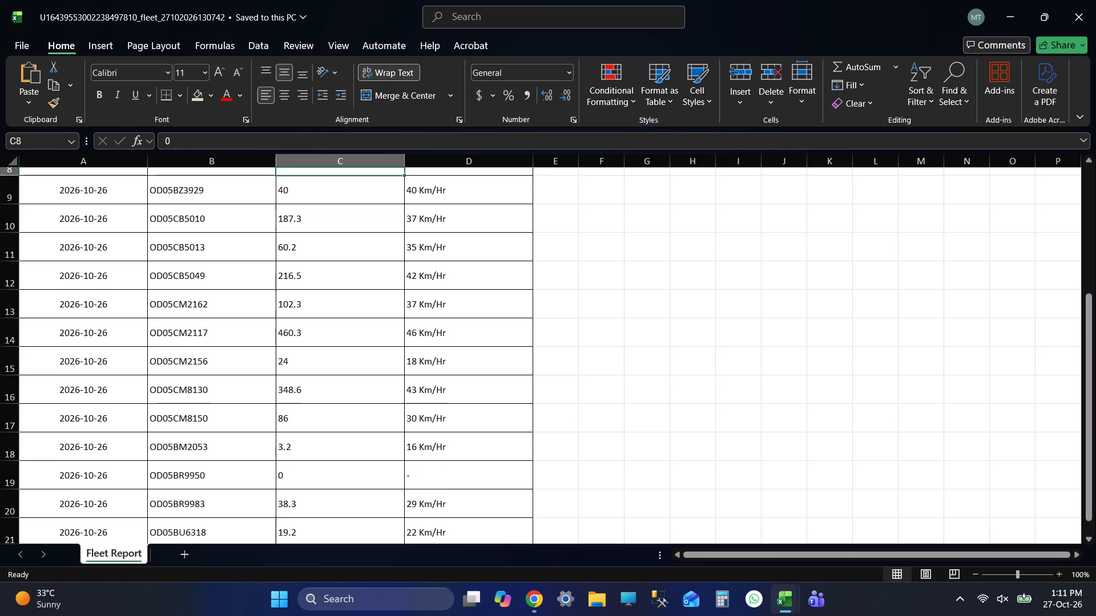
scroll(401, 299, up, 1)
click(330, 235)
key(alt+Tab)
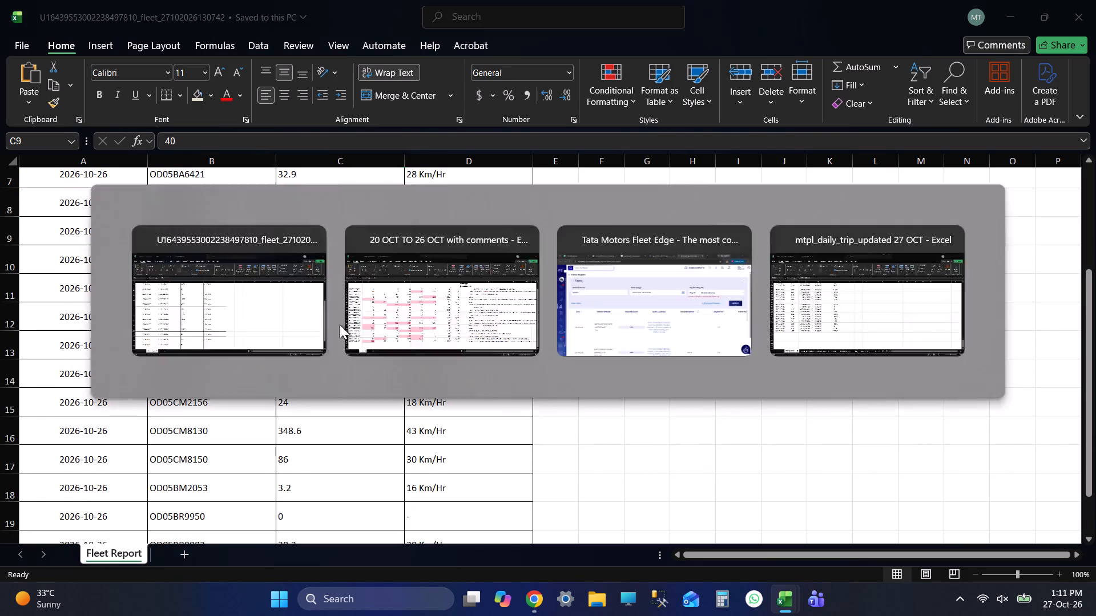
click(72, 413)
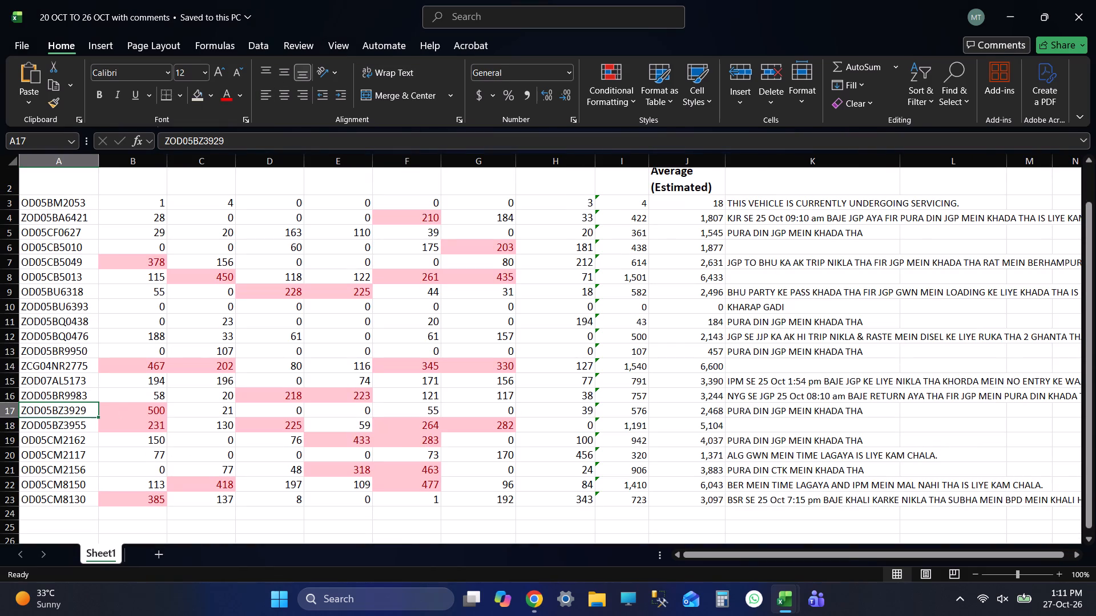
key(Tab)
key(Tab)
key(Tab)
key(Tab)
key(Tab)
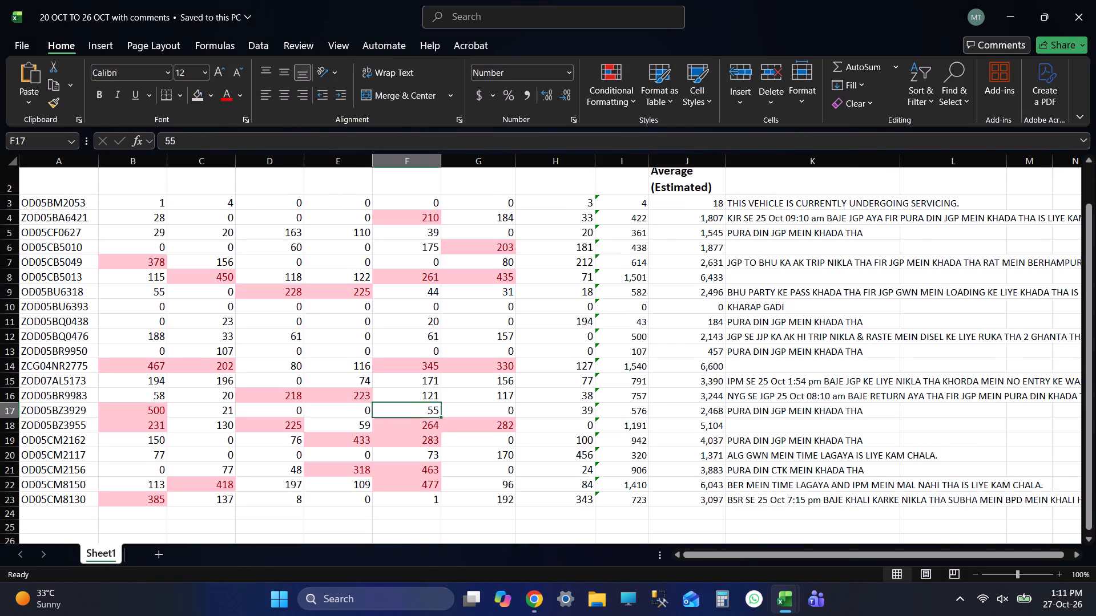
key(Tab)
key(Tab)
key(alt+Tab)
key(alt+Tab)
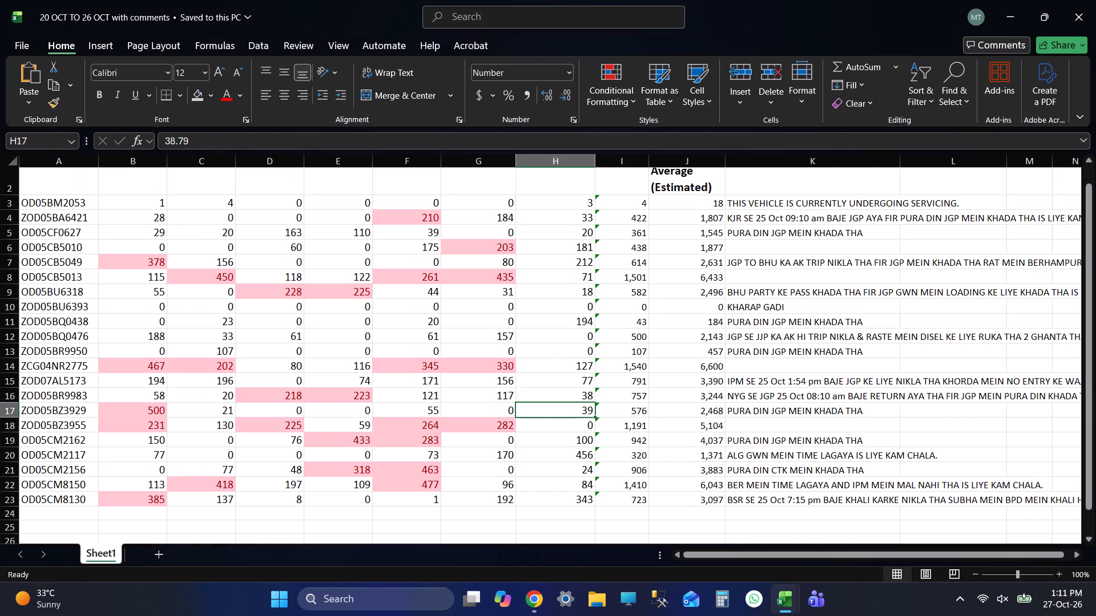
text(40)
key(Return)
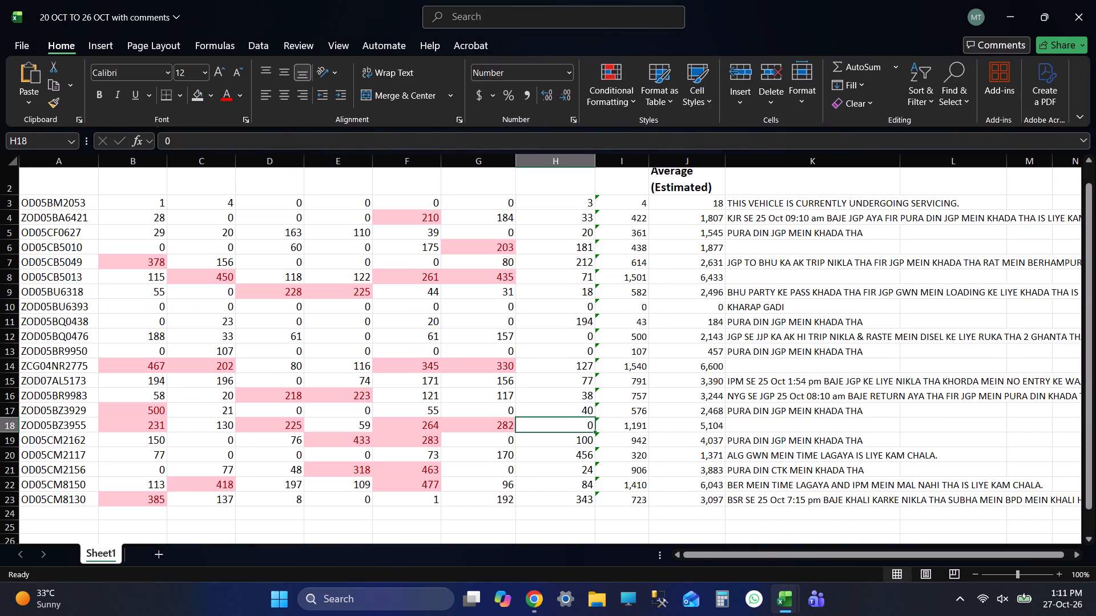
key(ctrl+s)
key(alt+Tab)
click(330, 262)
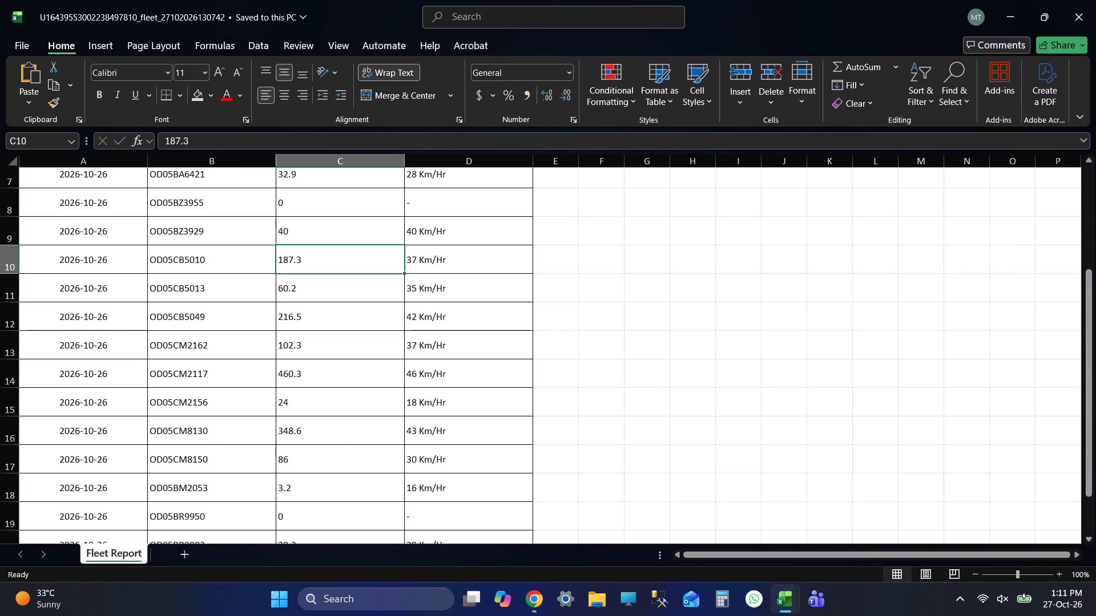
key(alt+Tab)
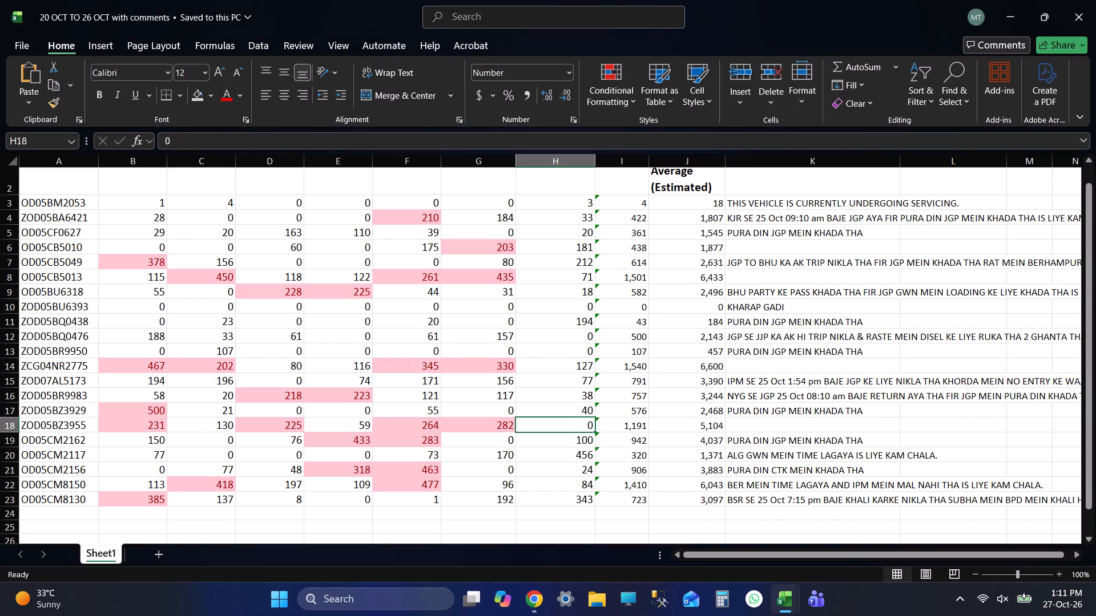
click(81, 245)
key(Tab)
key(Tab)
key(Tab)
key(Tab)
key(Tab)
key(Tab)
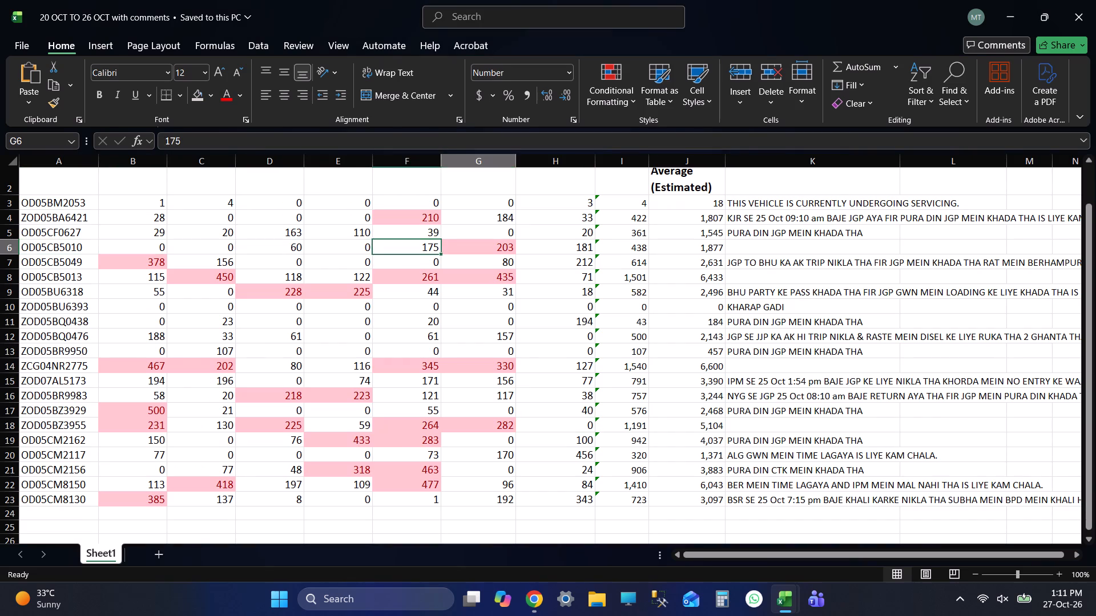
key(Tab)
key(Tab)
key(shift+Tab)
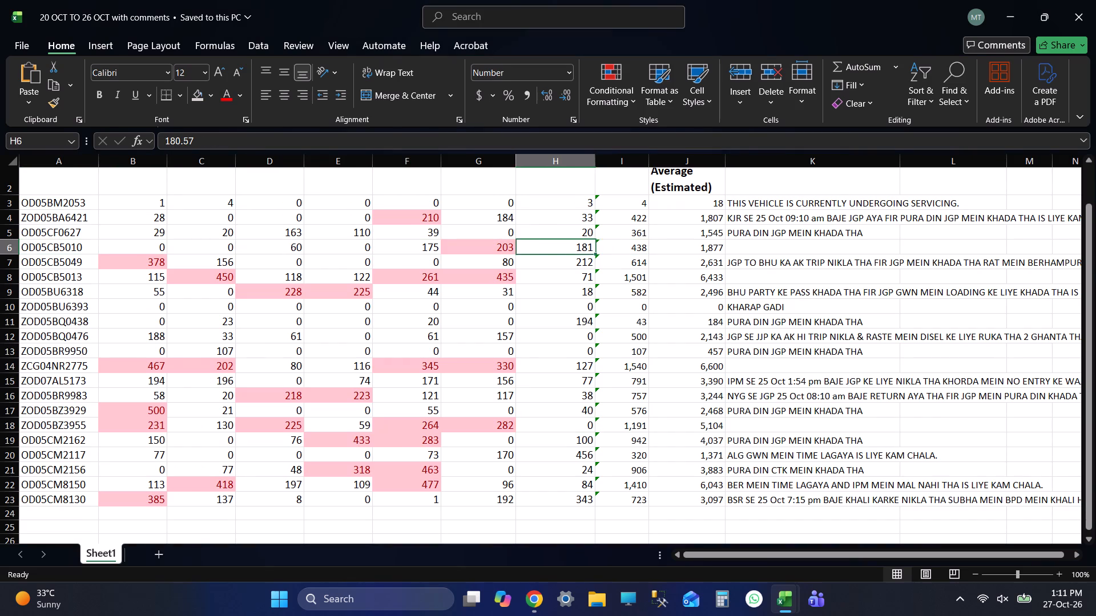
key(alt+Tab)
key(alt+Tab)
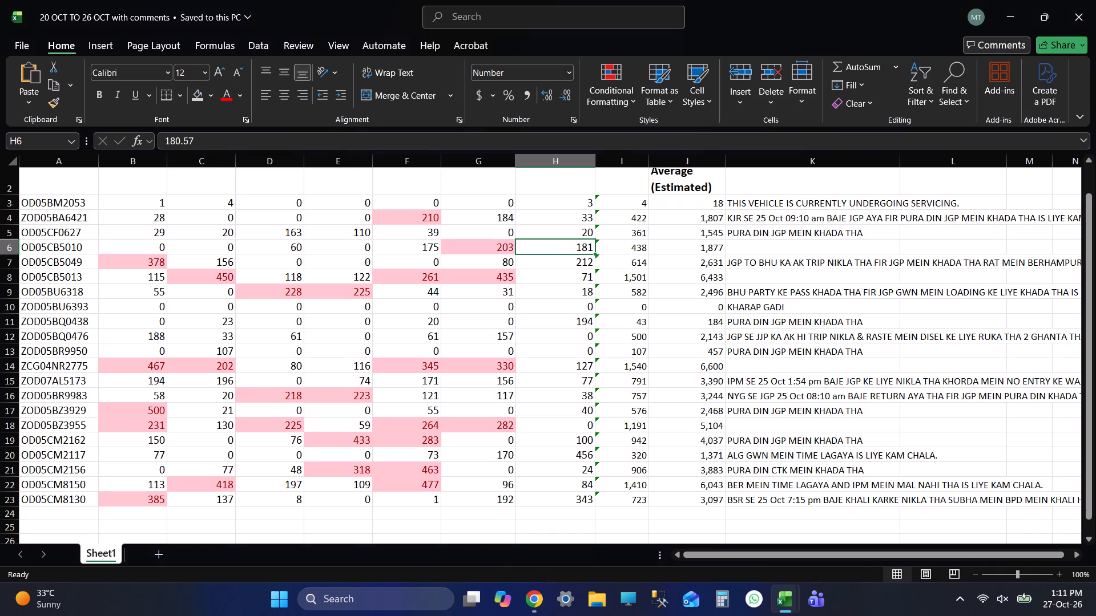
text(187)
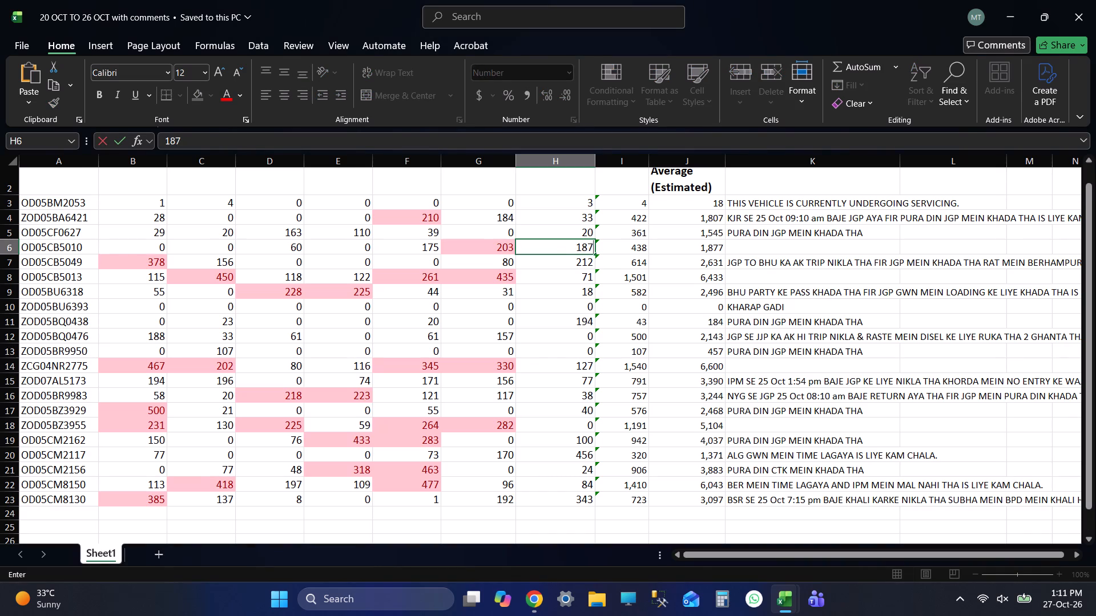
key(alt+Tab)
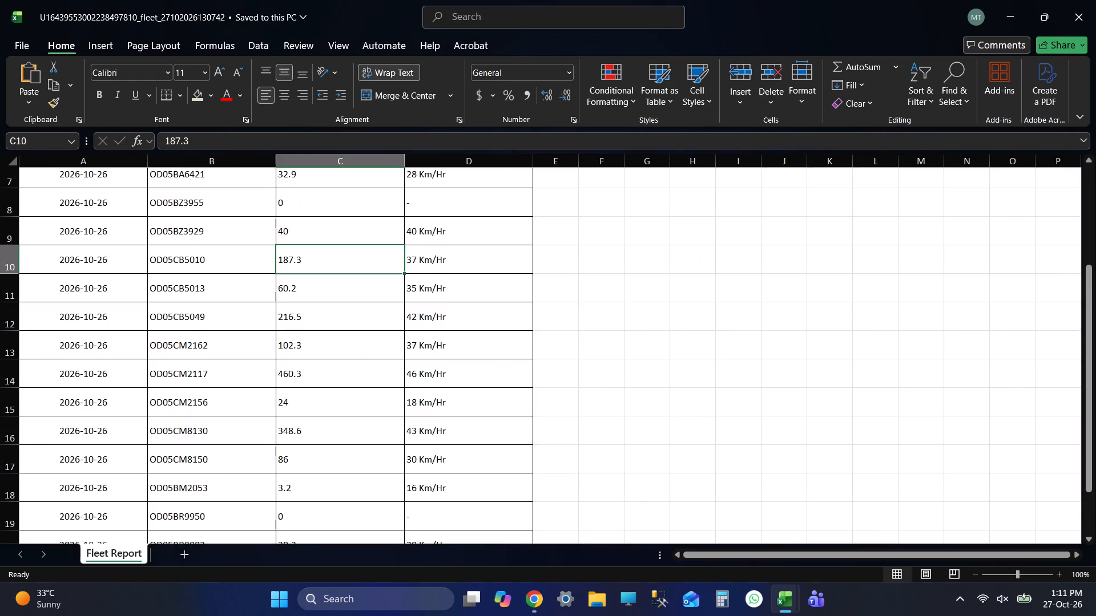
key(alt+Tab)
key(Return)
key(ctrl+s)
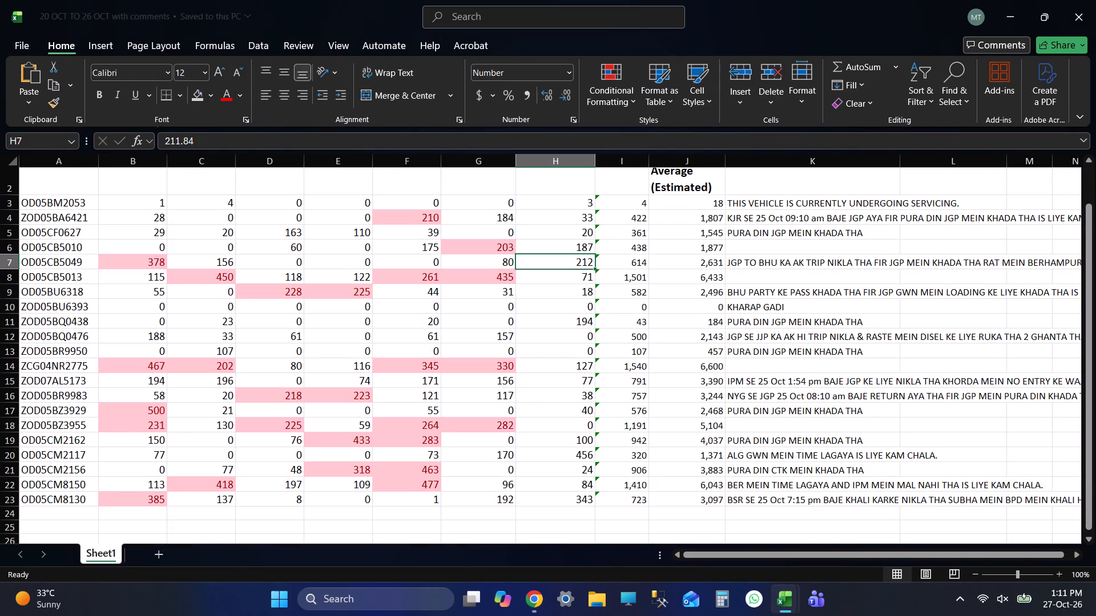
key(alt+Tab)
click(316, 295)
key(alt+Tab)
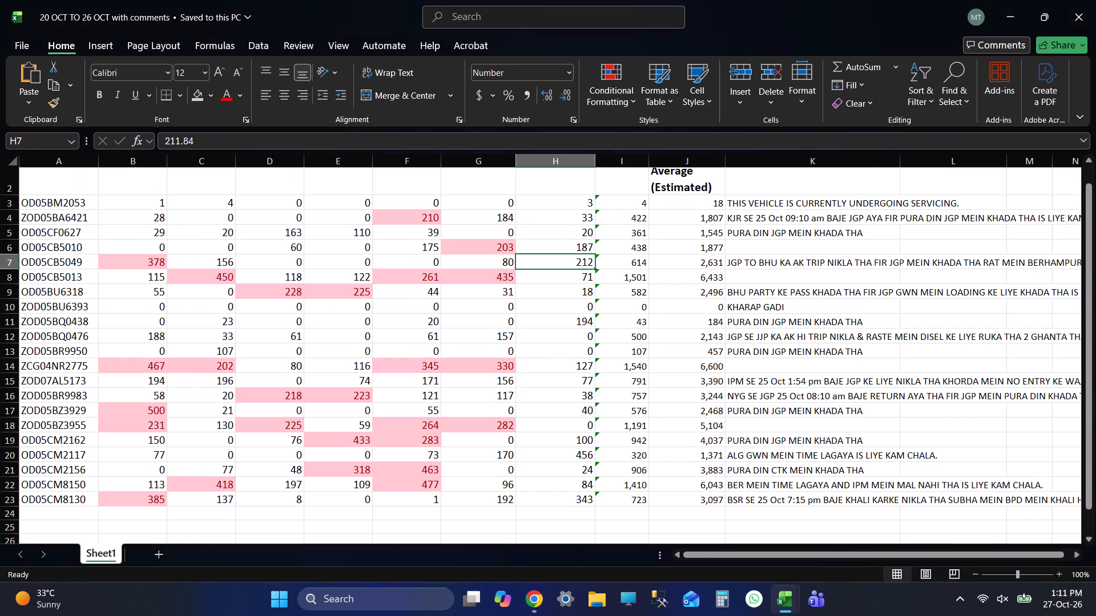
key(alt+Tab)
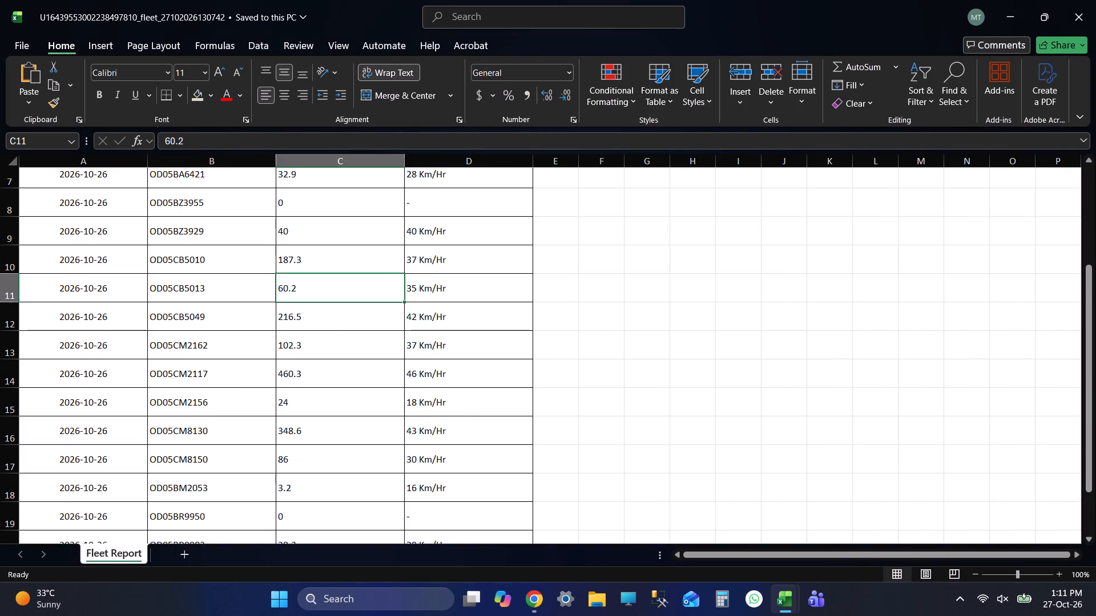
key(alt+Tab)
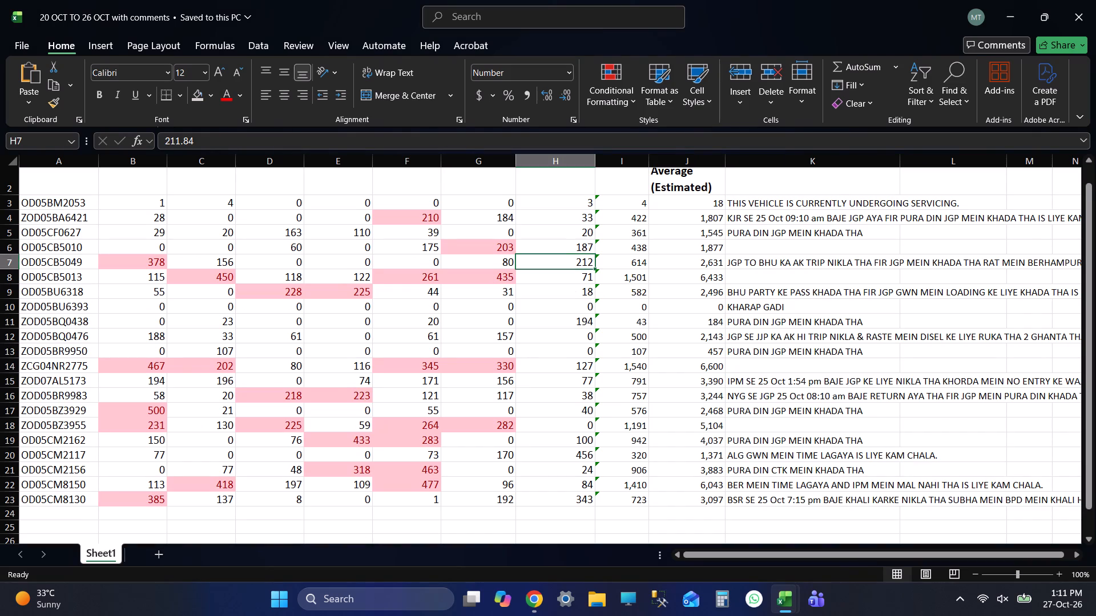
click(83, 279)
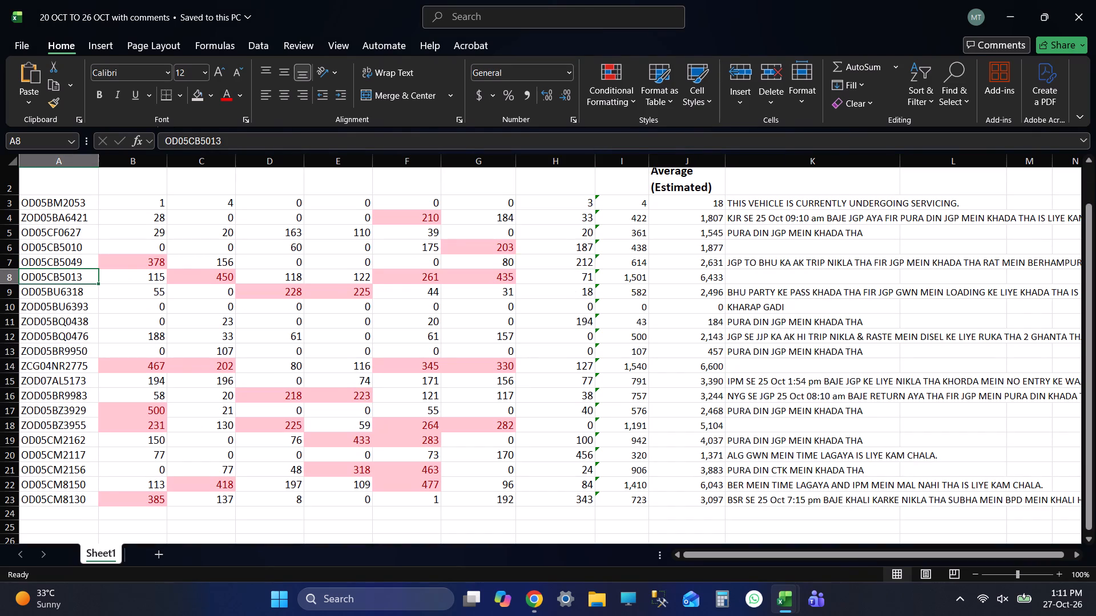
key(Tab)
key(Tab)
key(Tab)
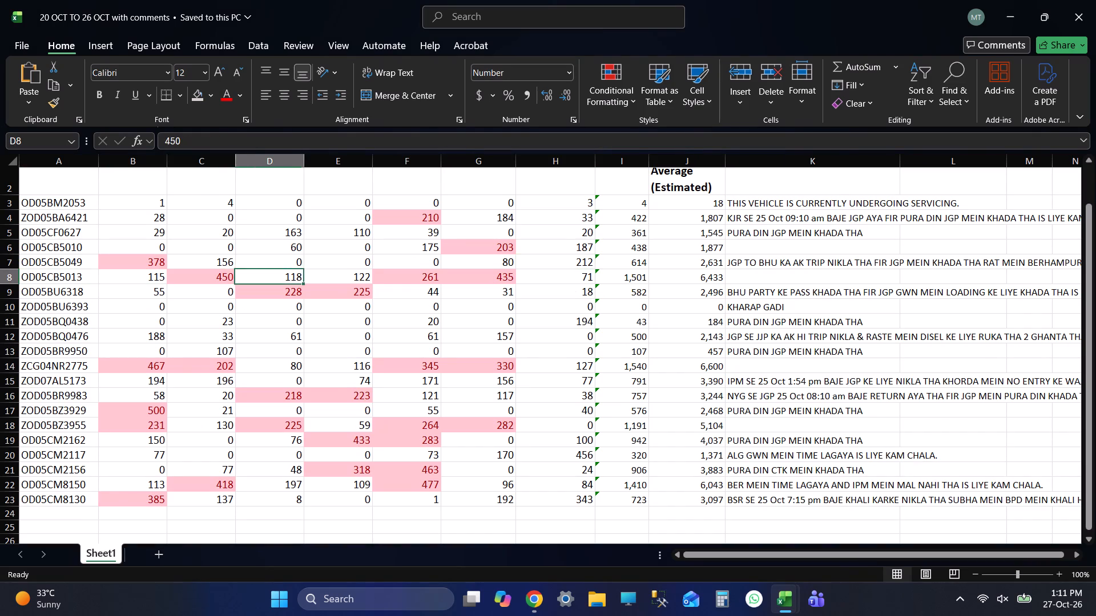
key(Tab)
key(Tab)
key(Tab)
key(Tab)
key(alt+Tab)
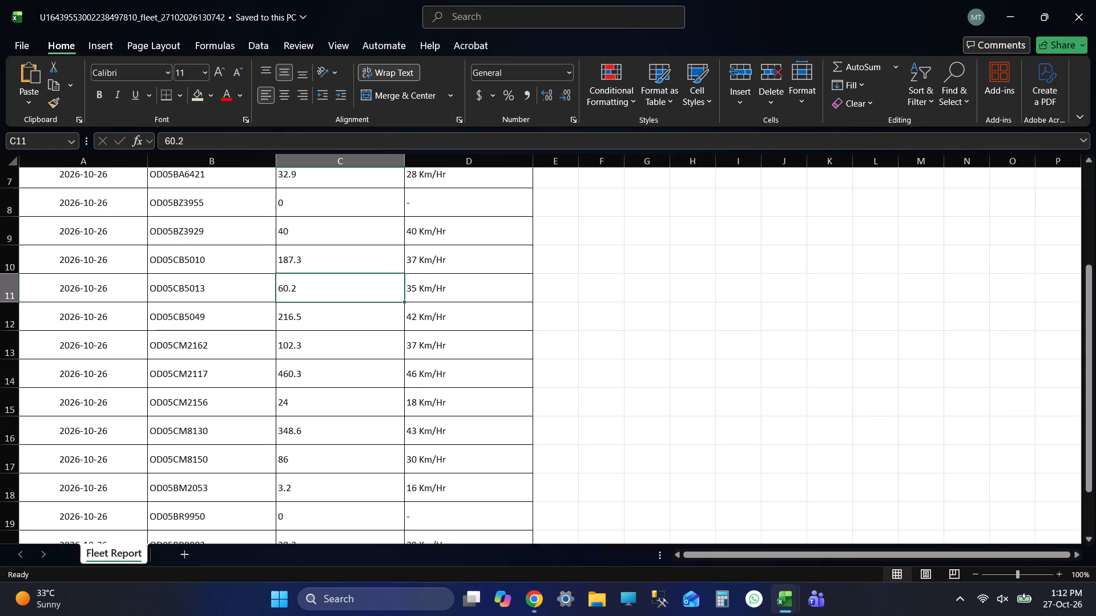
key(alt+Tab)
key(alt+Tab)
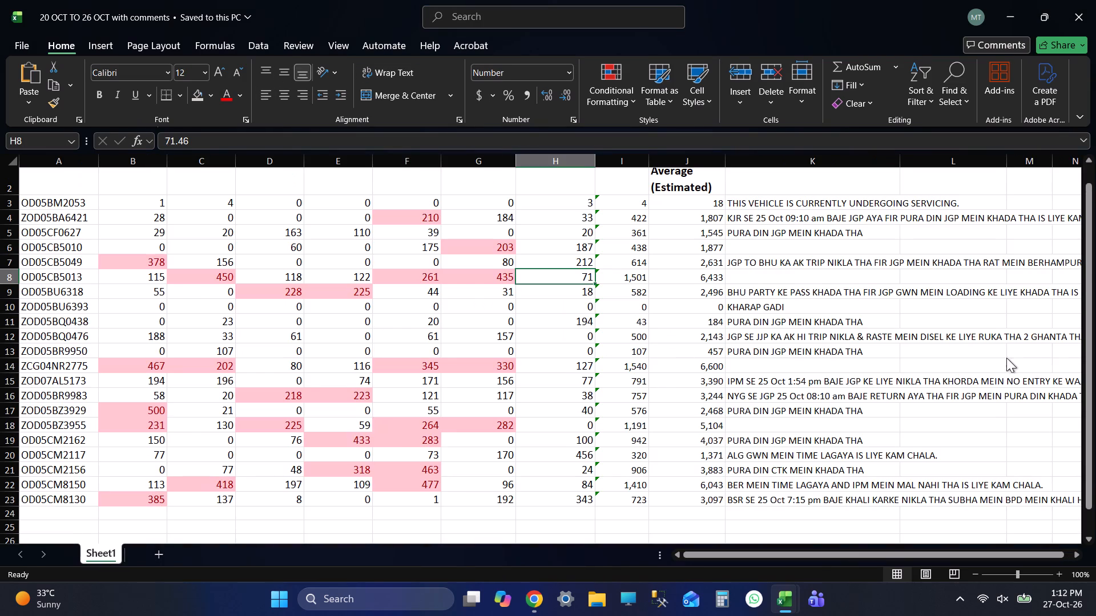
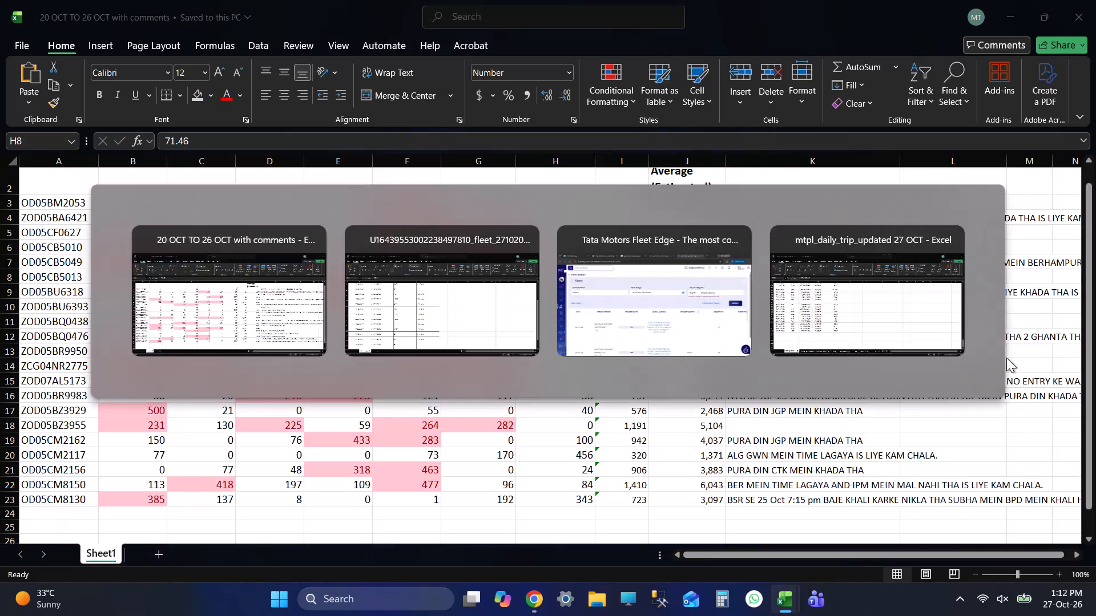
click(340, 310)
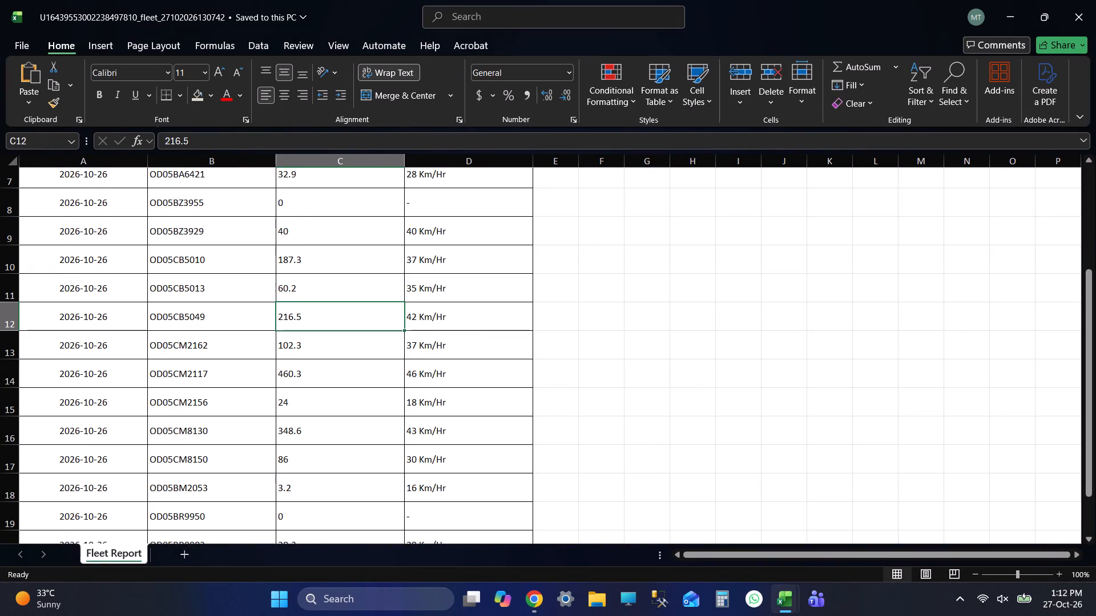
key(alt+Tab)
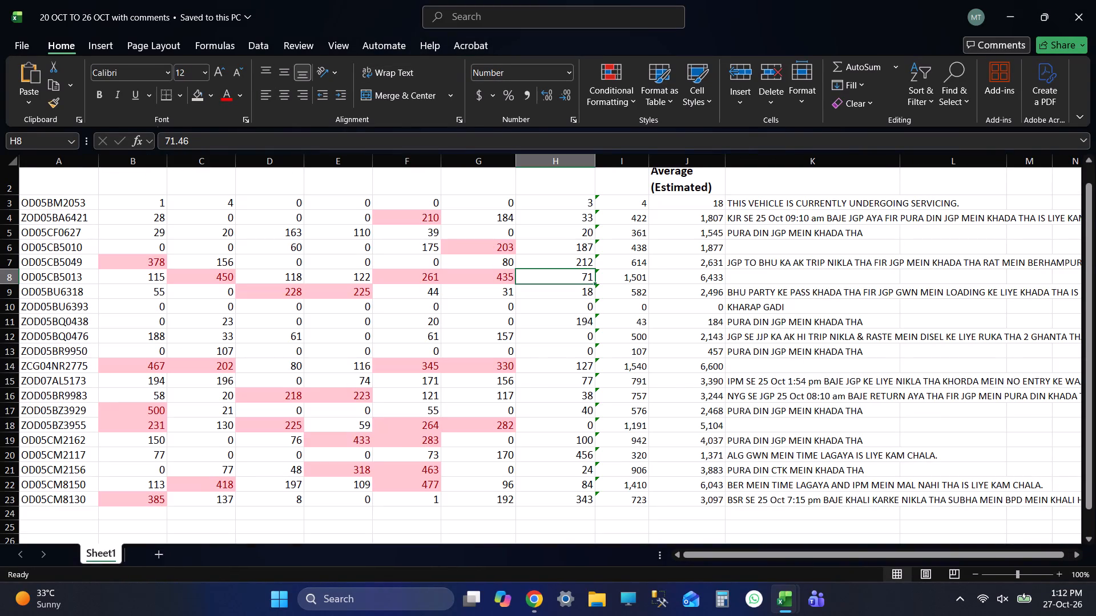
key(alt+Tab)
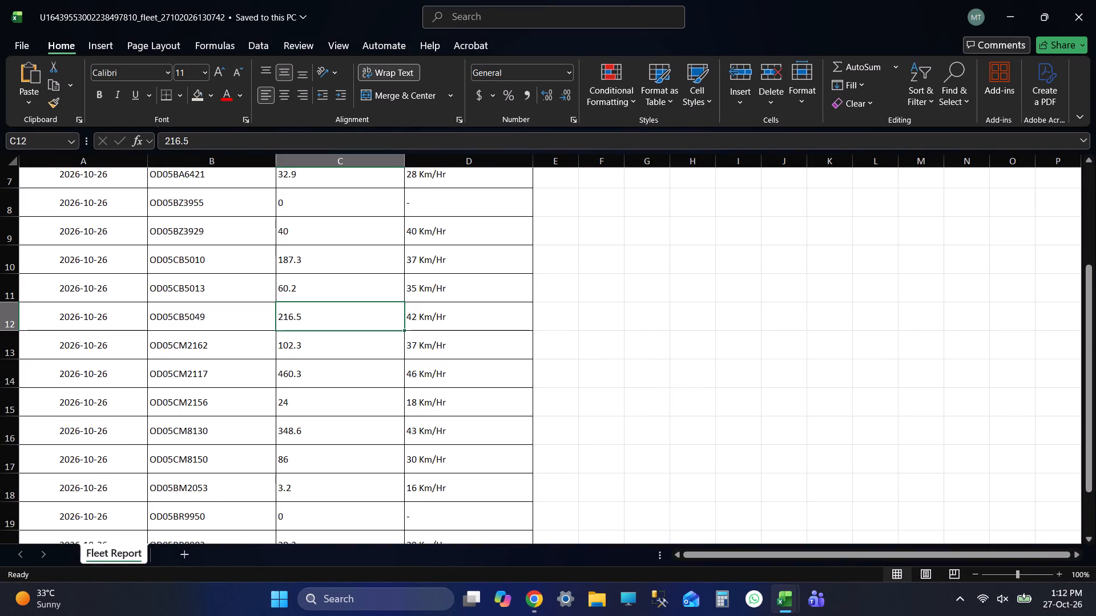
key(shift+Tab)
key(shift+Tab)
key(shift+Tab)
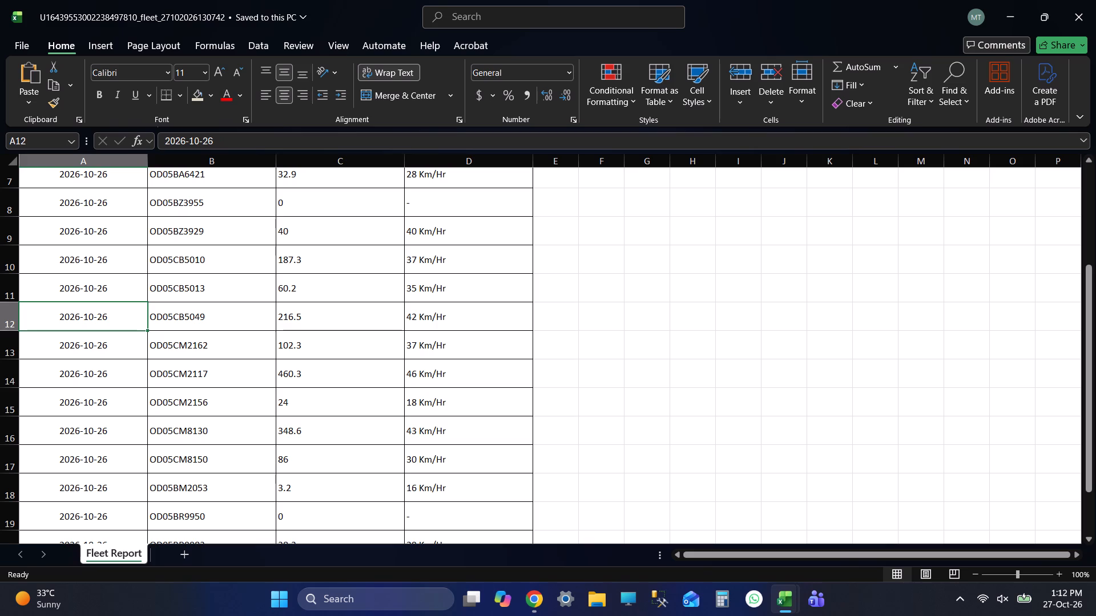
key(shift+Tab)
key(shift+Tab)
key(shift+Tab)
key(shift+Tab)
key(shift+Tab)
key(shift+Tab)
key(shift+Tab)
key(Tab)
key(alt+Tab)
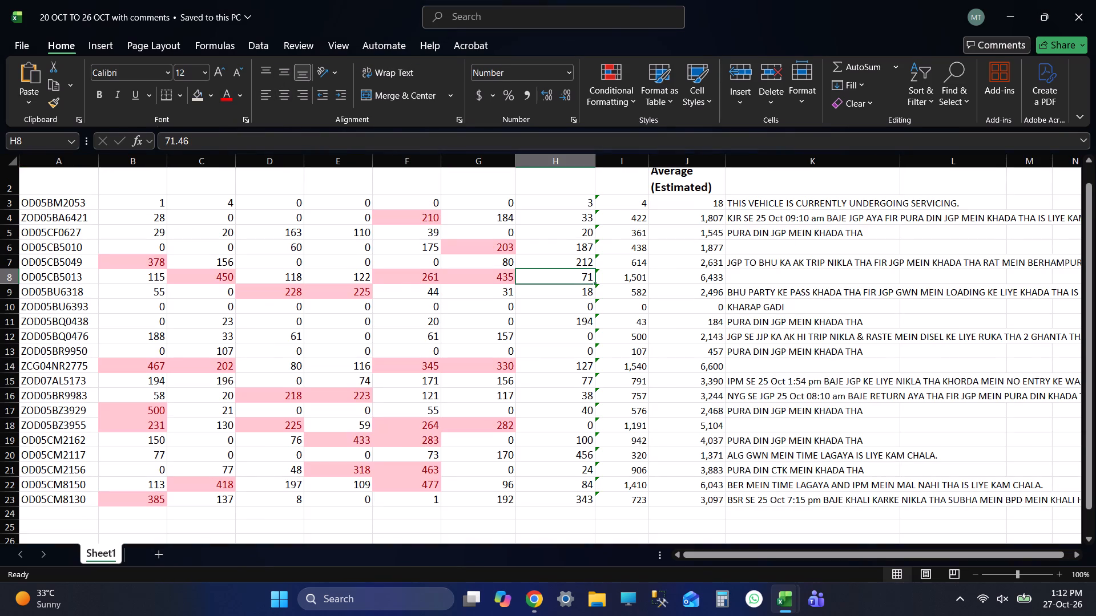
click(76, 263)
key(alt+Tab)
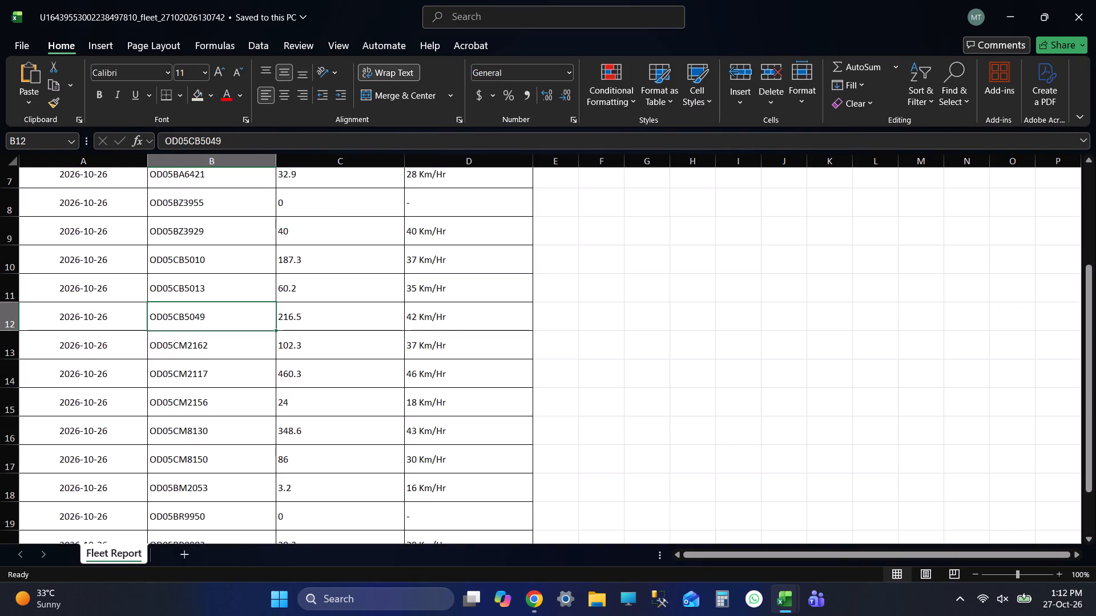
key(alt+Tab)
key(alt+Tab)
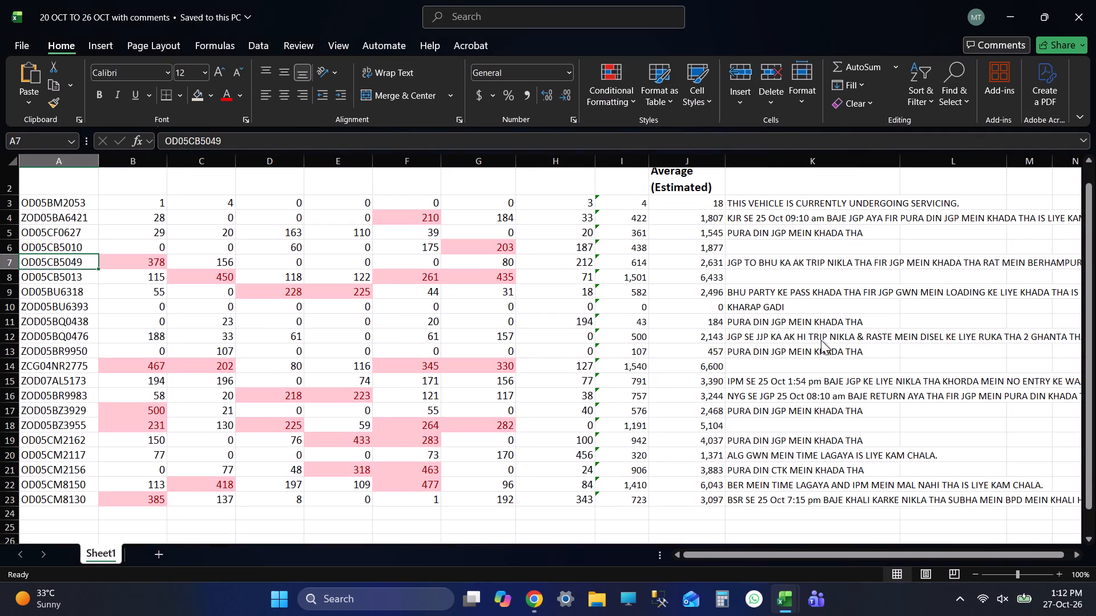
key(alt+Tab)
key(alt+Tab)
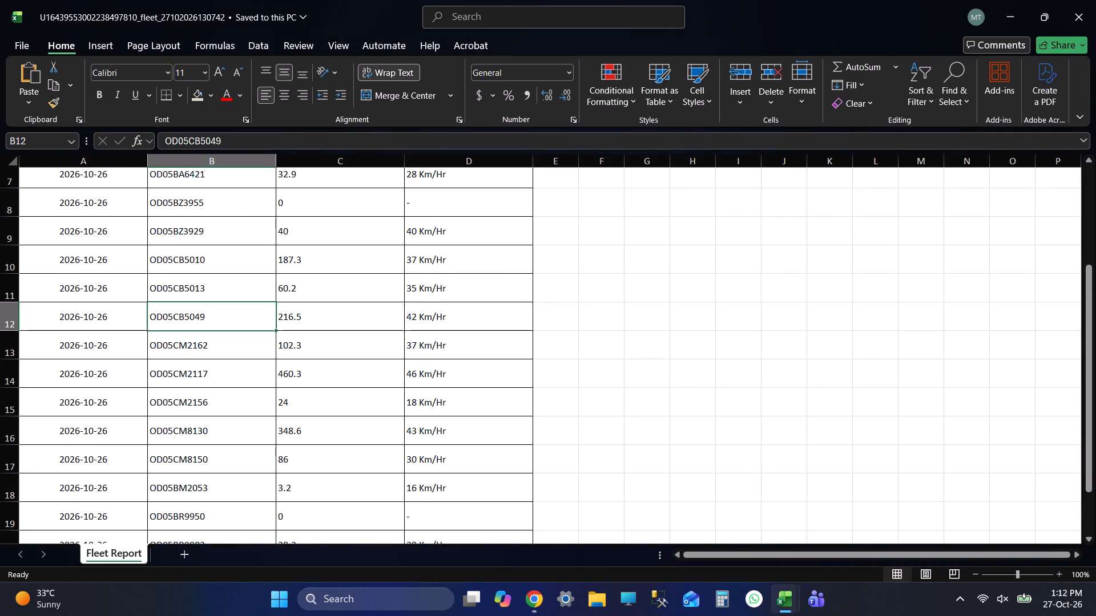
key(alt+Tab)
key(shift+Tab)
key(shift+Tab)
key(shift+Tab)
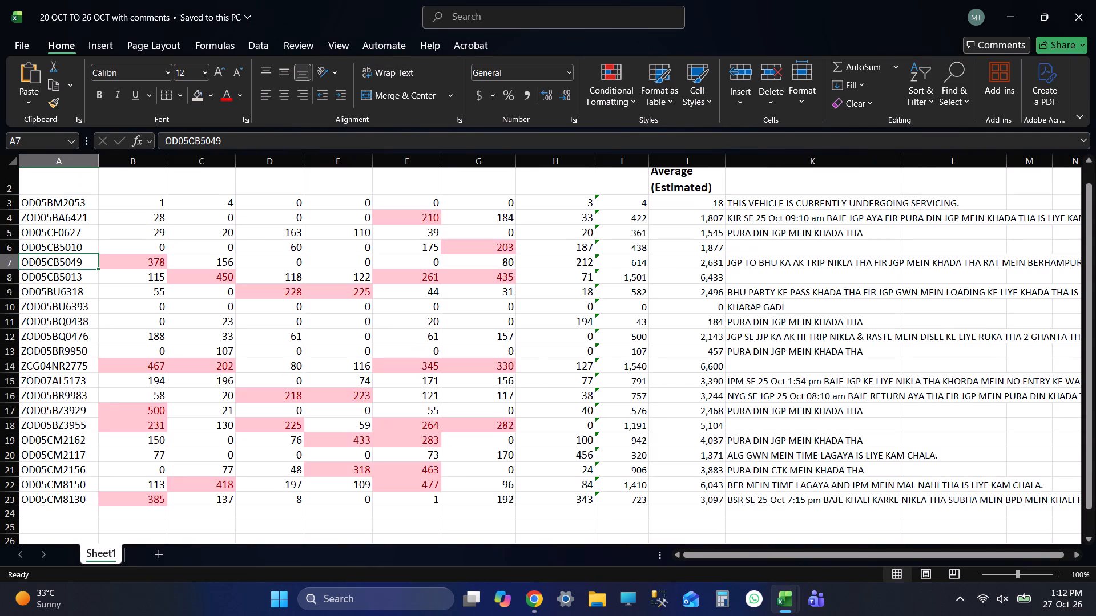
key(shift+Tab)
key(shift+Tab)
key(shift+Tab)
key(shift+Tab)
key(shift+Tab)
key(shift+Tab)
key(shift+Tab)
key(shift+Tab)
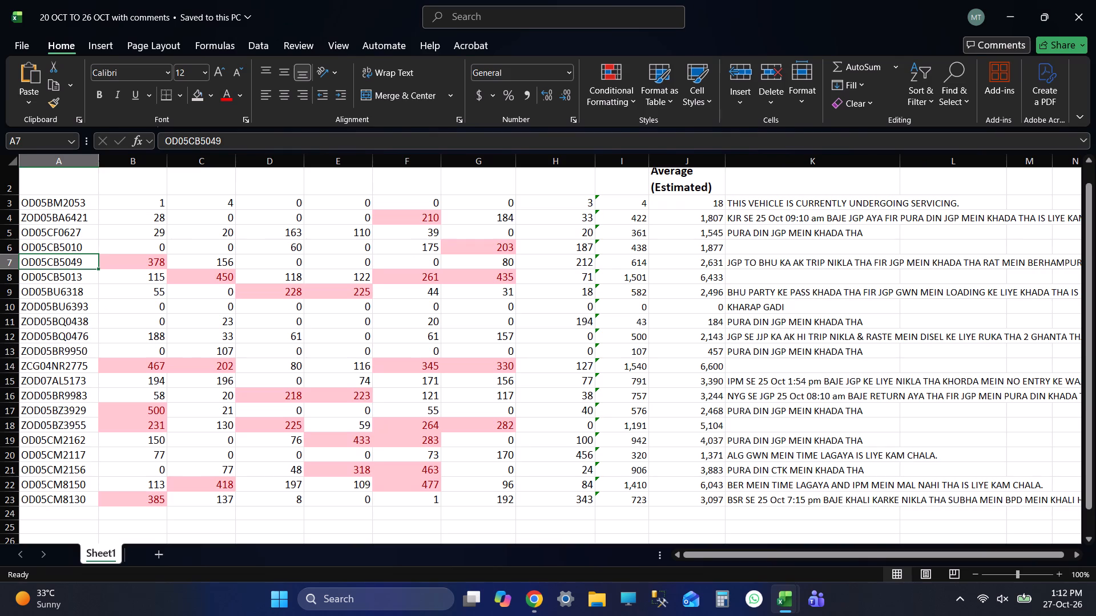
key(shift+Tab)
key(alt+Tab)
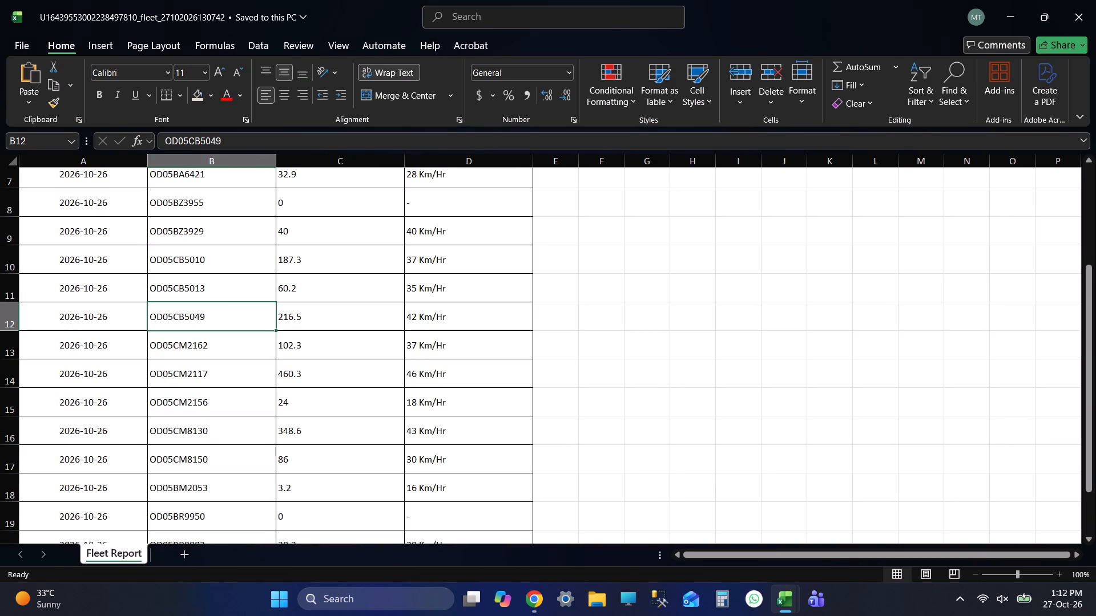
key(Tab)
key(alt+Tab)
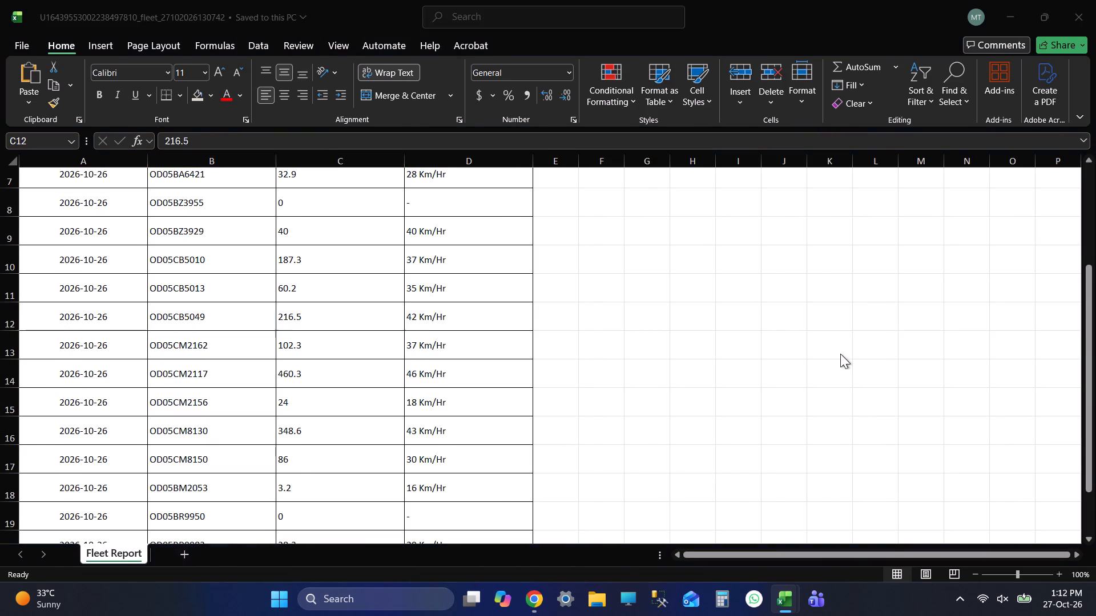
key(Tab)
key(Tab)
key(Tab)
key(Tab)
key(Tab)
key(Tab)
key(Tab)
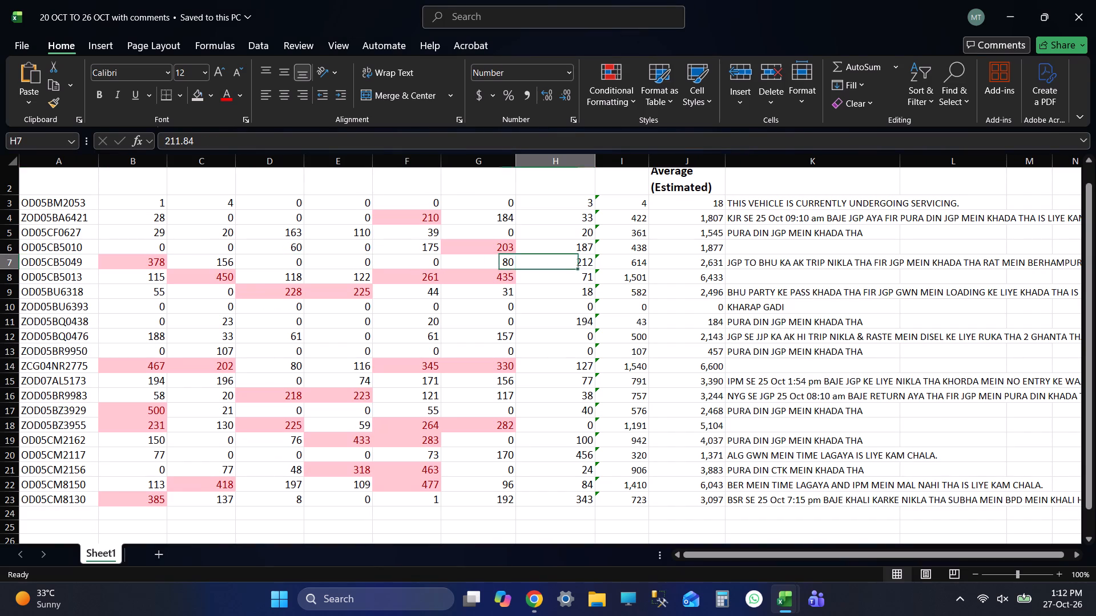
key(alt+Tab)
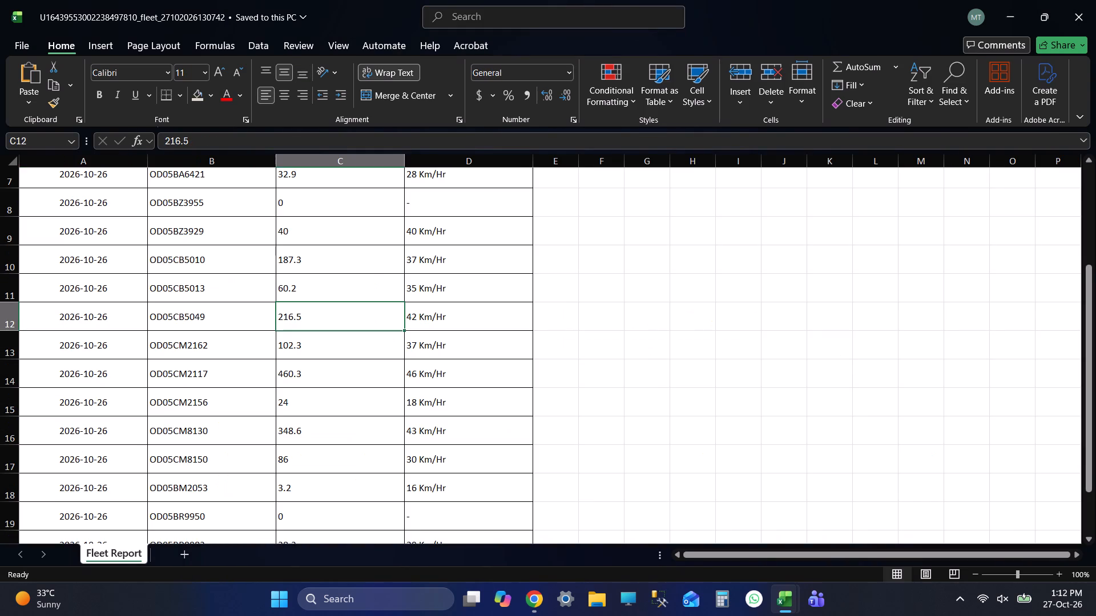
key(alt+Tab)
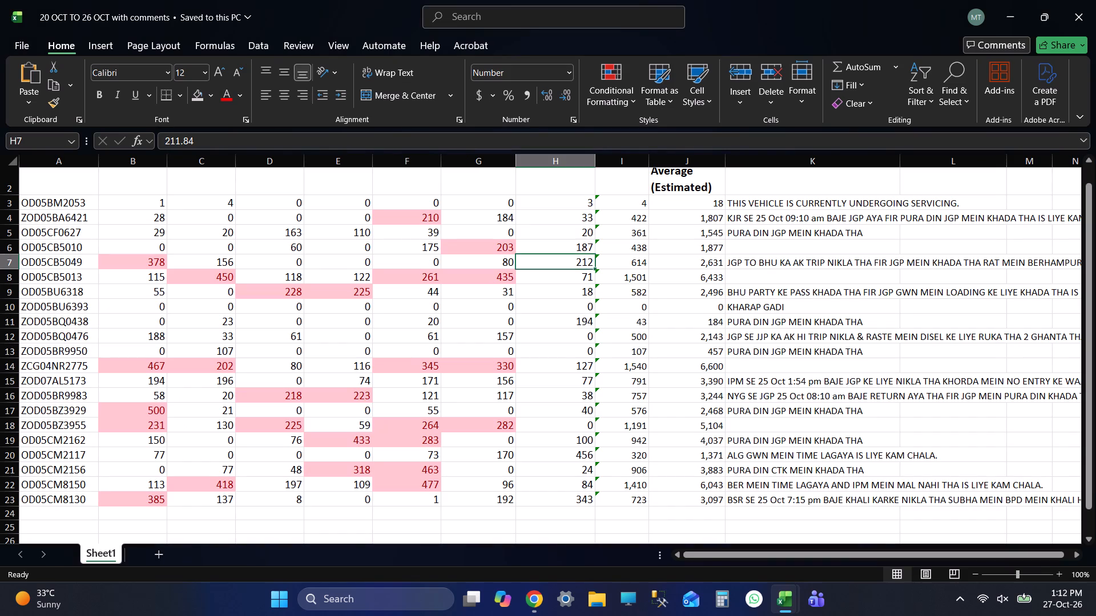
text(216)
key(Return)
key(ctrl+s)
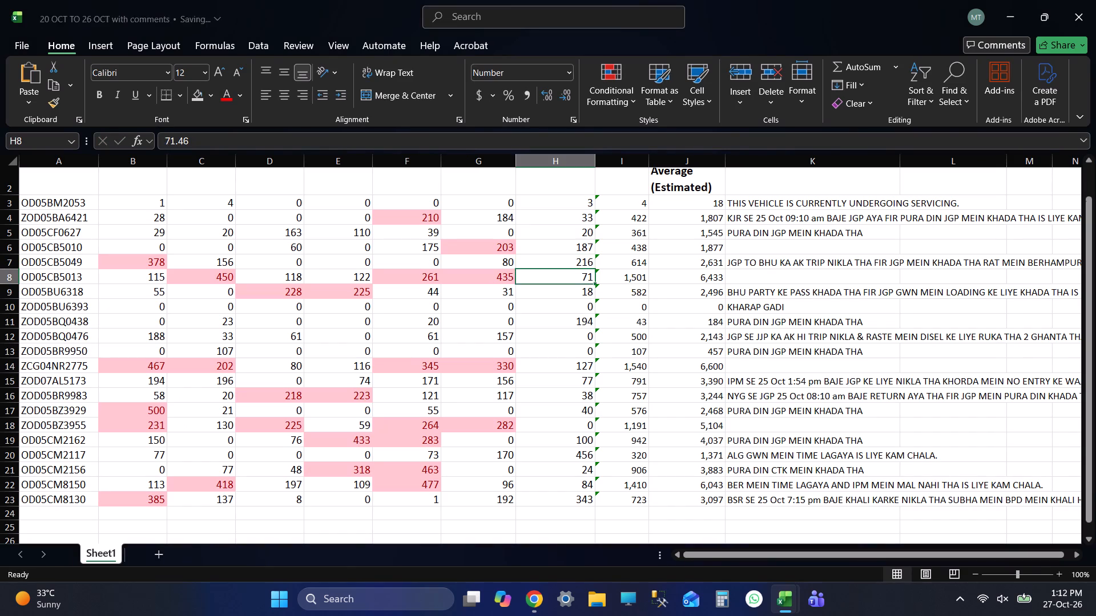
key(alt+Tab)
click(328, 338)
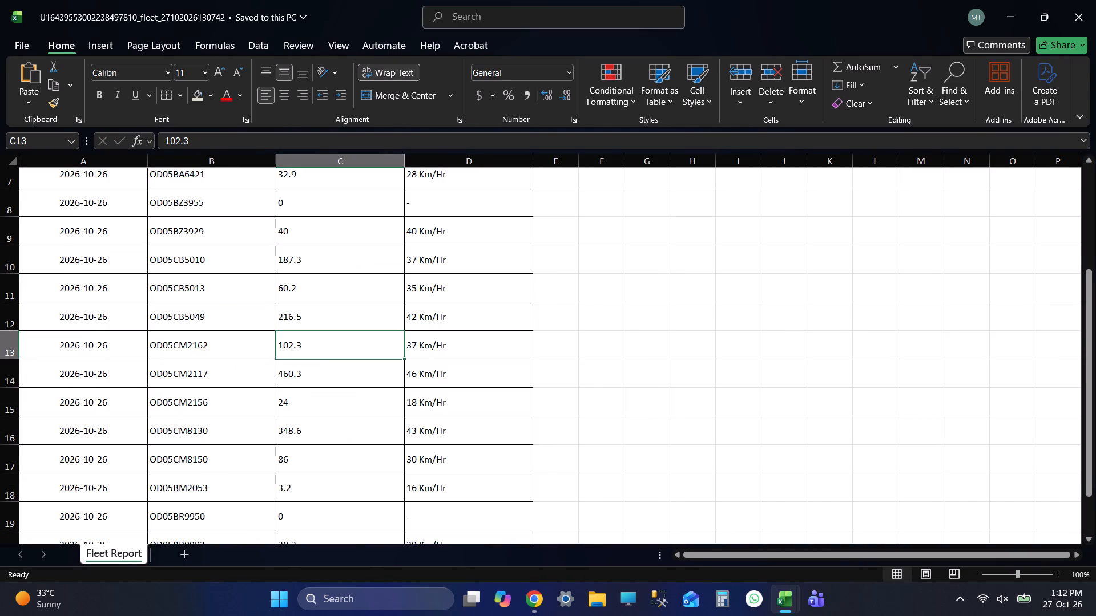
key(alt+Tab)
key(alt+Tab)
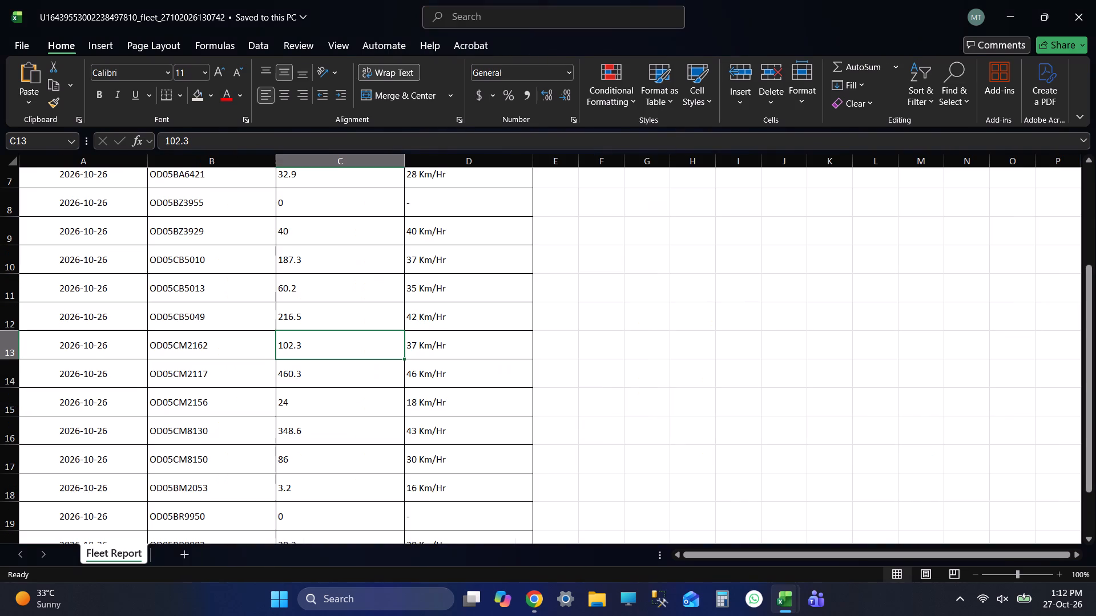
key(alt+Tab)
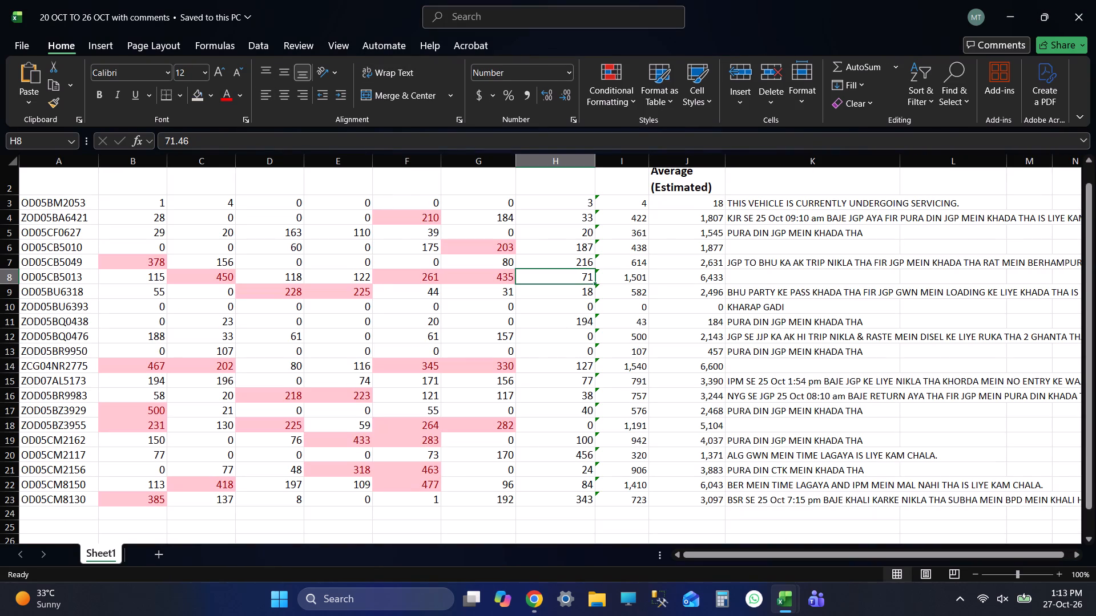
click(82, 439)
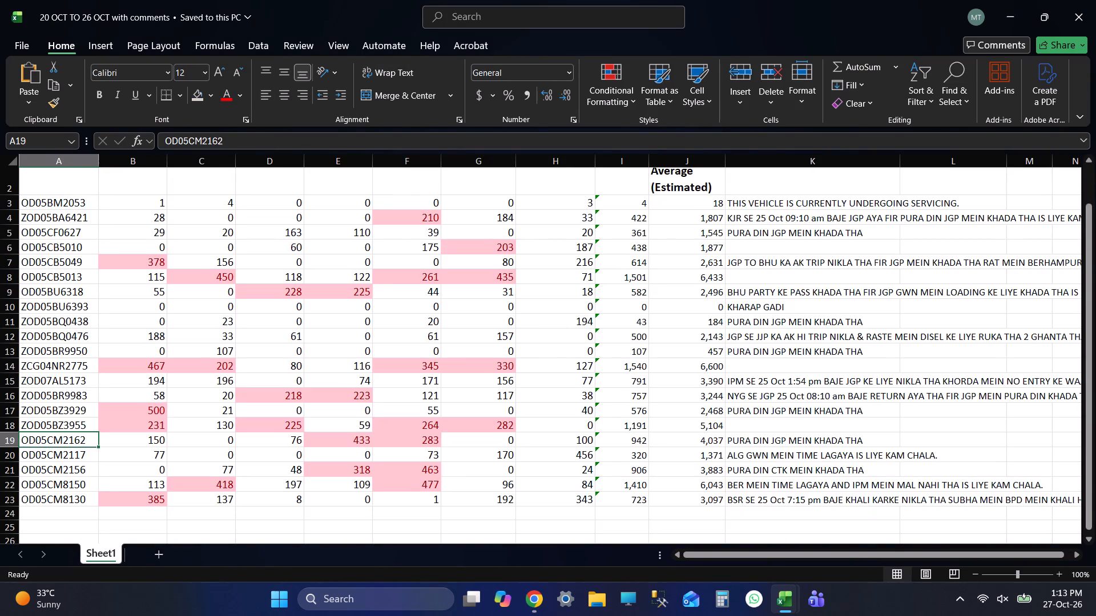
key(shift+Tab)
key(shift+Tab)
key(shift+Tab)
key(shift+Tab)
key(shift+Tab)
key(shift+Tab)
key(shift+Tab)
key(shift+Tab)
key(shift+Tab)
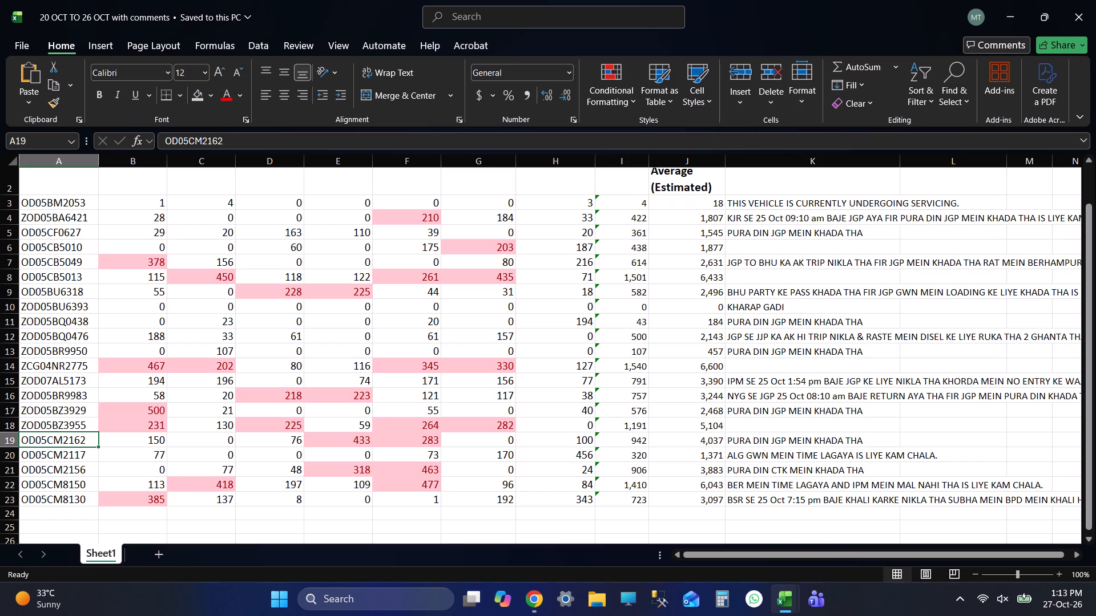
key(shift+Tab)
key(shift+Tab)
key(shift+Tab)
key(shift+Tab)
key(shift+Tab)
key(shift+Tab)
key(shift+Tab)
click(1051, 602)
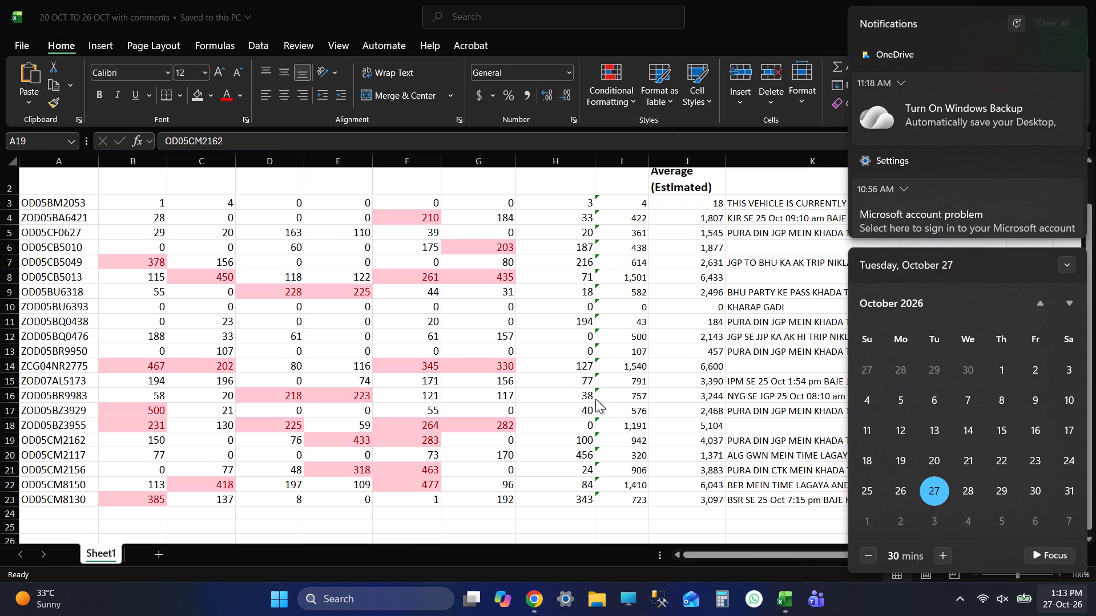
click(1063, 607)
key(alt+Tab)
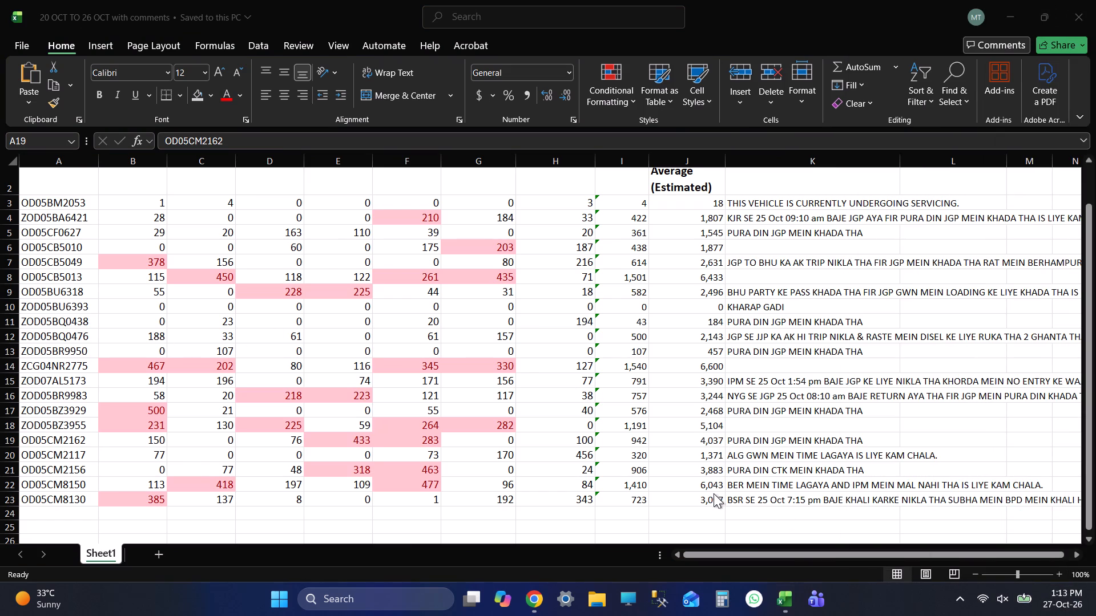
key(alt+Tab)
key(alt+Tab)
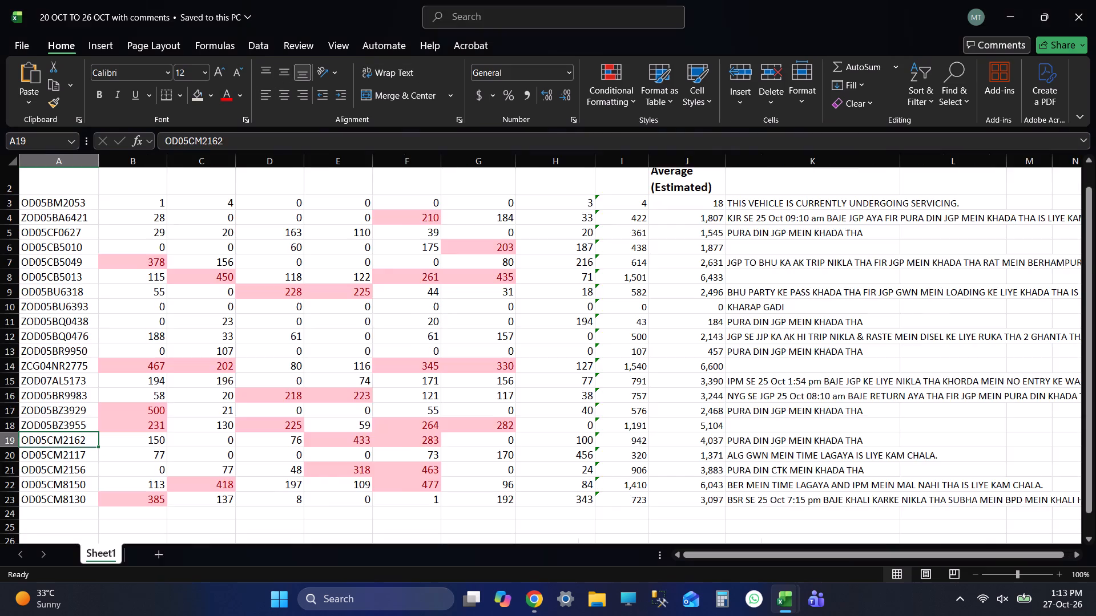
key(alt+Tab)
key(alt+Tab)
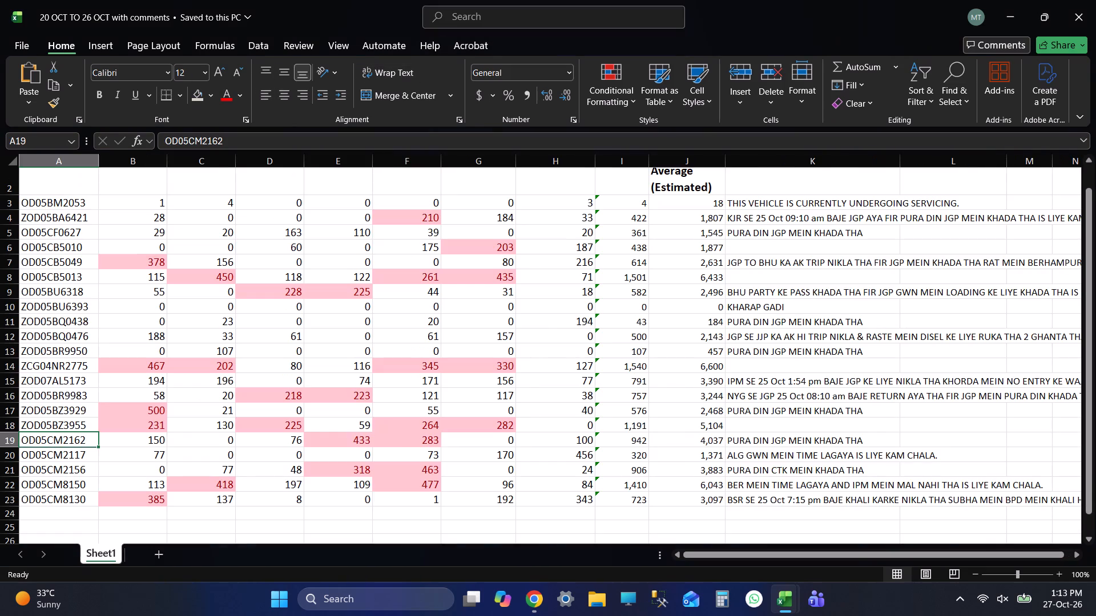
key(alt+Tab)
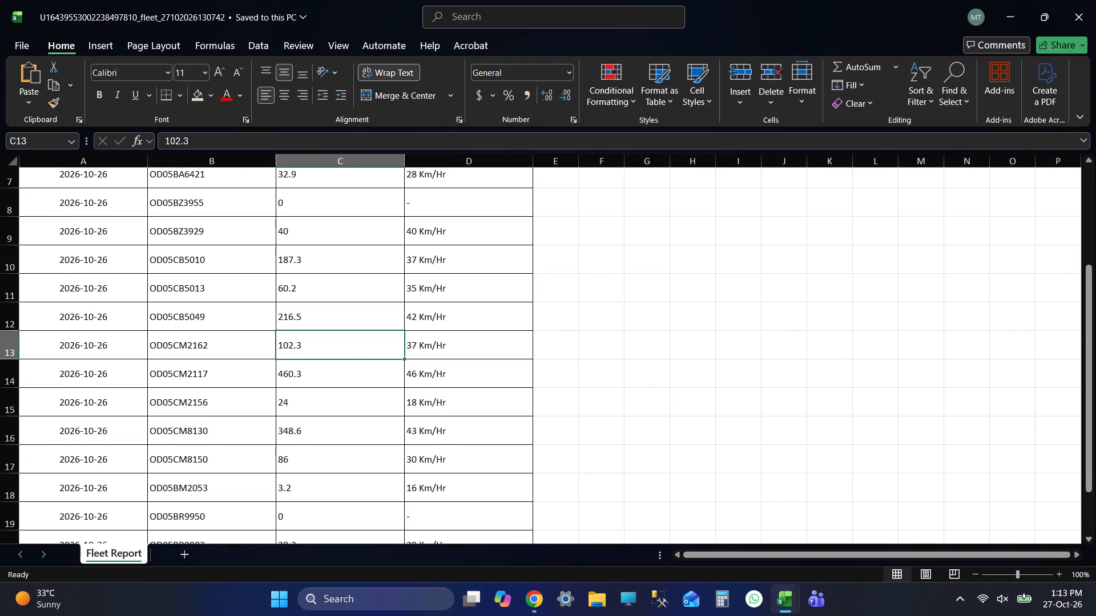
key(alt+Tab)
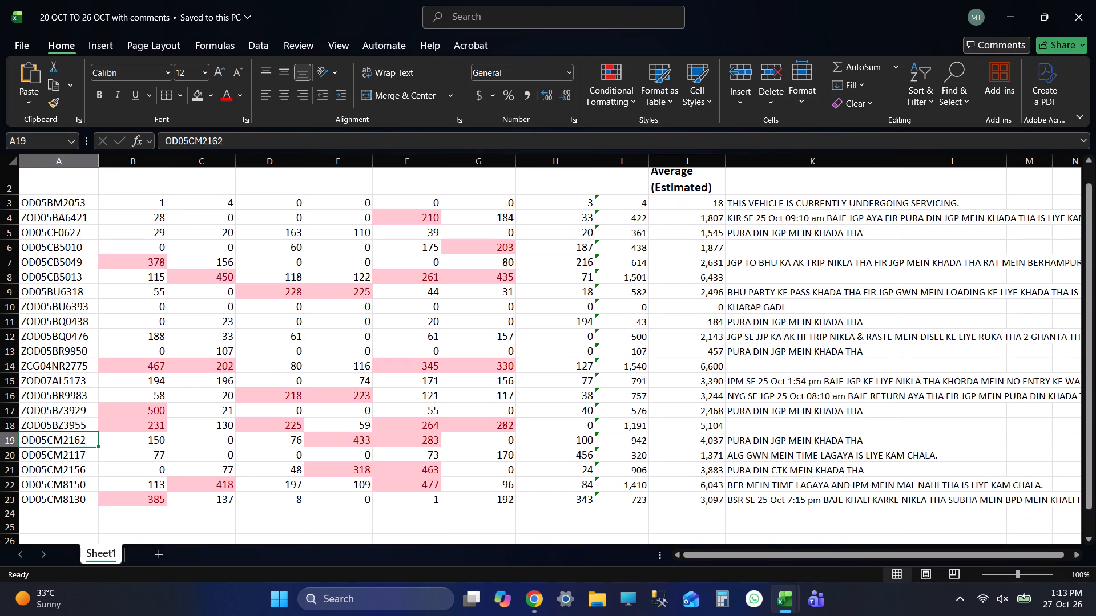
key(Tab)
key(Tab)
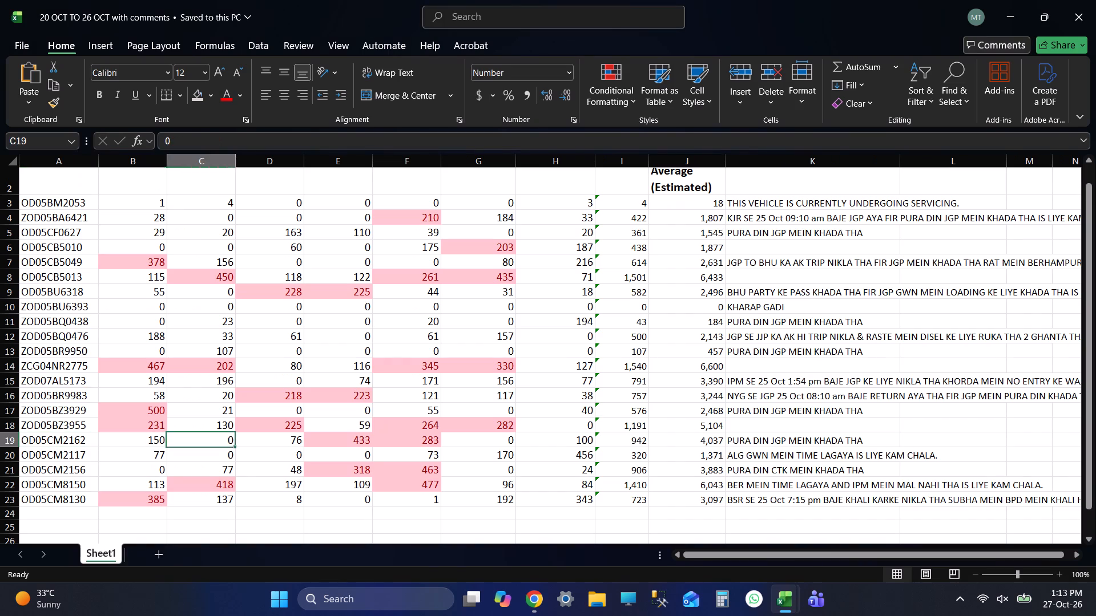
key(Tab)
key(Tab)
key(Tab)
key(Tab)
key(Tab)
key(alt+Tab)
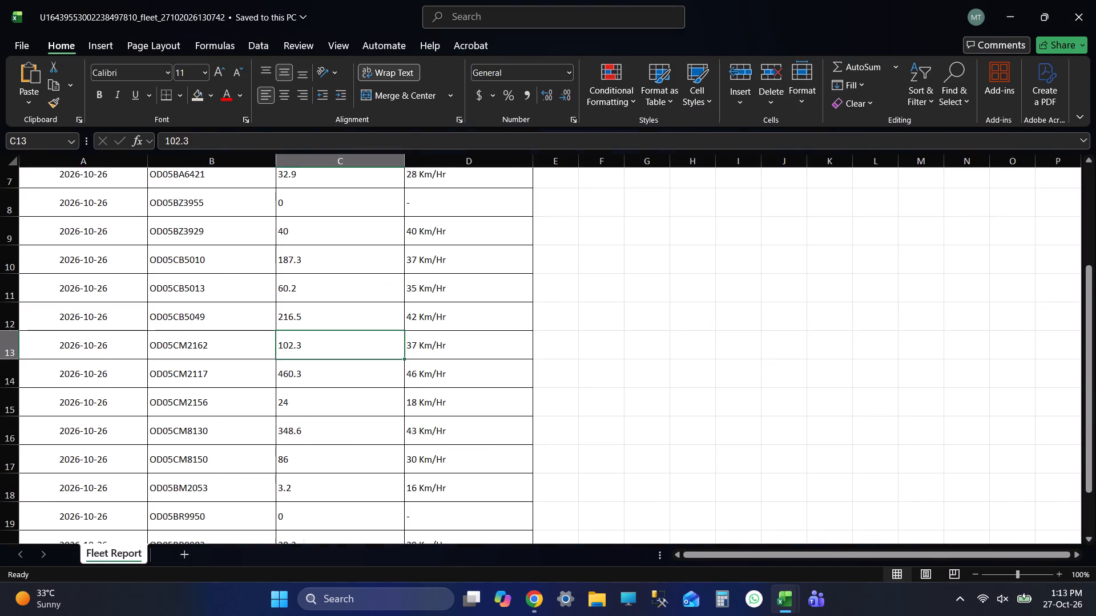
key(alt+Tab)
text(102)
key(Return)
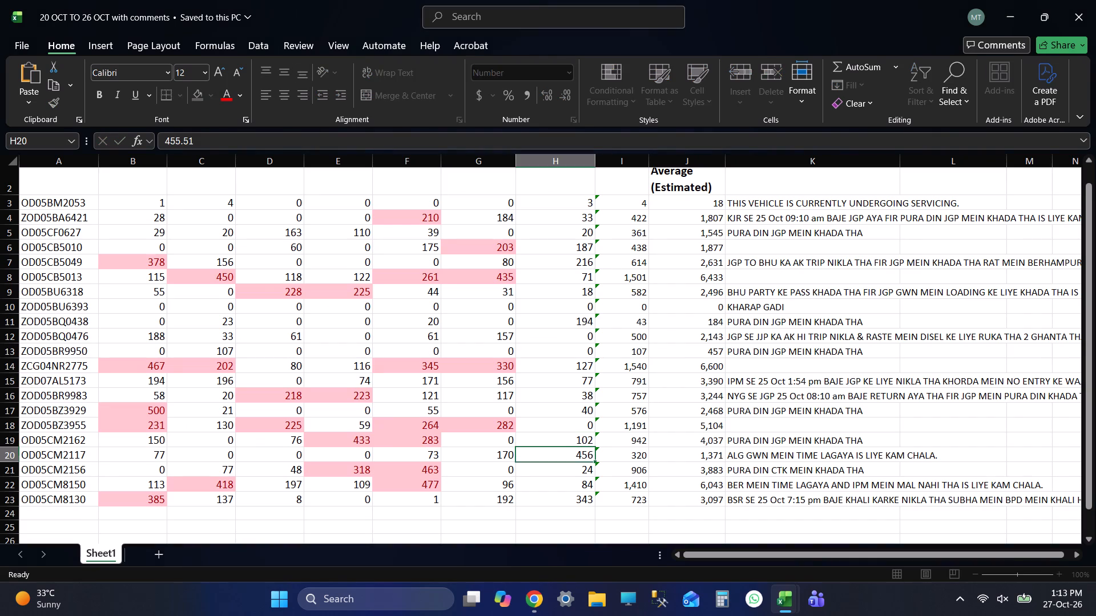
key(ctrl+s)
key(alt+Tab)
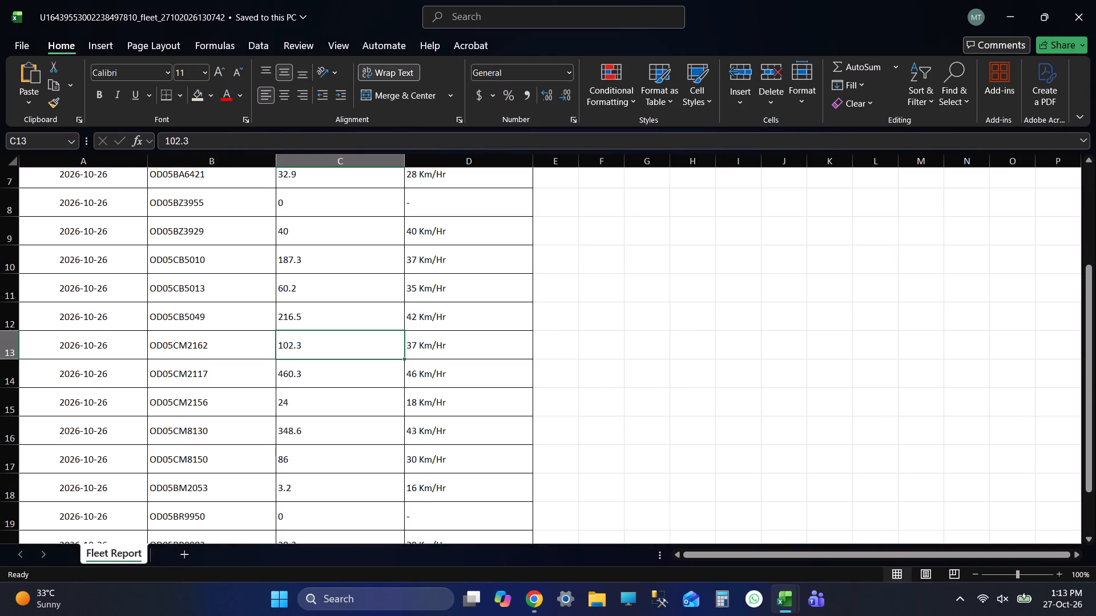
click(333, 378)
key(alt+Tab)
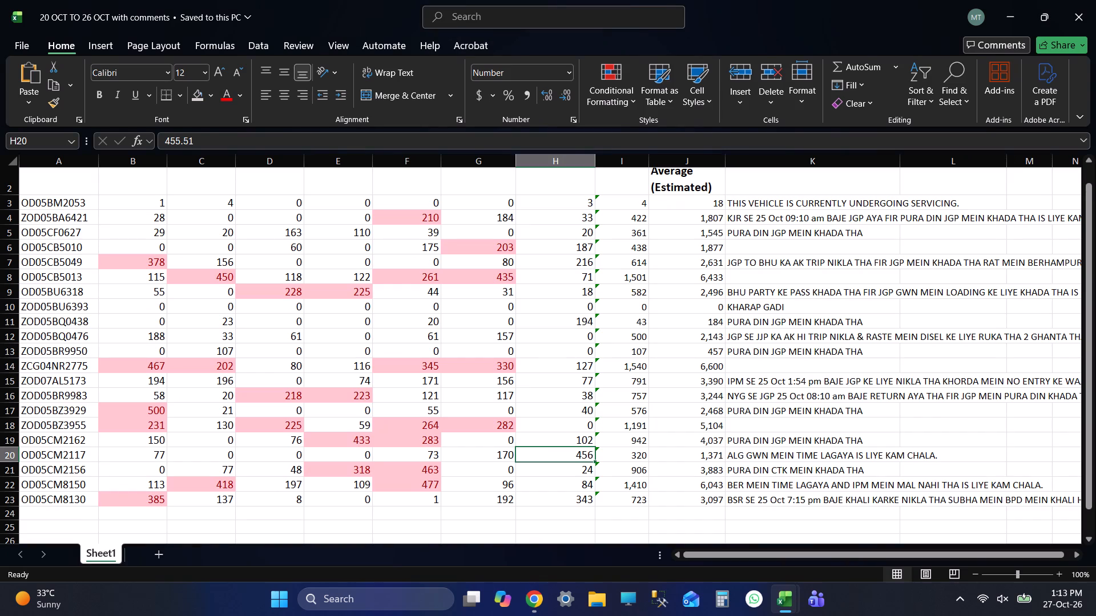
key(alt+Tab)
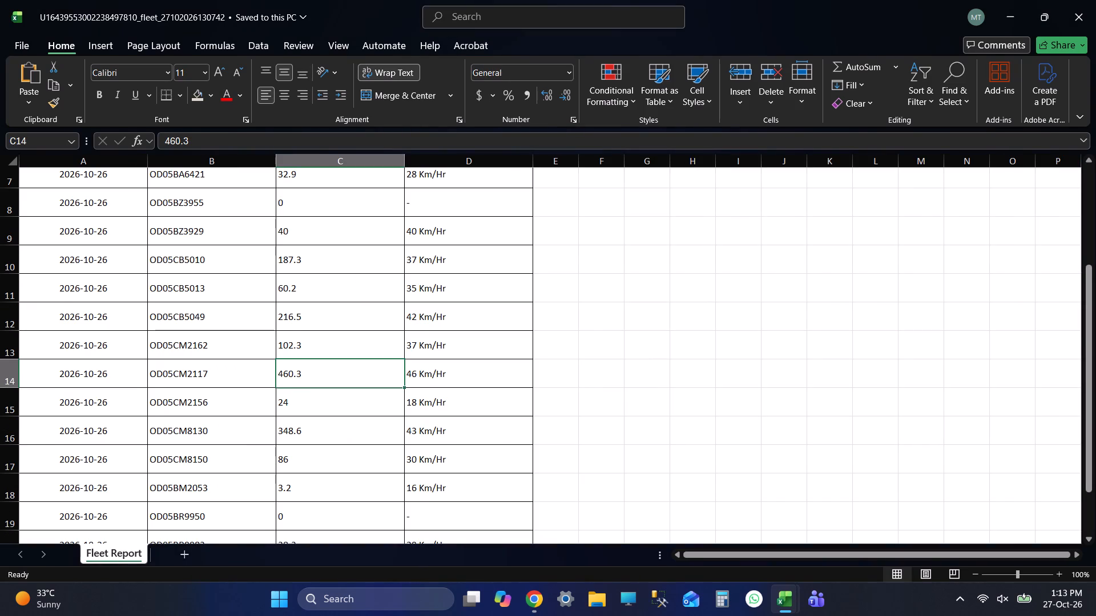
key(alt+Tab)
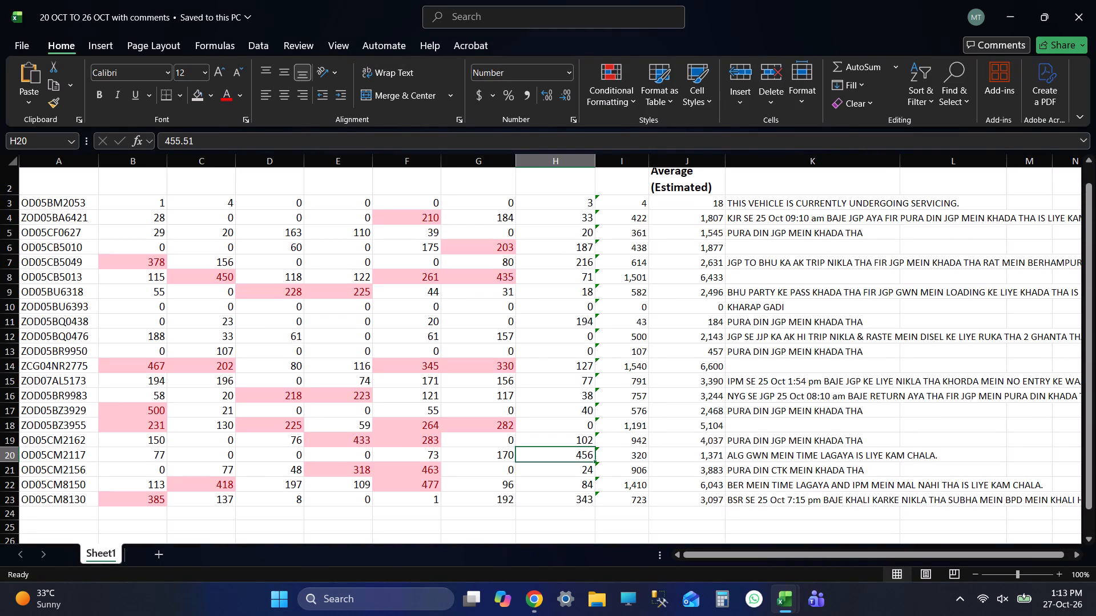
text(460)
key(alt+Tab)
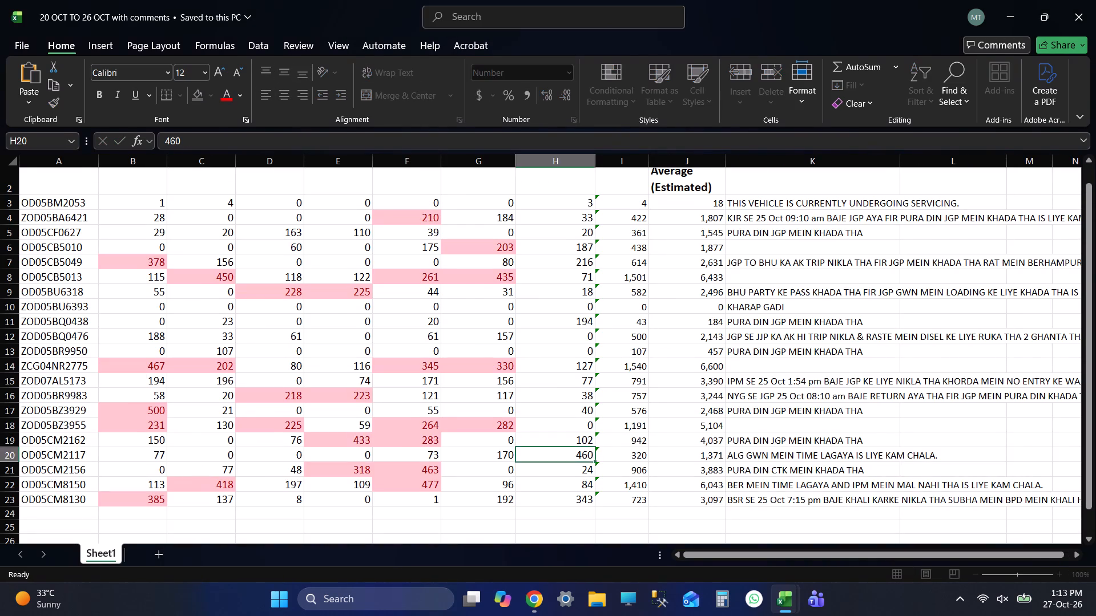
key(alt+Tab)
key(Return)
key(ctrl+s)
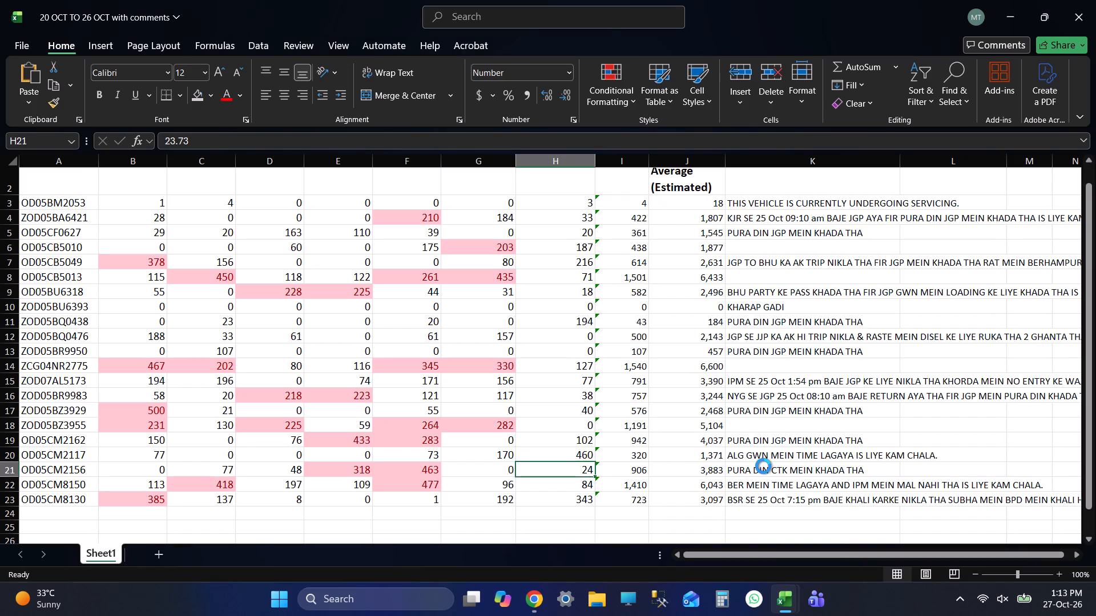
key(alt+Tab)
scroll(380, 410, down, 3)
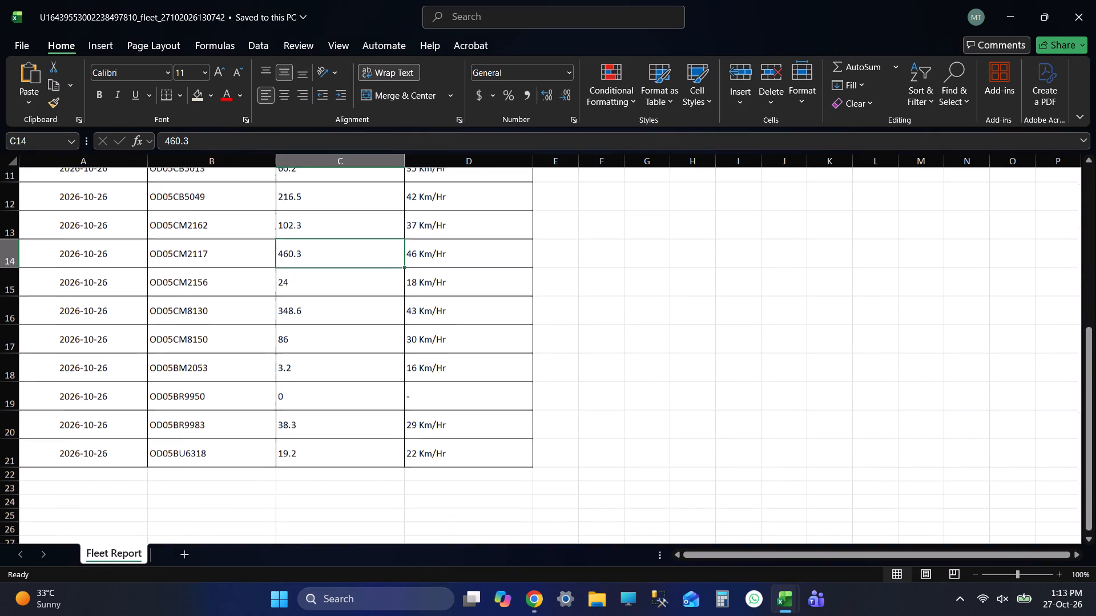
click(328, 279)
key(alt+Tab)
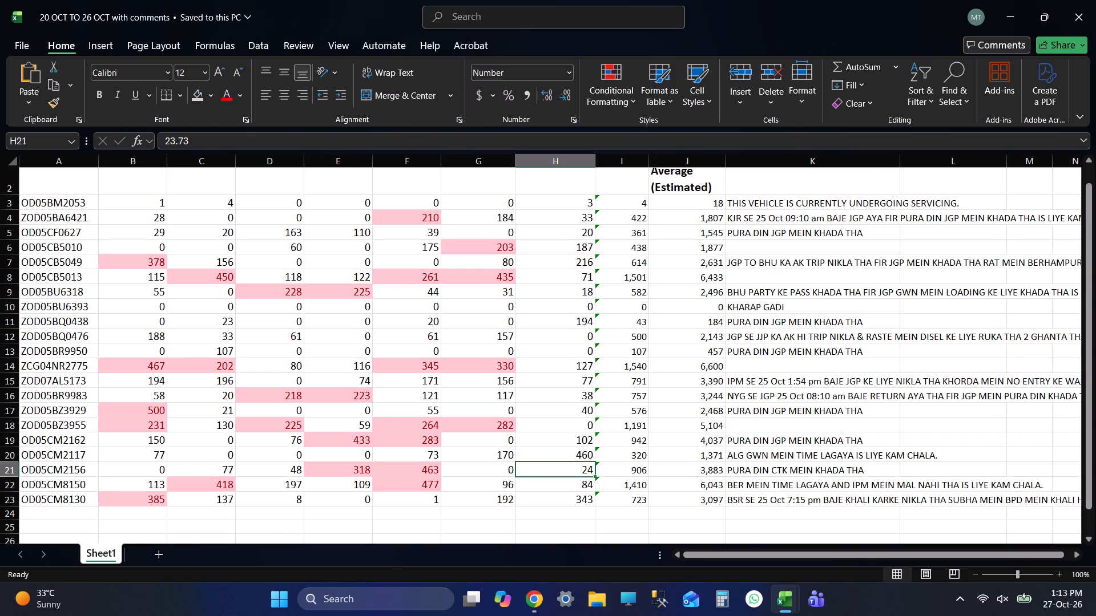
key(alt+Tab)
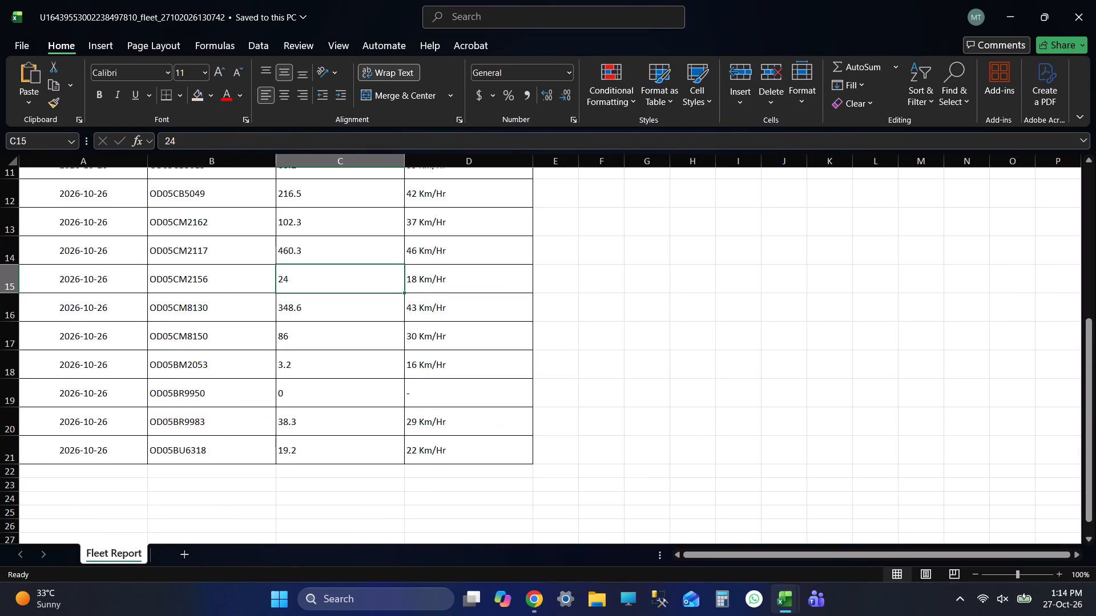
key(alt+Tab)
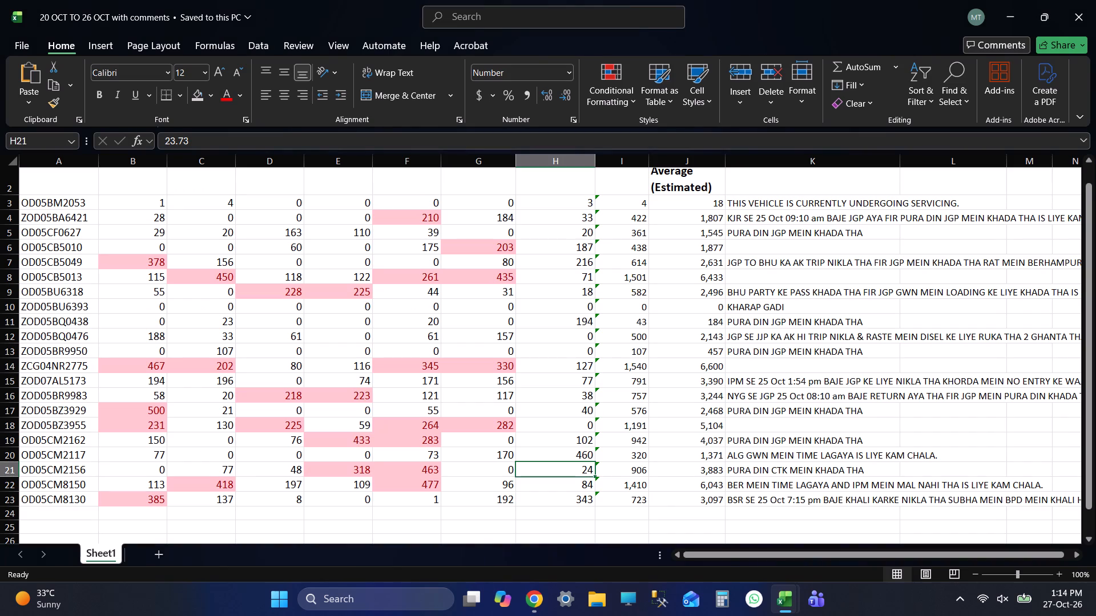
click(66, 436)
click(80, 473)
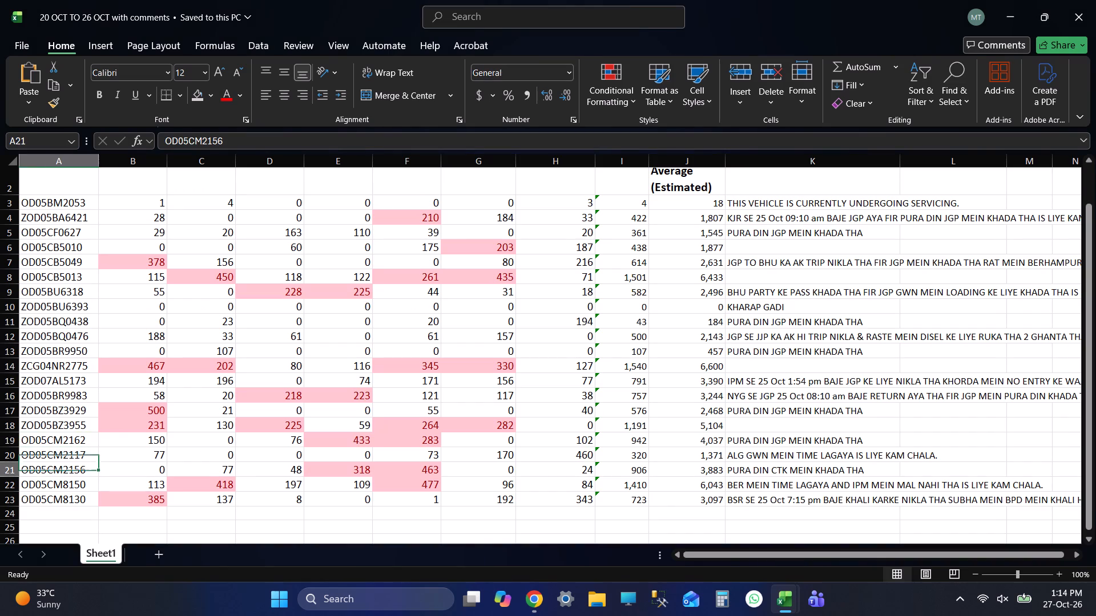
key(Tab)
key(Tab)
key(Tab)
key(Tab)
key(Tab)
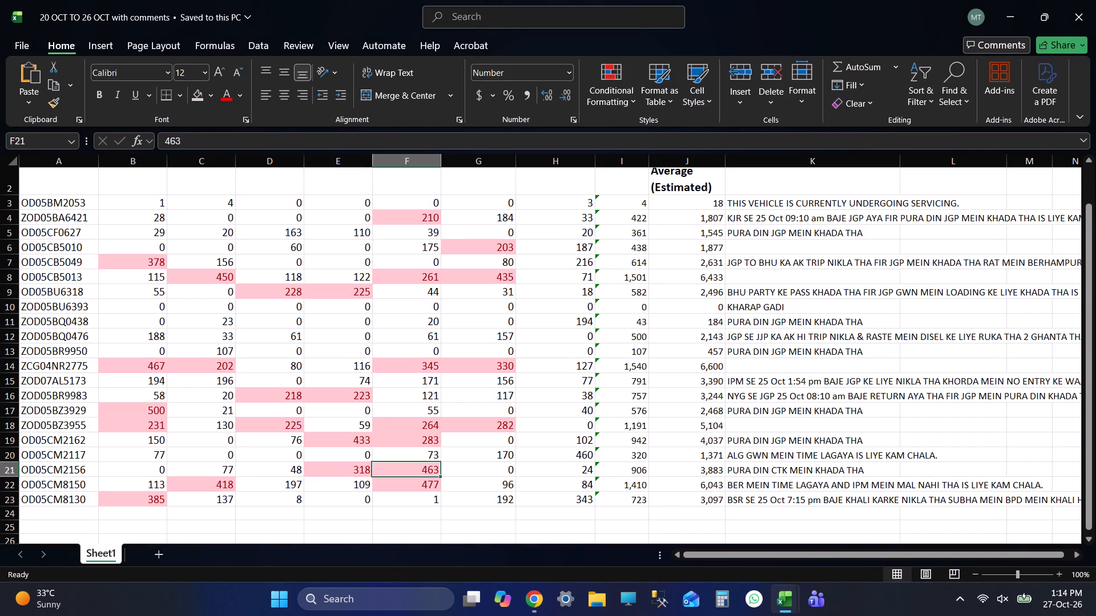
key(Tab)
key(Tab)
key(alt+Tab)
key(alt+Tab)
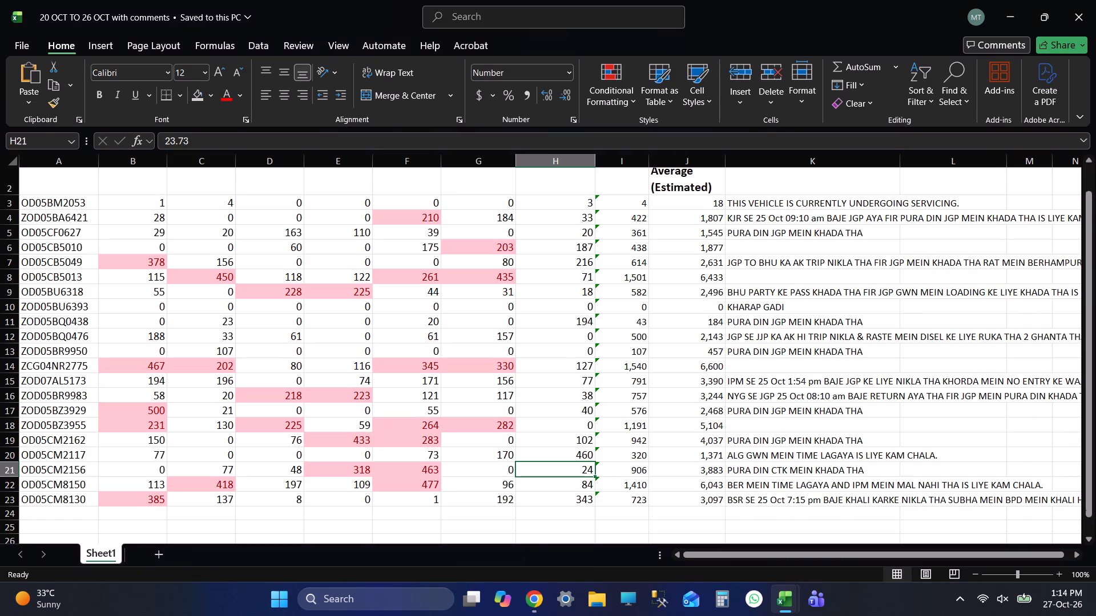
key(alt+Tab)
click(348, 319)
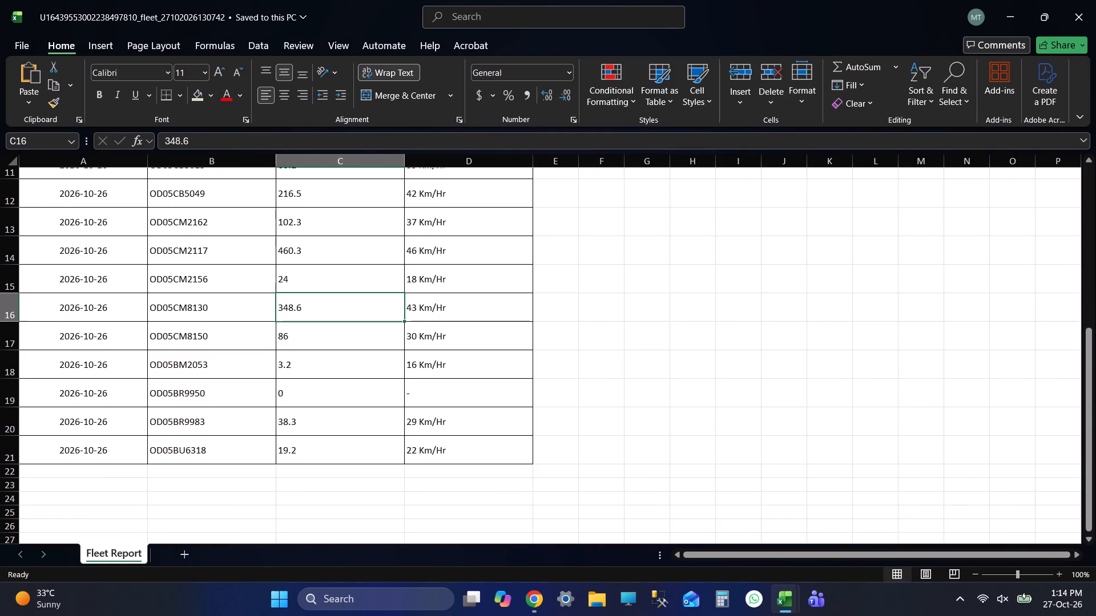
key(alt+Tab)
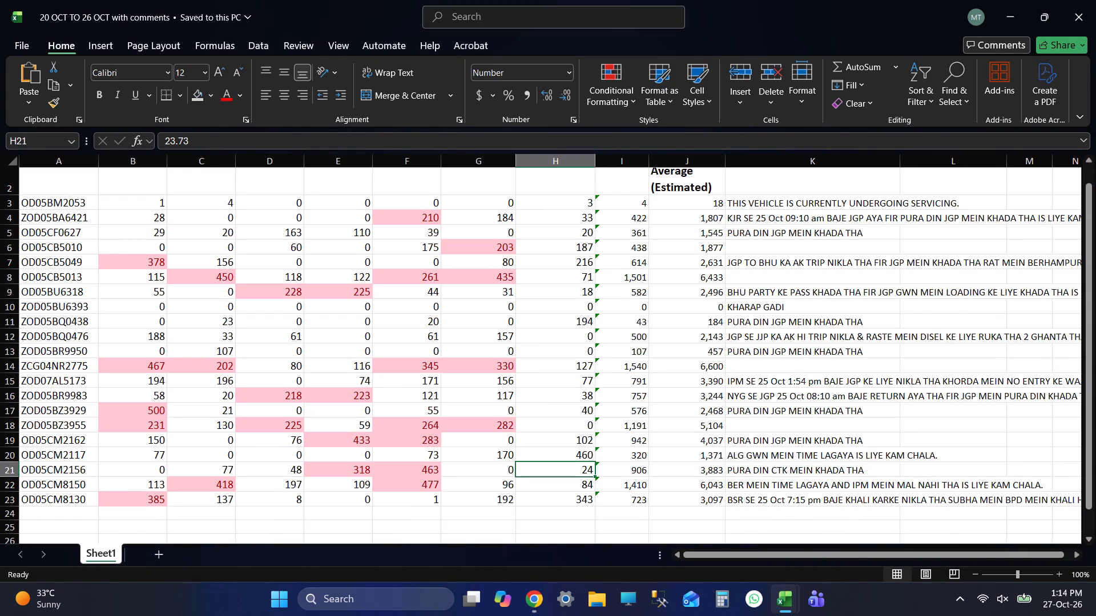
click(65, 500)
key(alt+Tab)
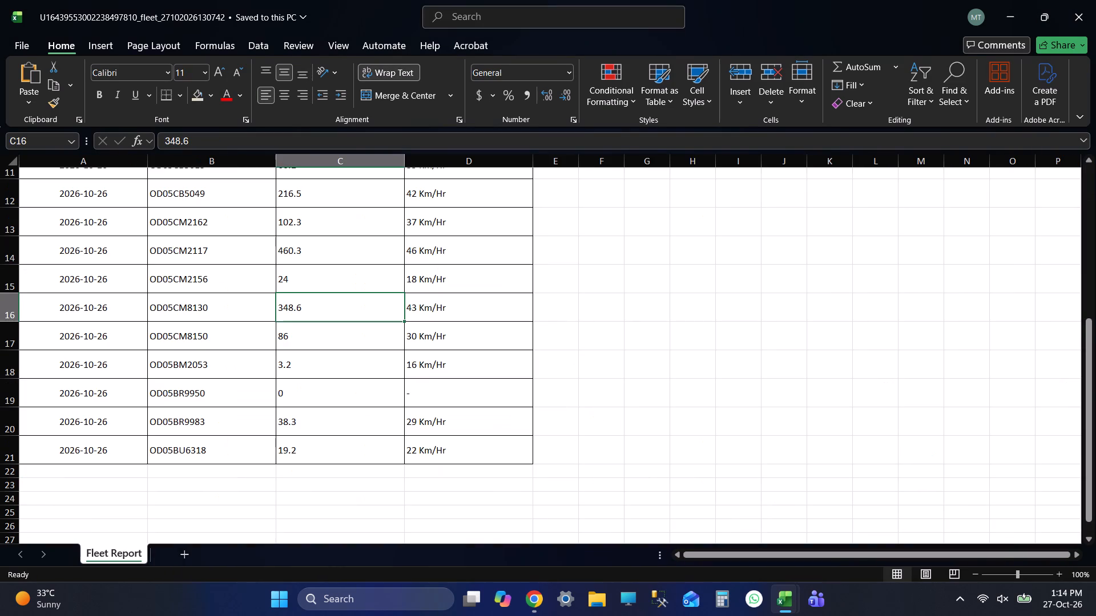
key(alt+Tab)
key(Tab)
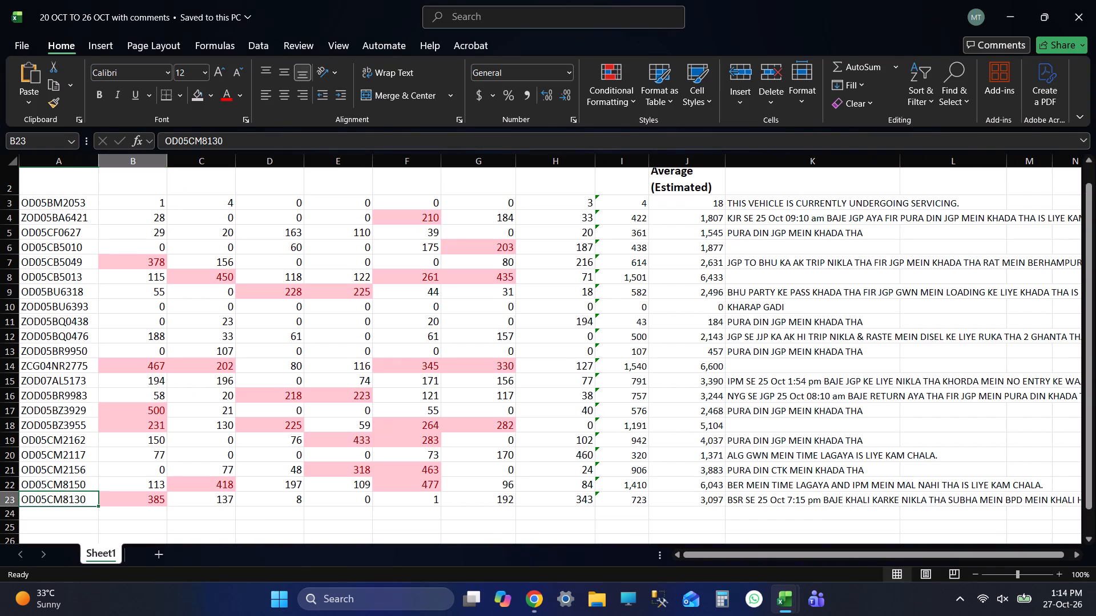
key(Tab)
key(Tab)
key(Tab)
key(Tab)
key(Tab)
key(Tab)
key(alt+Tab)
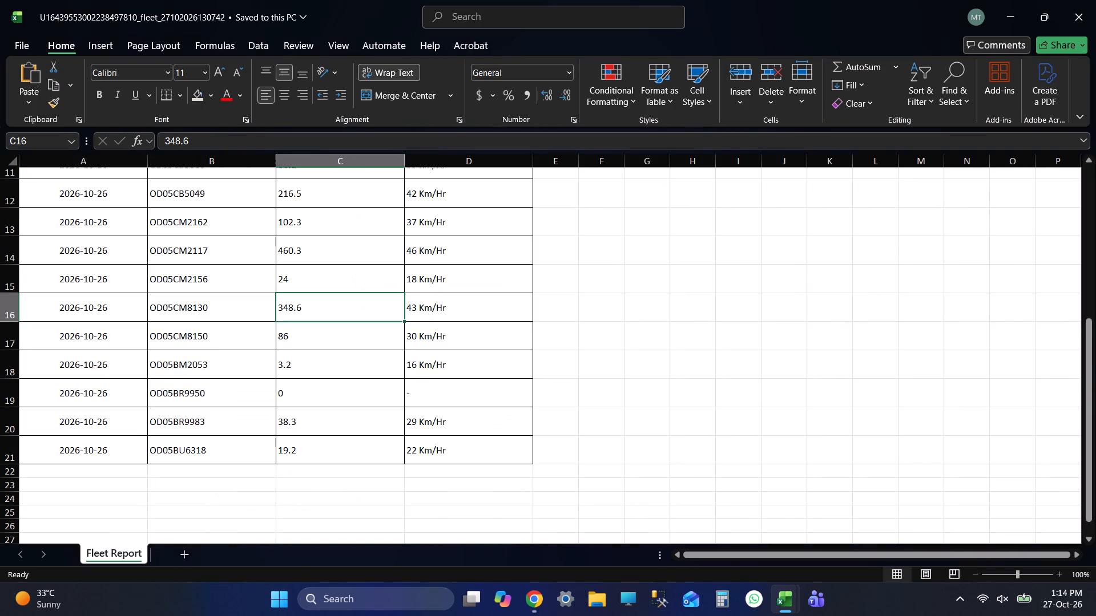
key(alt+Tab)
key(alt+Tab)
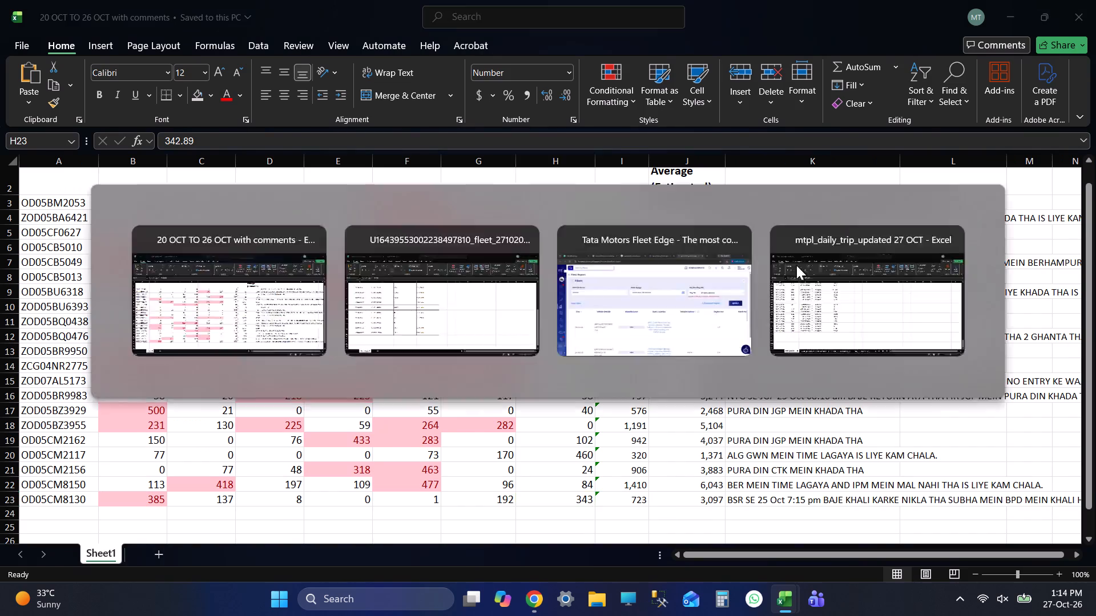
key(alt+Tab)
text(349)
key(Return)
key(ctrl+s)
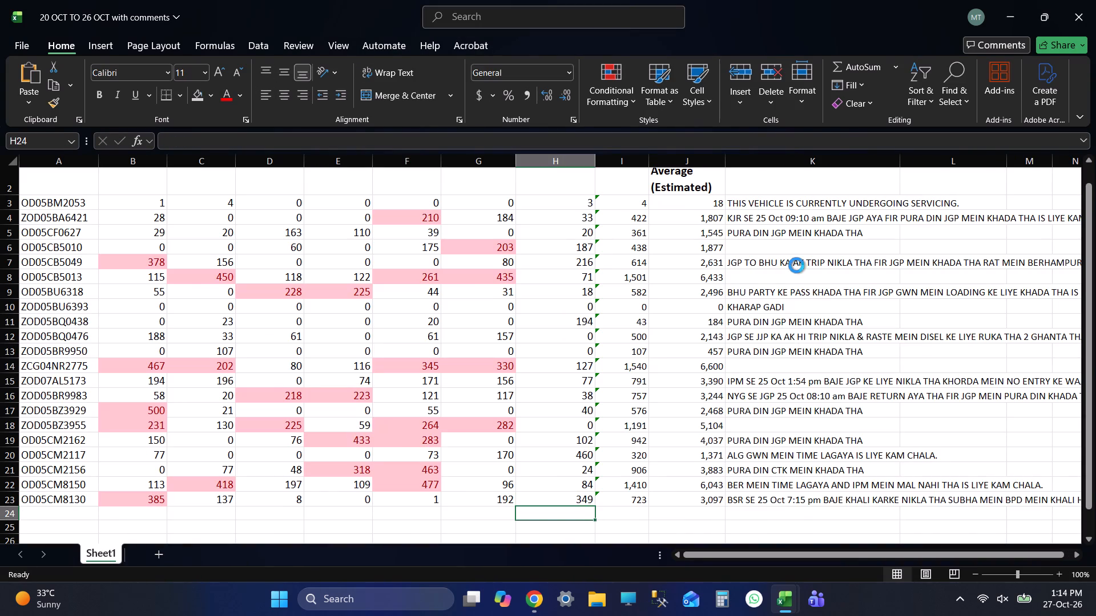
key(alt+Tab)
click(328, 336)
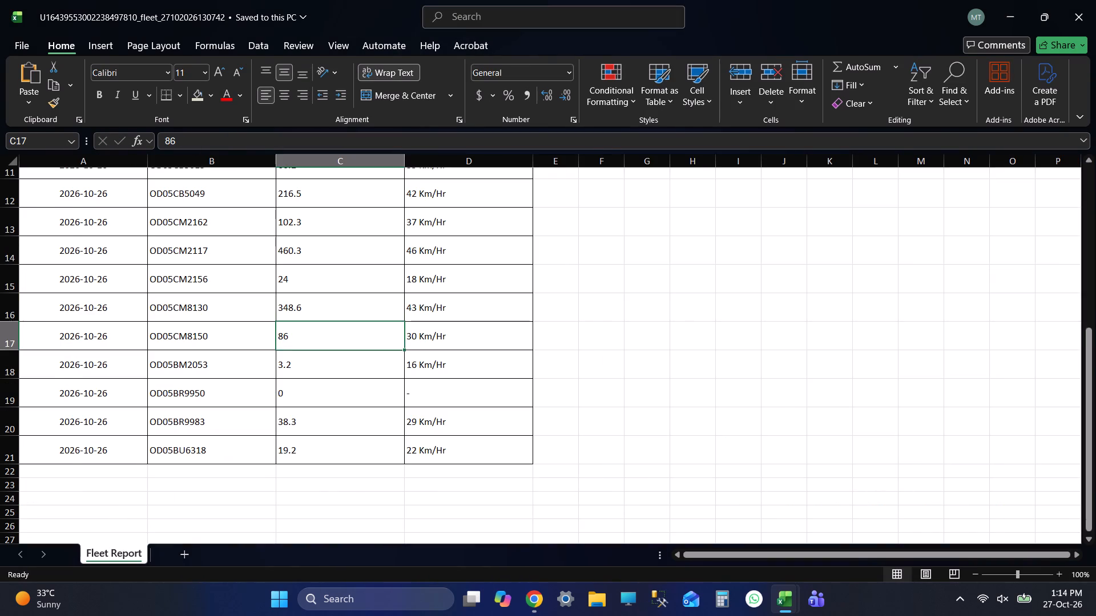
key(alt+Tab)
click(70, 489)
key(Tab)
key(Tab)
key(Tab)
key(Tab)
key(Tab)
key(Tab)
key(Tab)
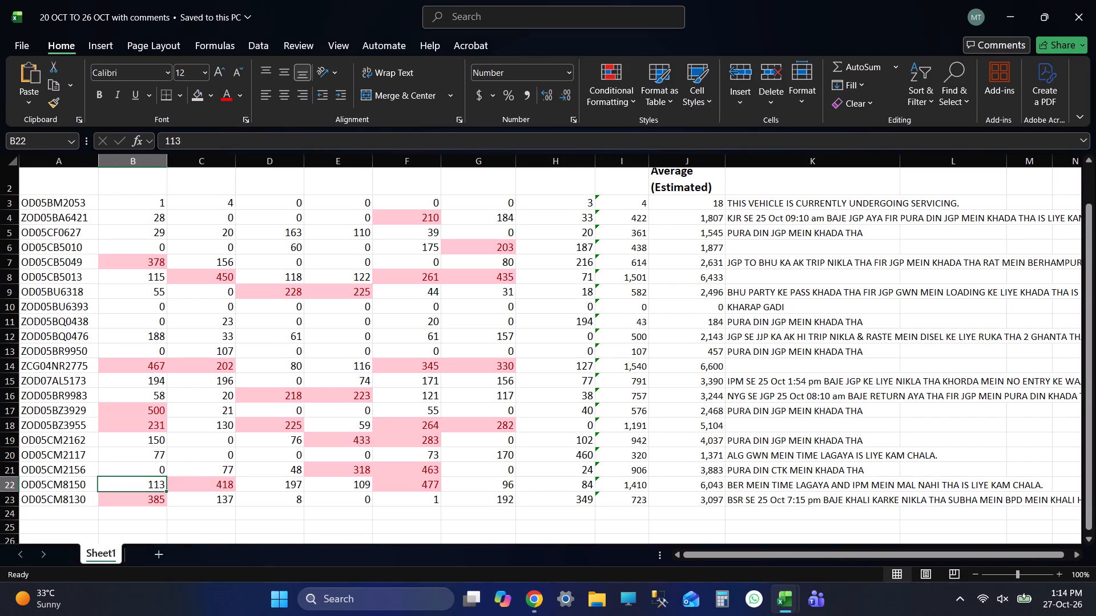
key(alt+Tab)
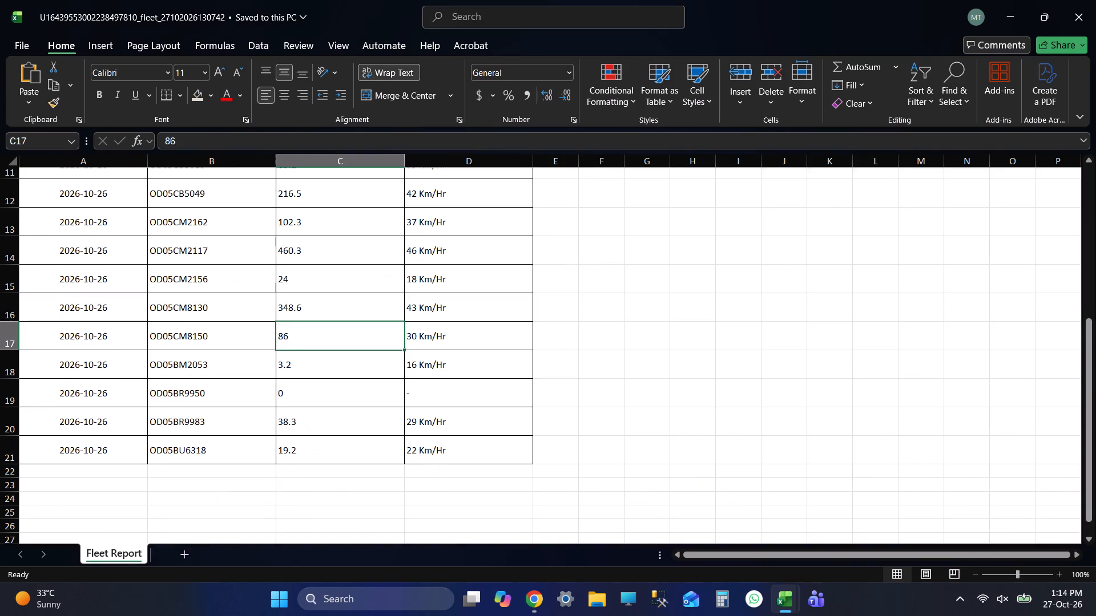
key(alt+Tab)
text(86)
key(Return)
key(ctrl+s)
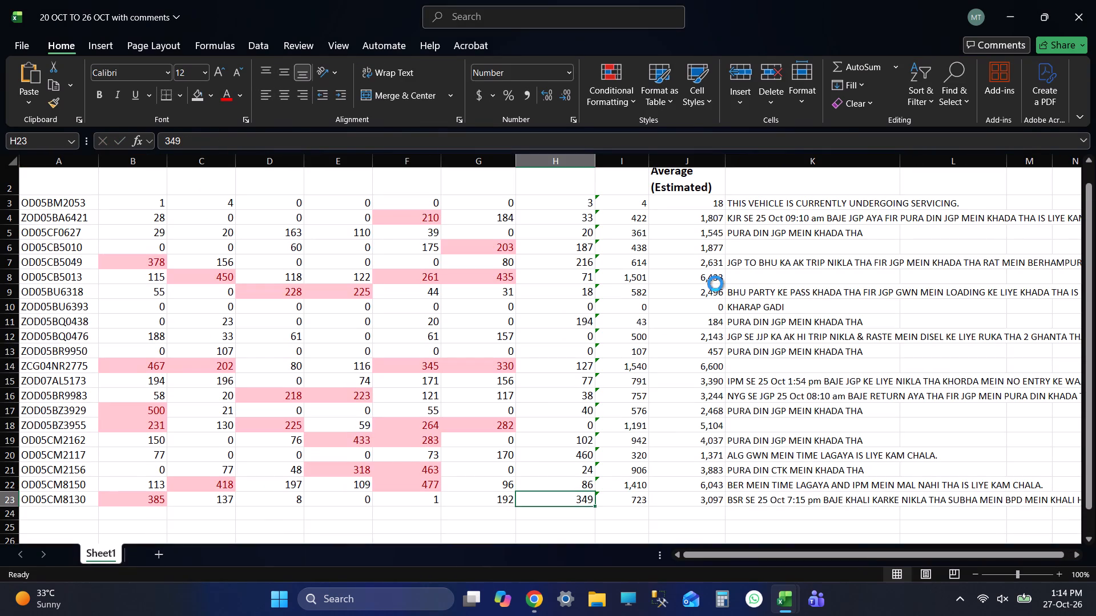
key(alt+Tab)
click(316, 367)
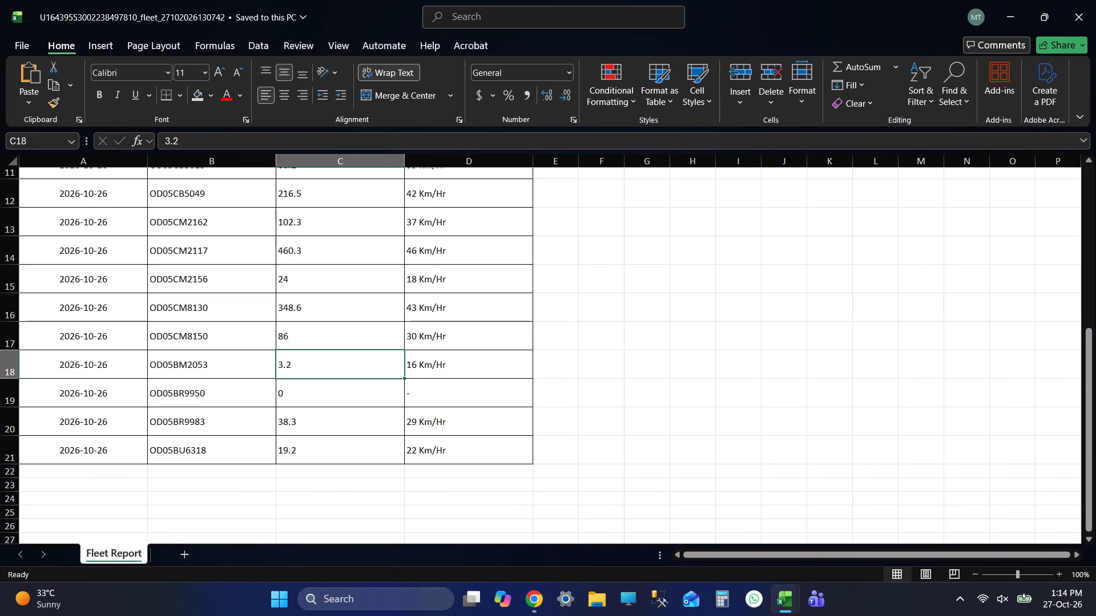
key(alt+Tab)
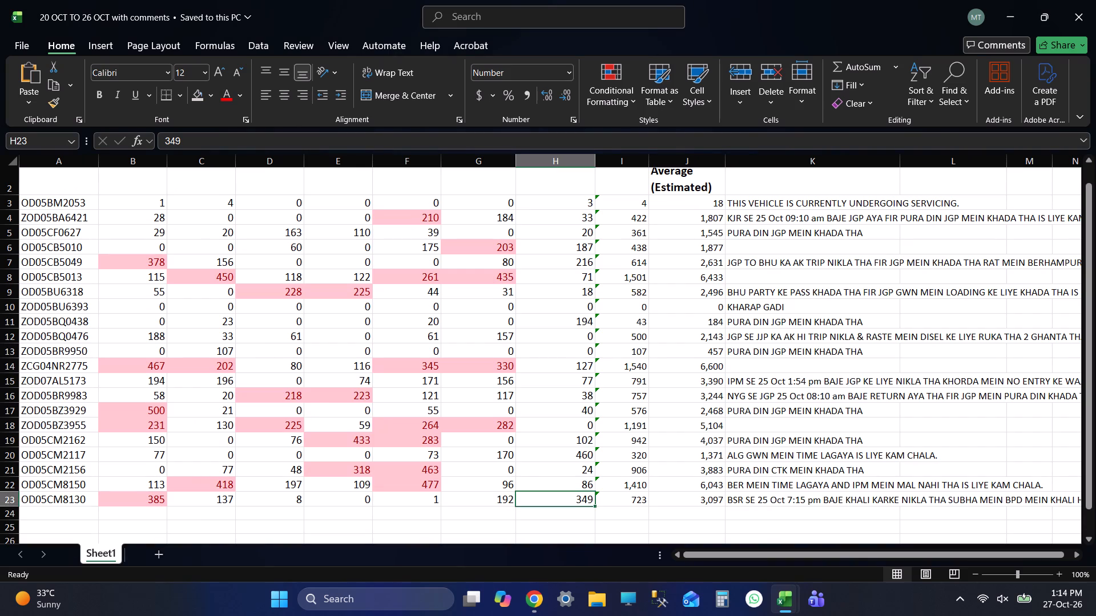
click(79, 205)
key(Tab)
key(Tab)
key(Tab)
key(Tab)
key(Tab)
key(Tab)
key(Tab)
key(alt+Tab)
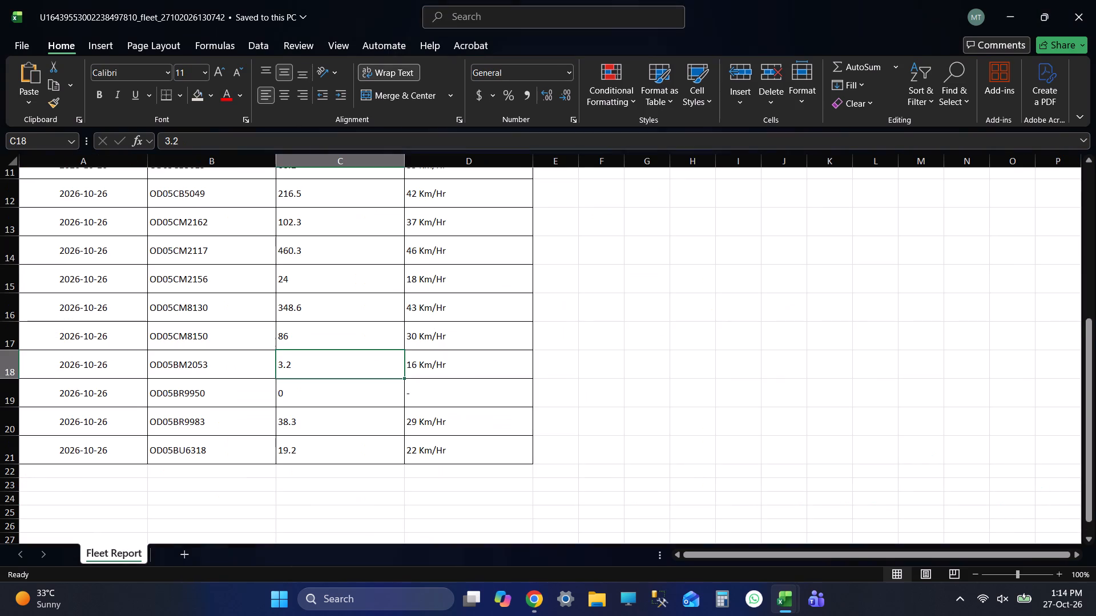
click(297, 391)
key(alt+Tab)
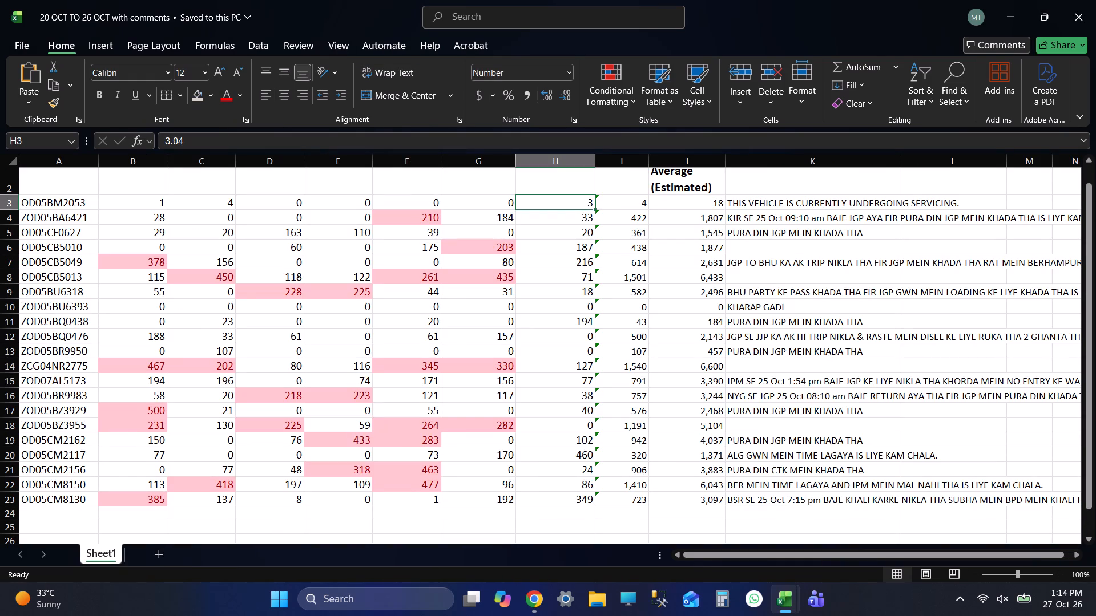
key(alt+Tab)
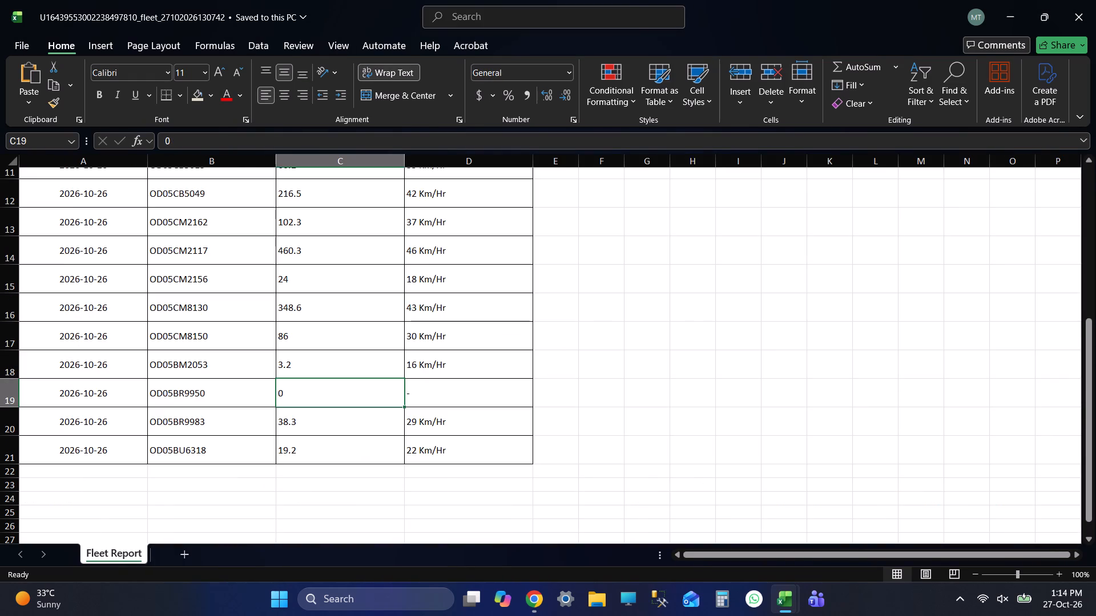
key(alt+Tab)
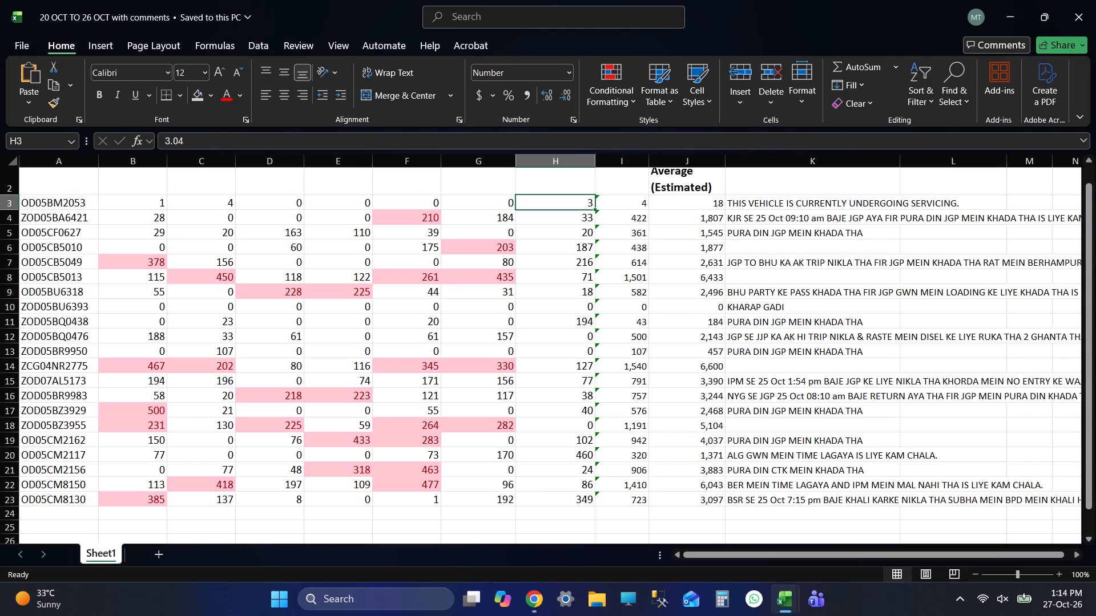
click(71, 348)
key(Tab)
key(Tab)
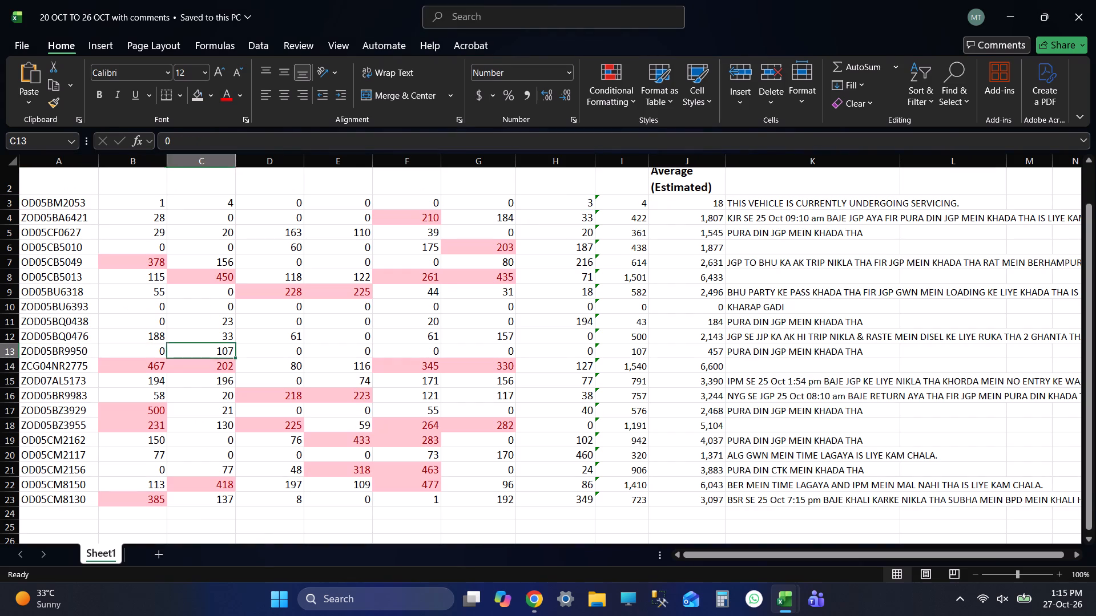
key(Tab)
key(Tab)
key(Tab)
key(Tab)
key(Tab)
key(alt+Tab)
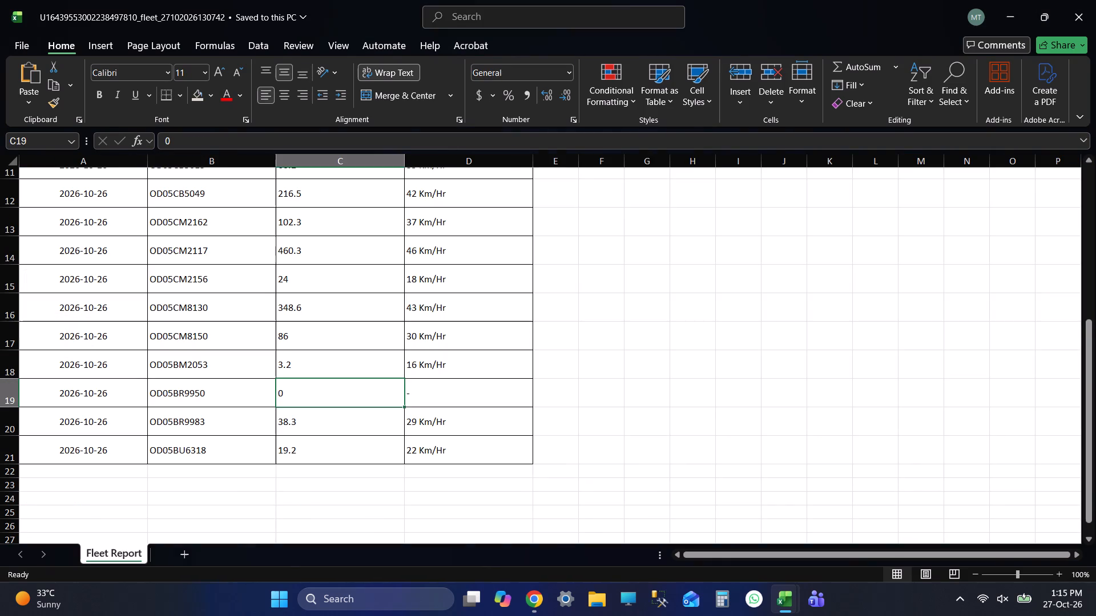
click(326, 423)
key(alt+Tab)
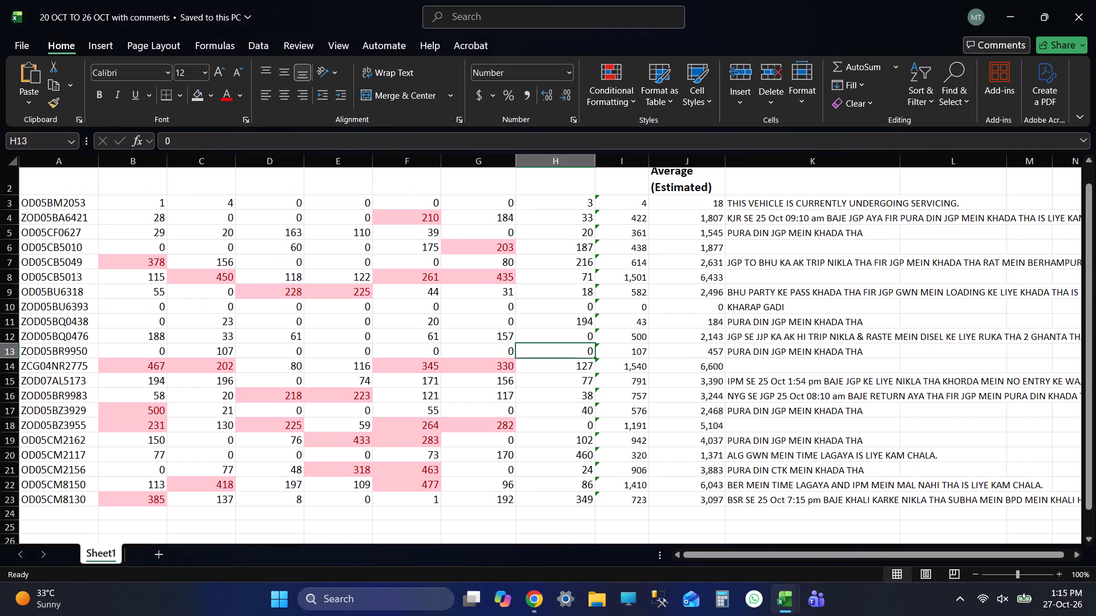
click(74, 396)
key(Tab)
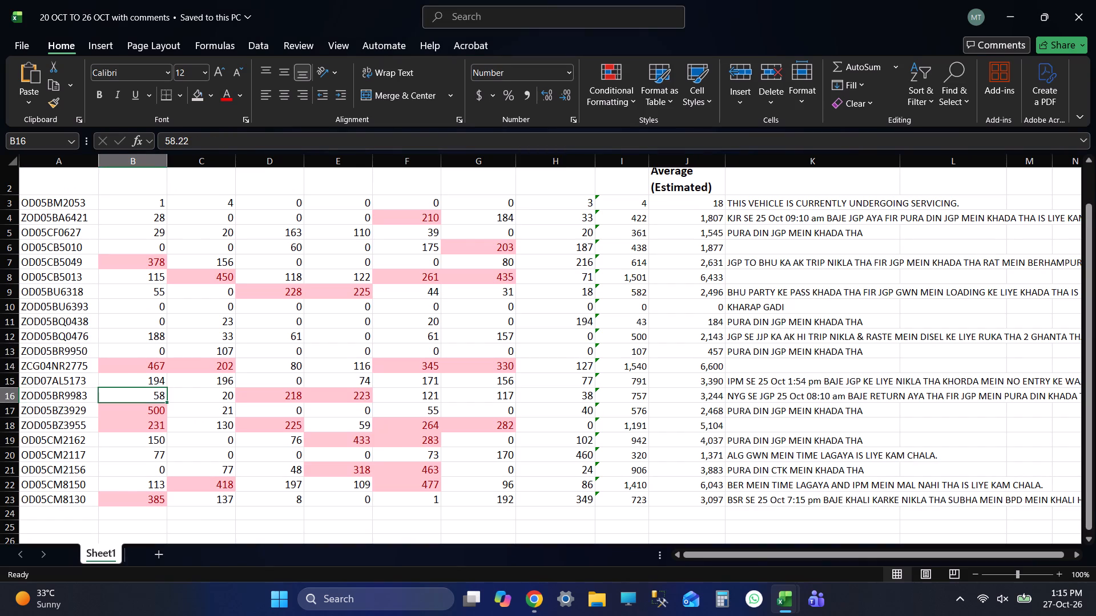
key(Tab)
key(Tab)
key(Tab)
key(Tab)
key(Tab)
key(Tab)
key(alt+Tab)
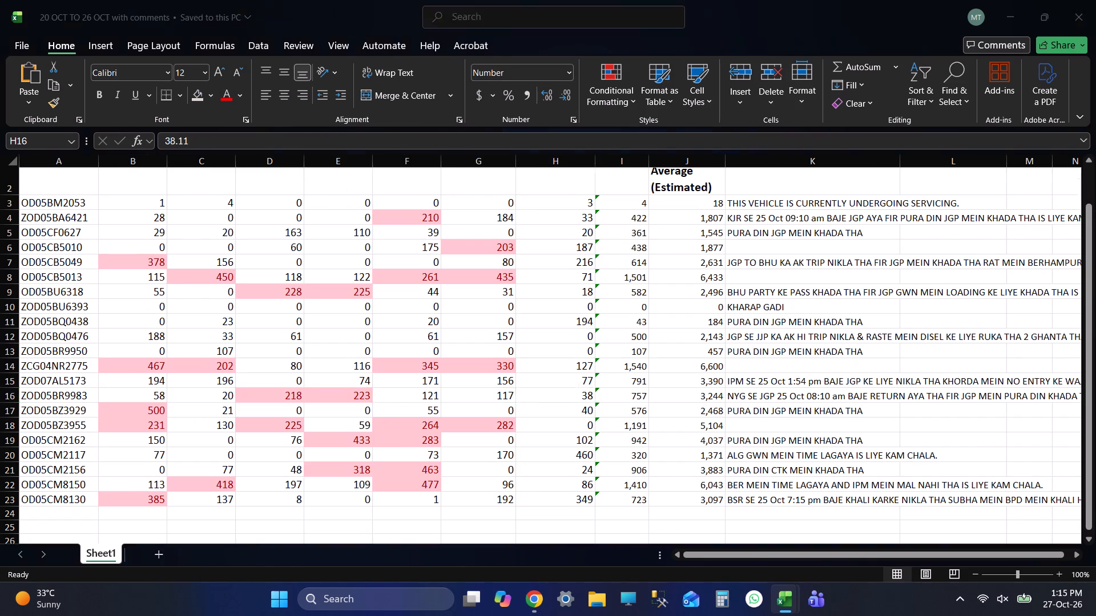
key(alt+Tab)
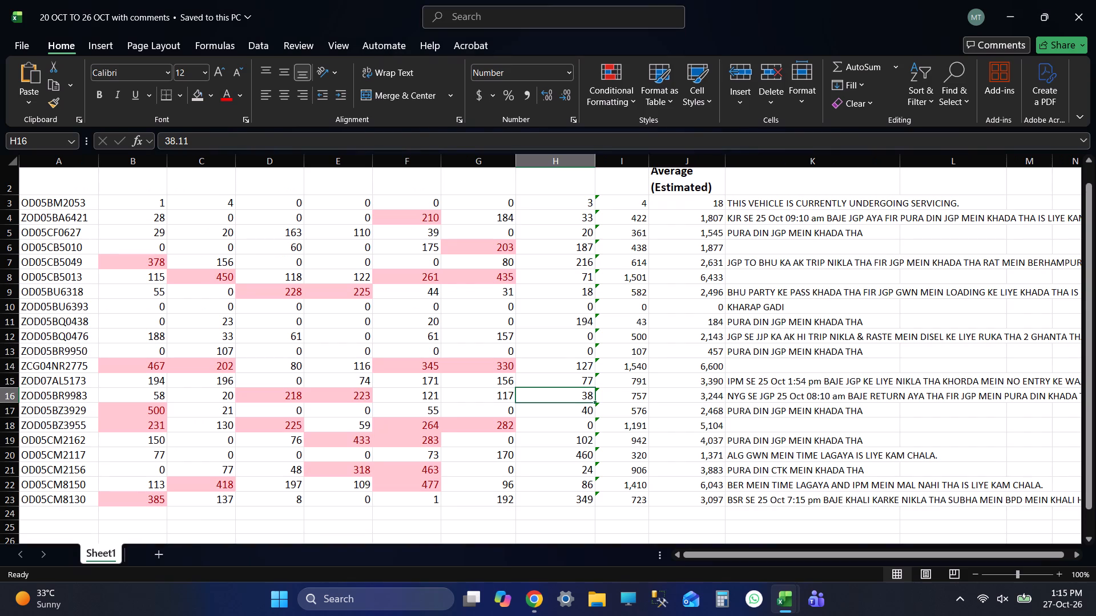
key(alt+Tab)
click(301, 444)
key(alt+Tab)
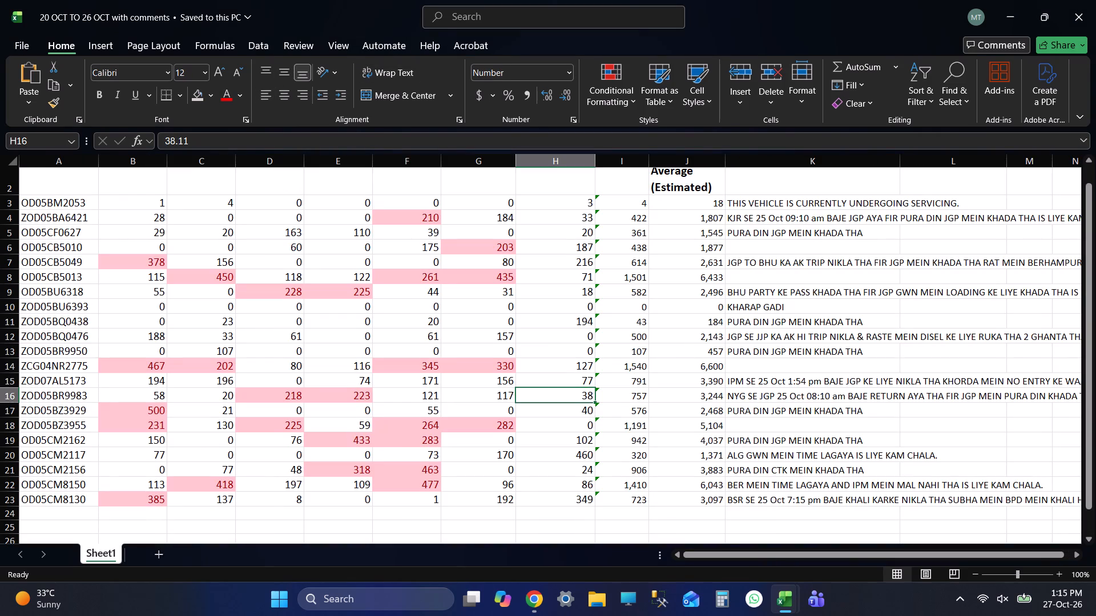
click(86, 291)
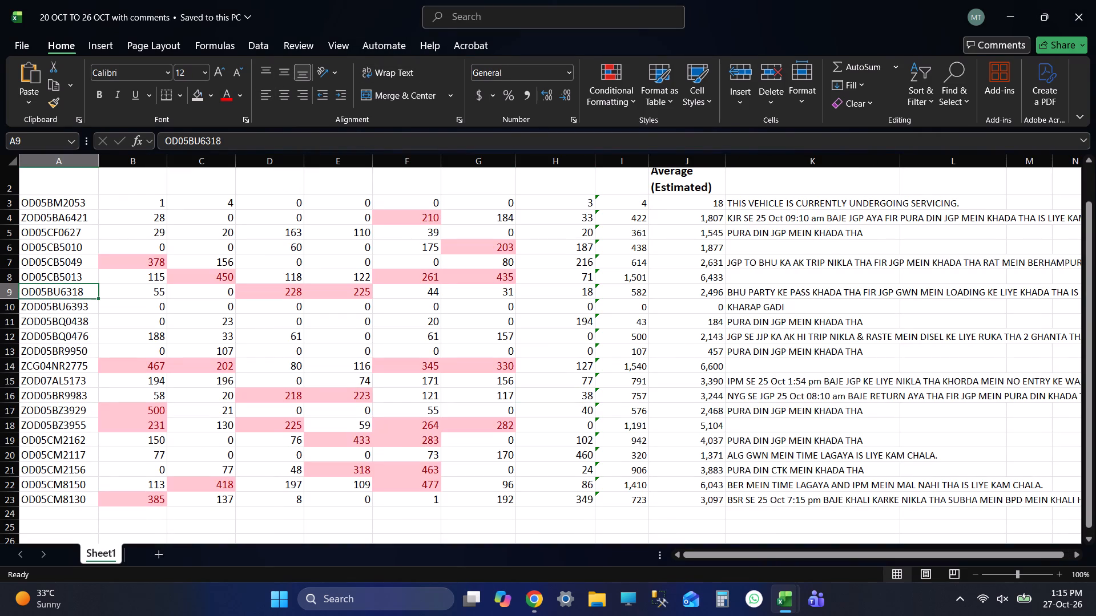
key(Tab)
key(Tab)
key(Tab)
key(Tab)
key(Tab)
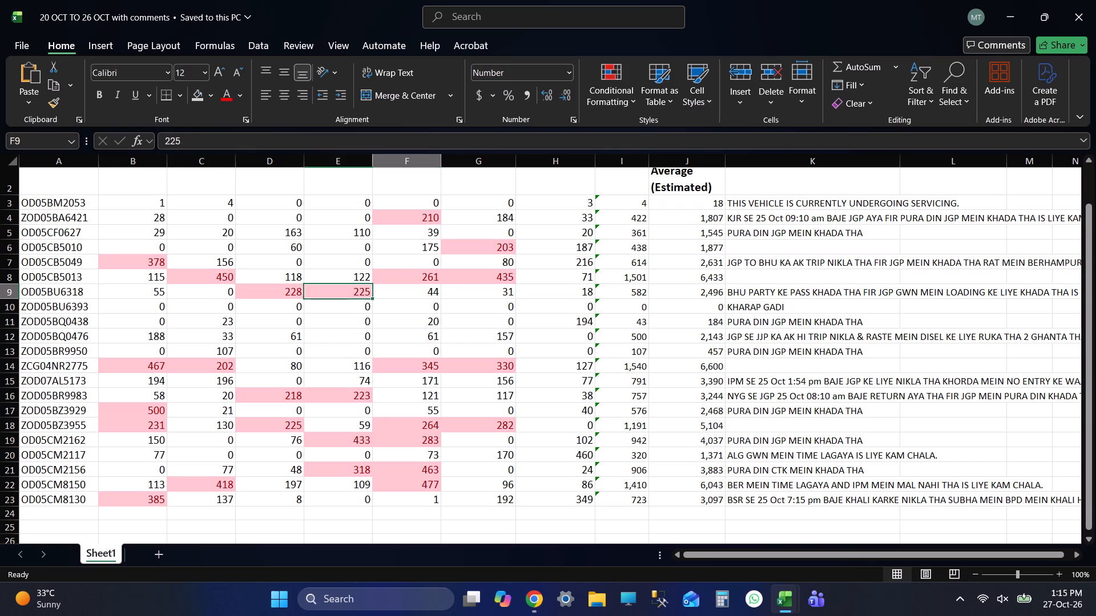
key(Tab)
key(Tab)
key(alt+Tab)
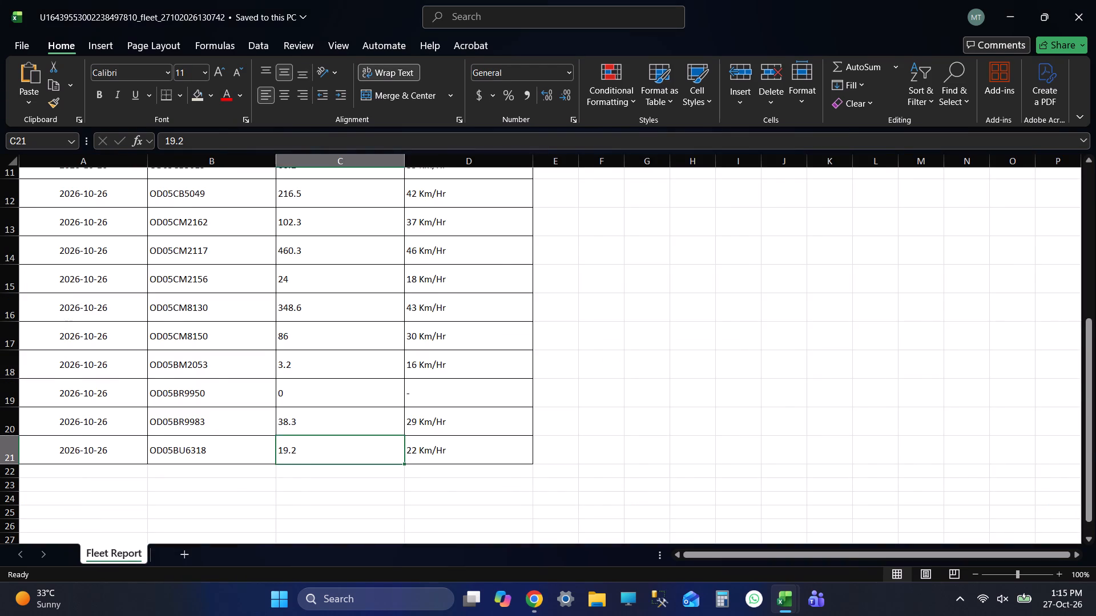
key(alt+Tab)
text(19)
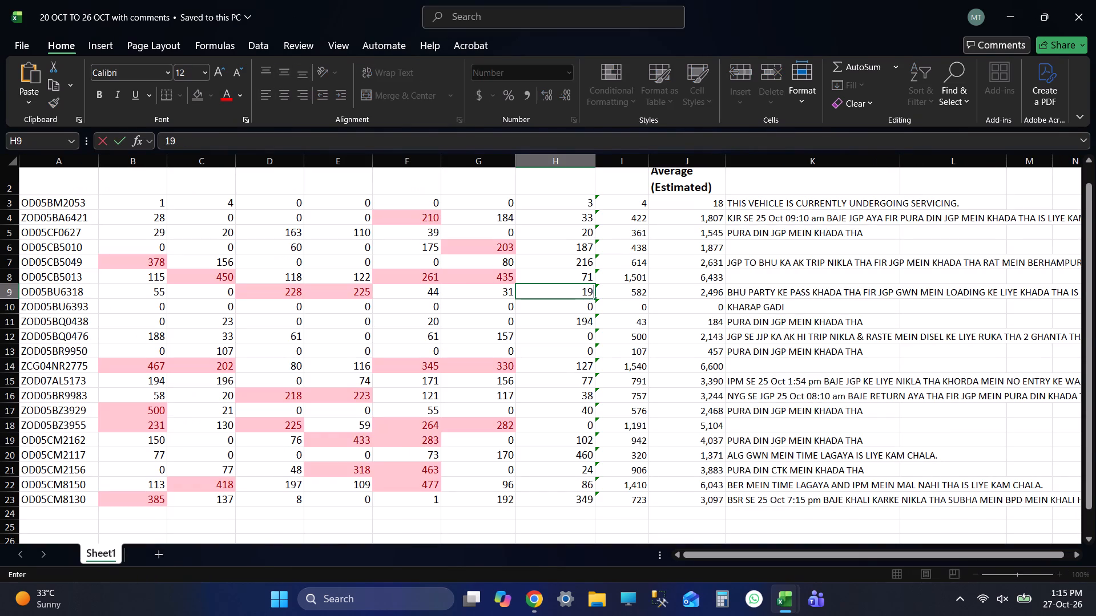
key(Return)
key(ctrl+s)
click(636, 203)
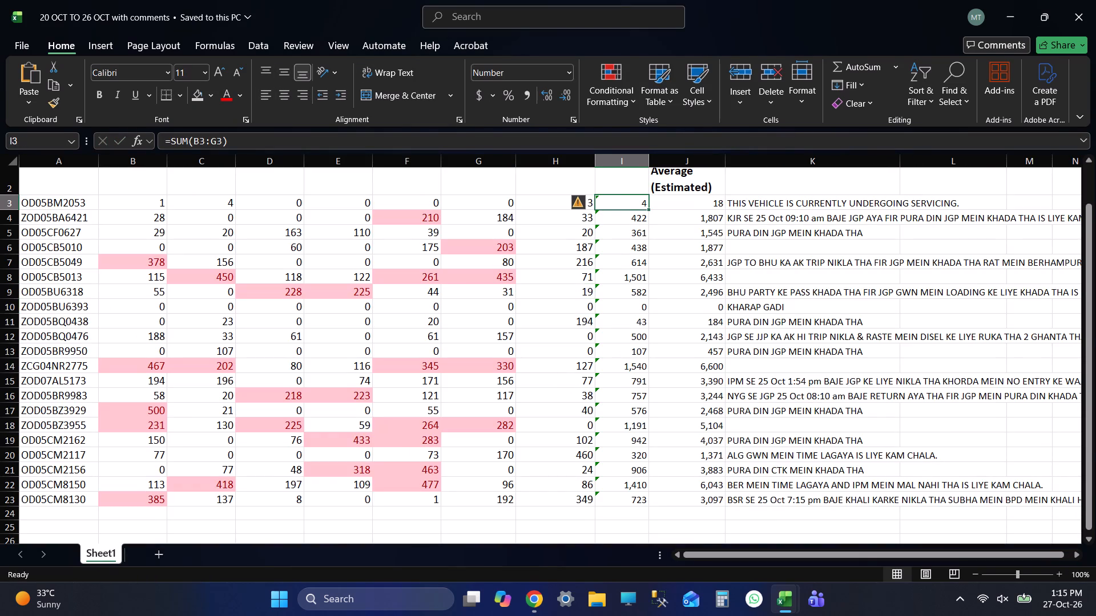
key(F2)
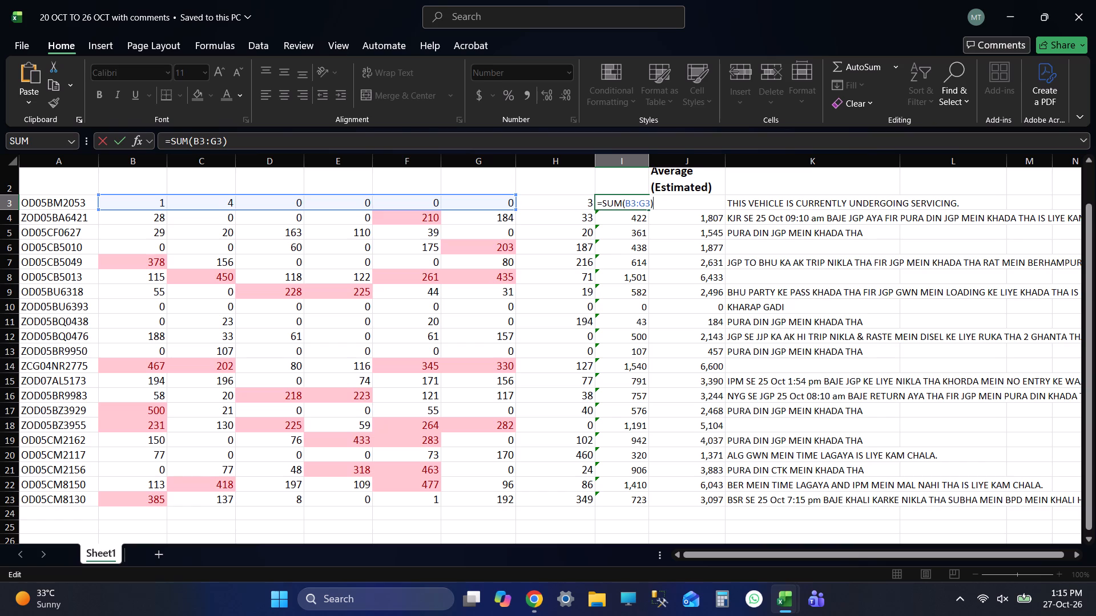
click(647, 198)
key(BackSpace)
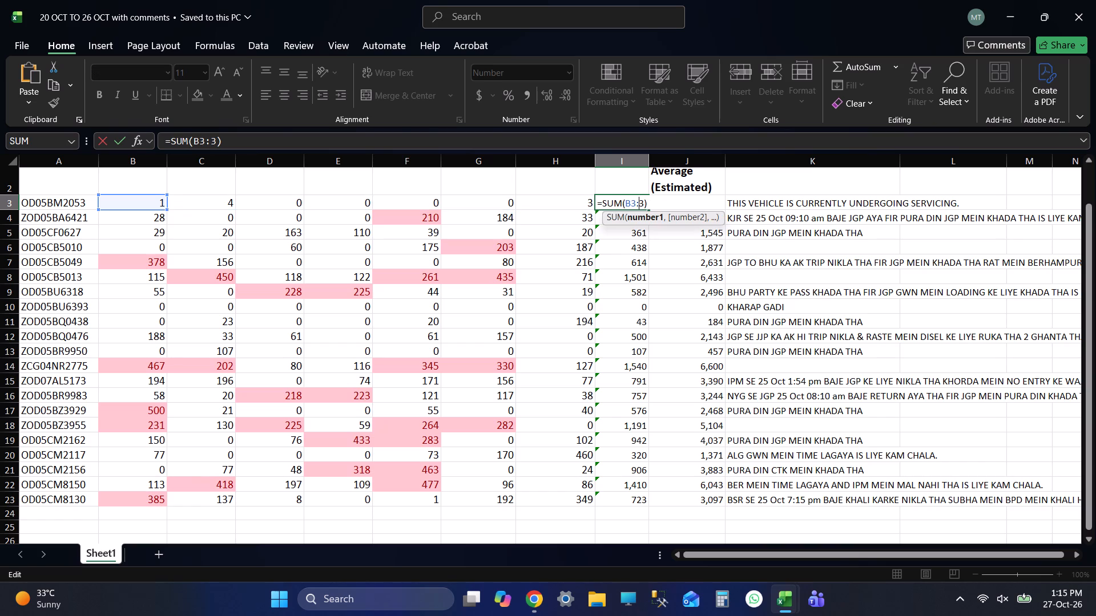
key(Right)
key(BackSpace)
key(BackSpace)
key(BackSpace)
key(BackSpace)
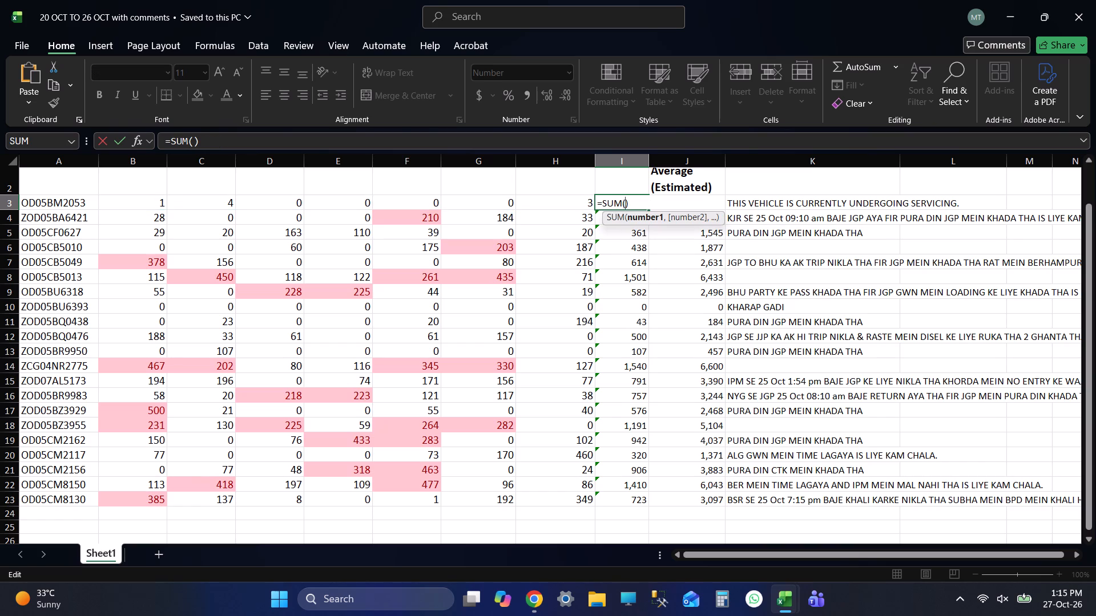
drag(141, 200, 551, 202)
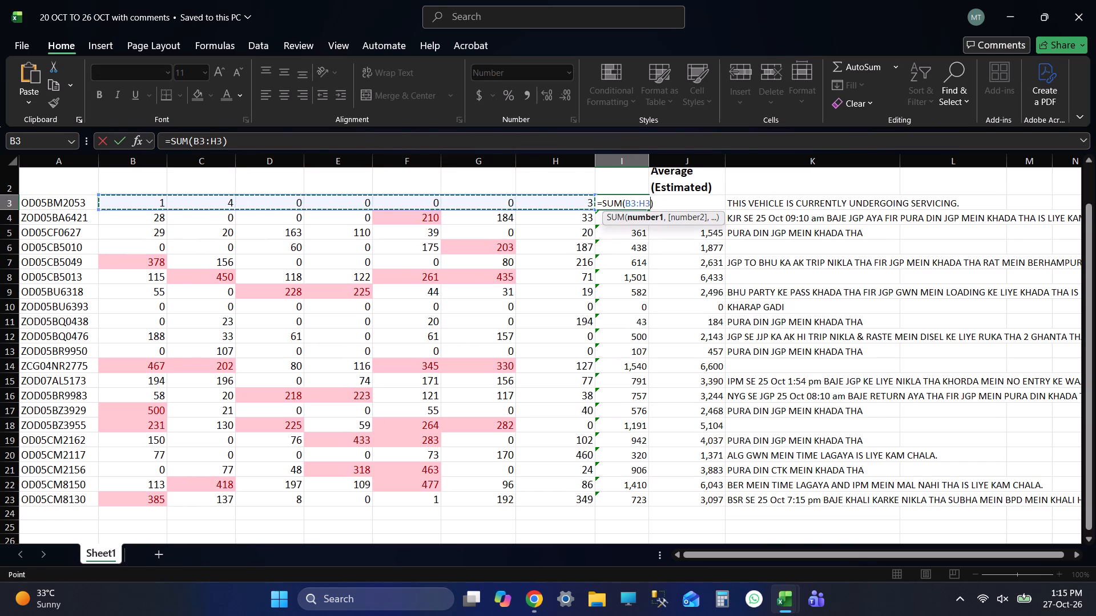
scroll(563, 291, up, 4)
scroll(607, 323, up, 1)
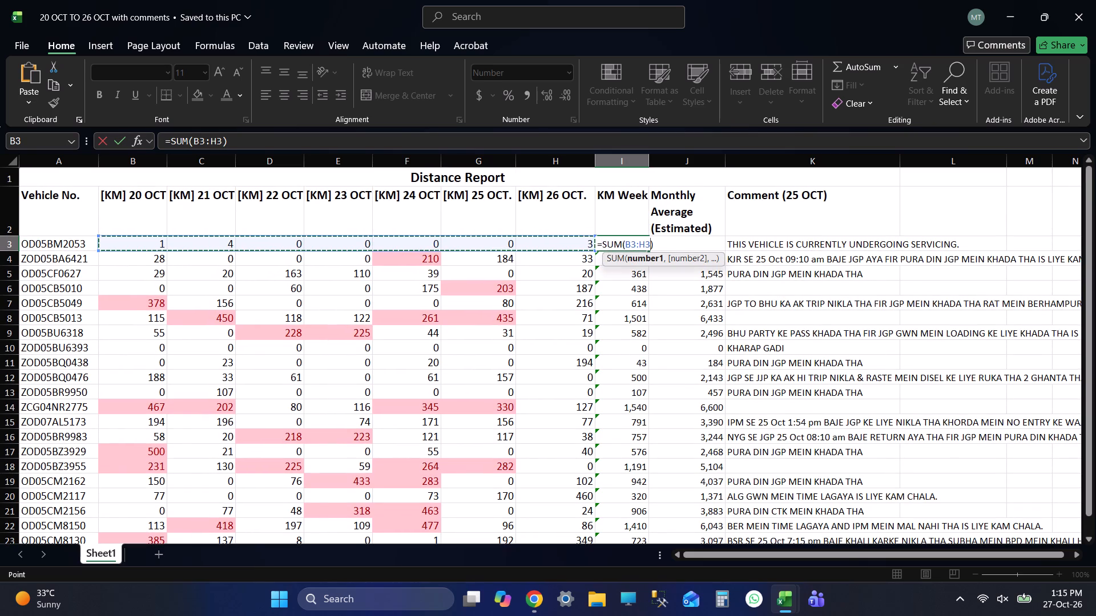
key(Return)
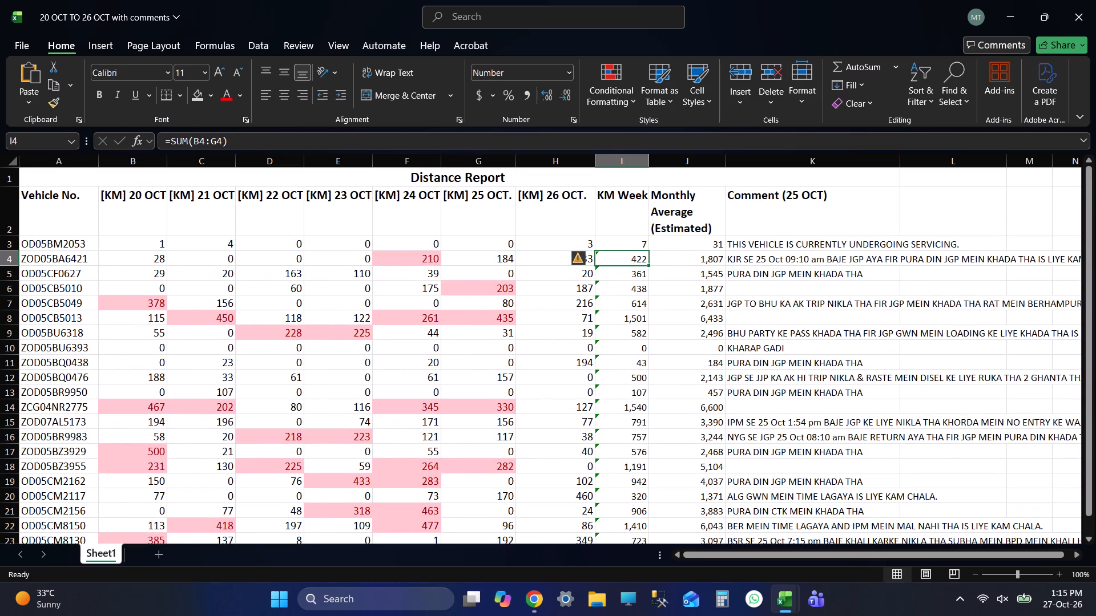
click(641, 246)
click(649, 252)
double_click(648, 252)
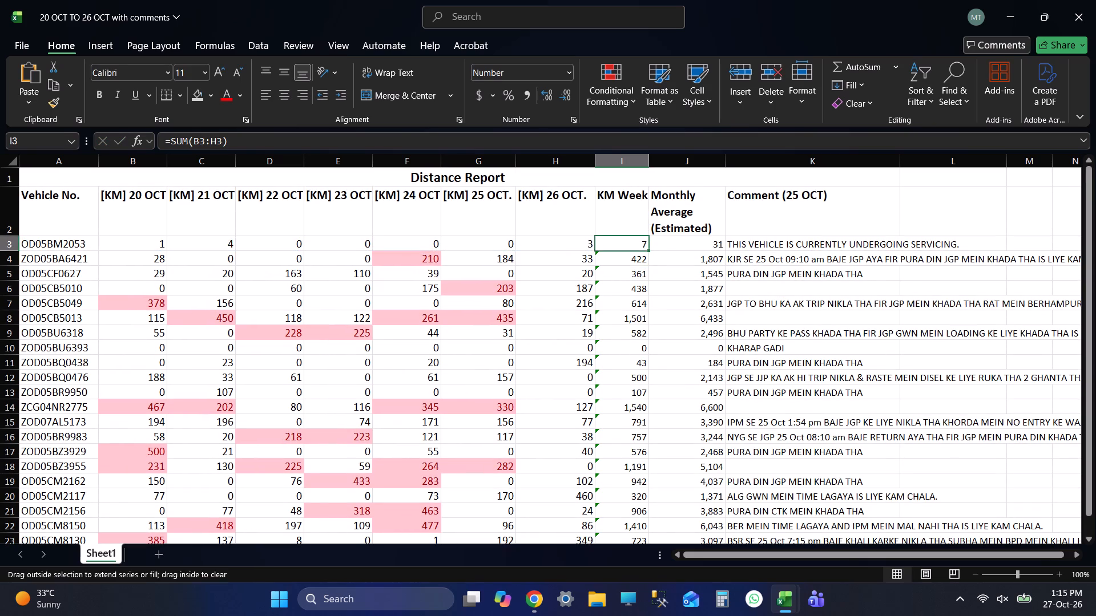
click(726, 285)
key(ctrl+s)
click(641, 387)
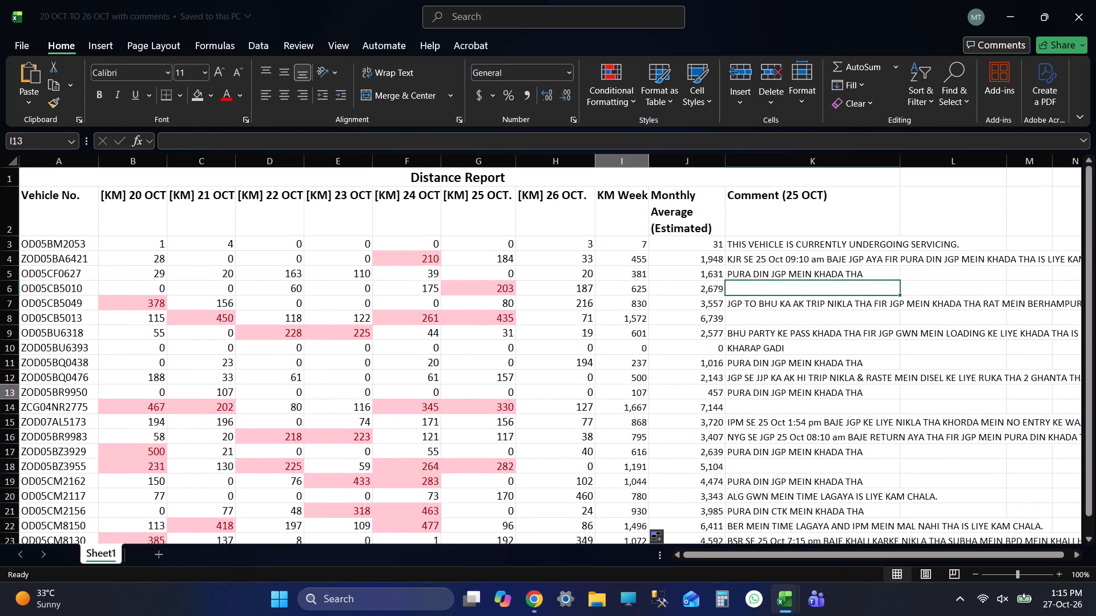
key(F2)
click(645, 440)
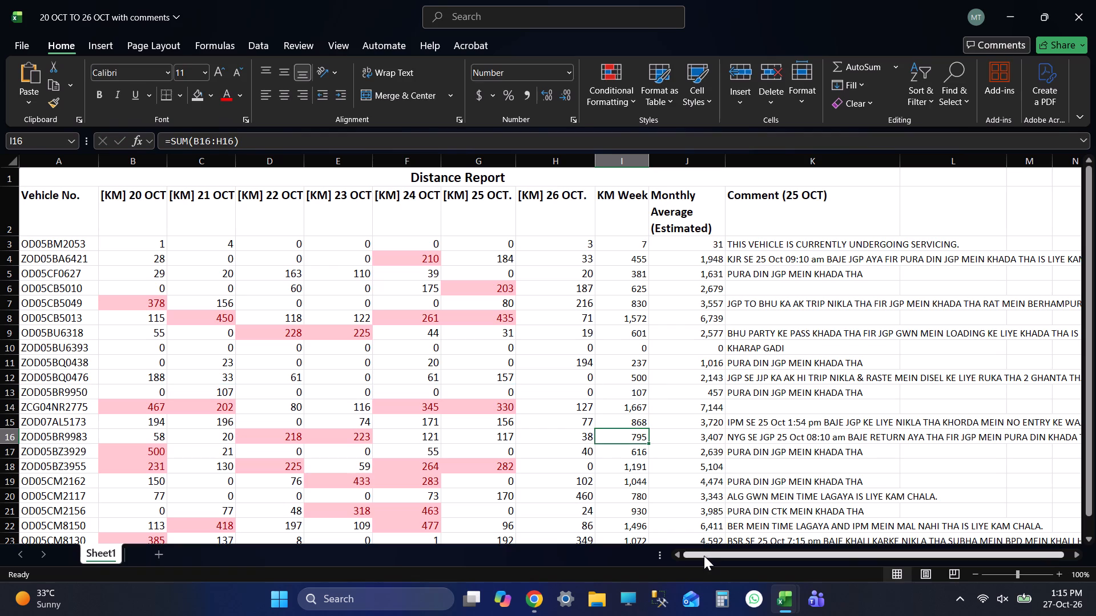
key(F2)
scroll(772, 436, down, 3)
click(616, 359)
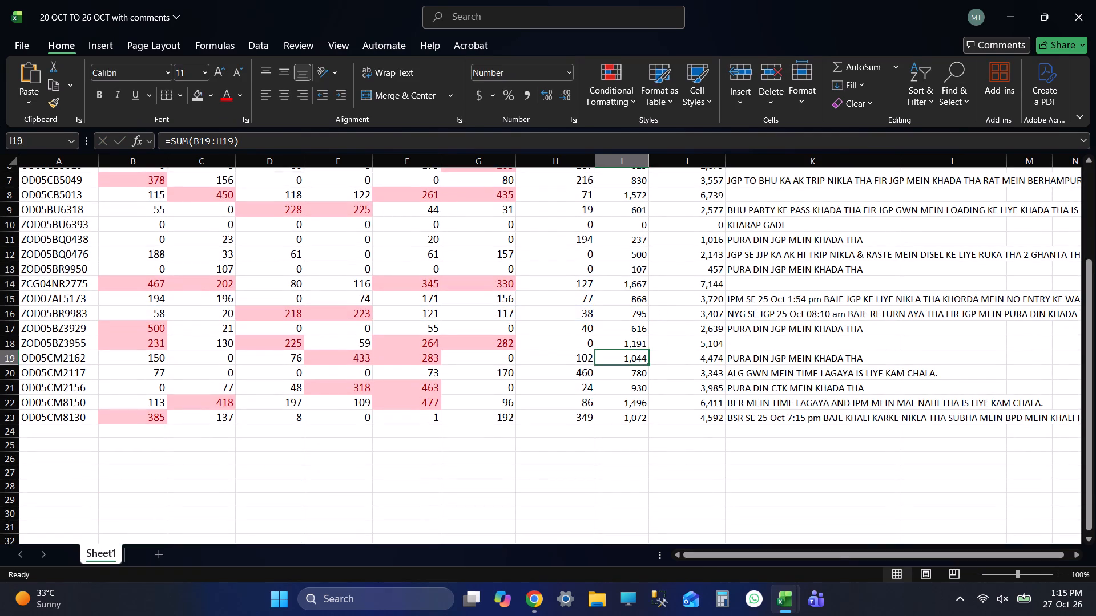
key(F2)
click(624, 391)
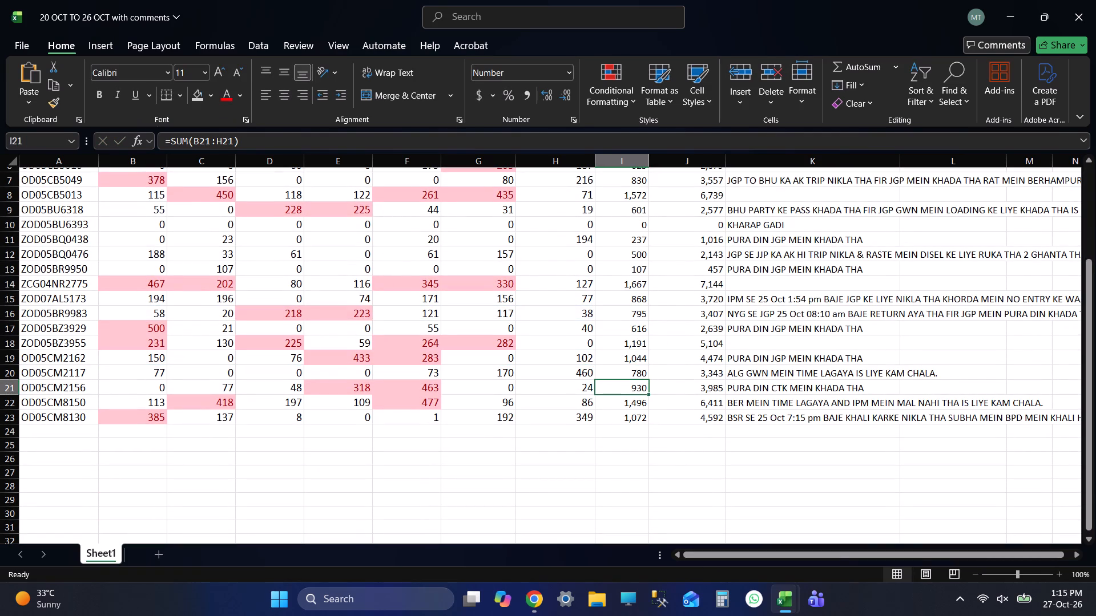
key(F2)
click(725, 324)
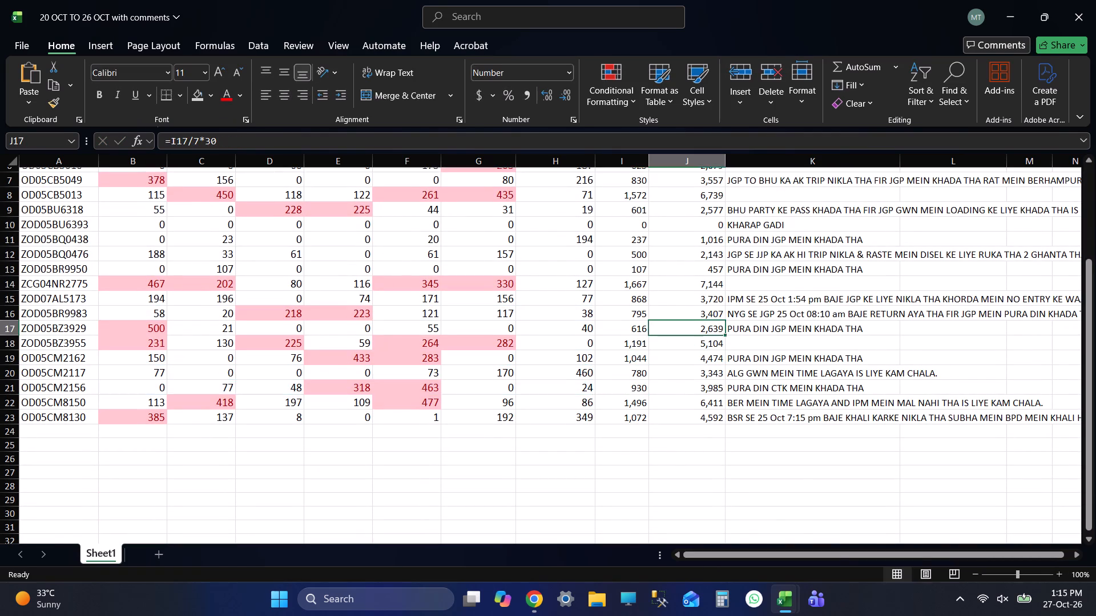
Save the comments workbook and minimize it to return to the fleet report.
scroll(708, 355, up, 5)
key(ctrl+s)
key(ctrl+s)
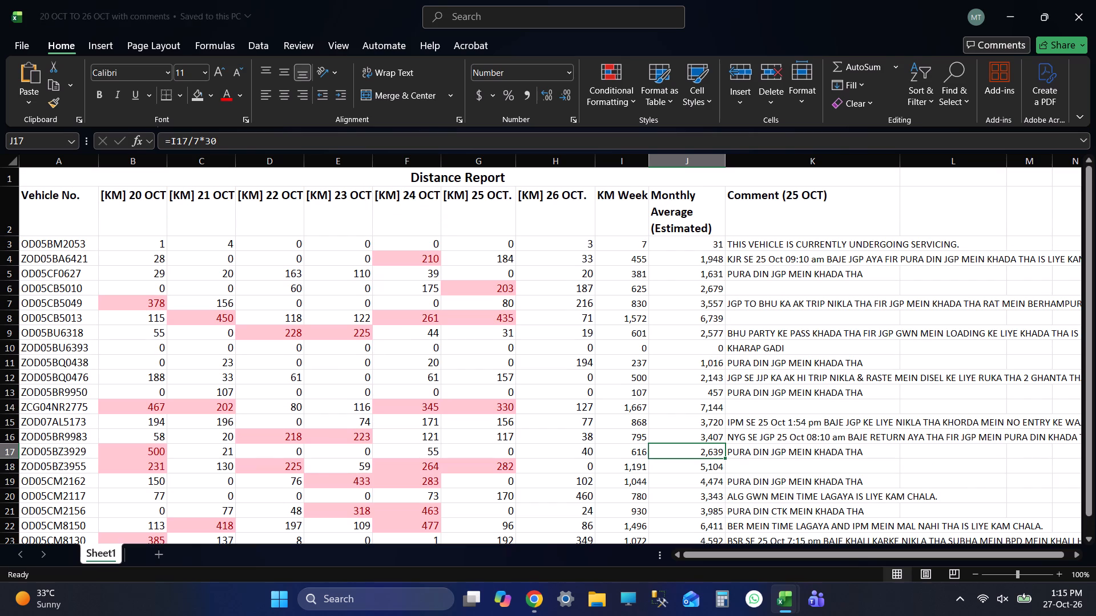
key(ctrl+s)
click(1012, 15)
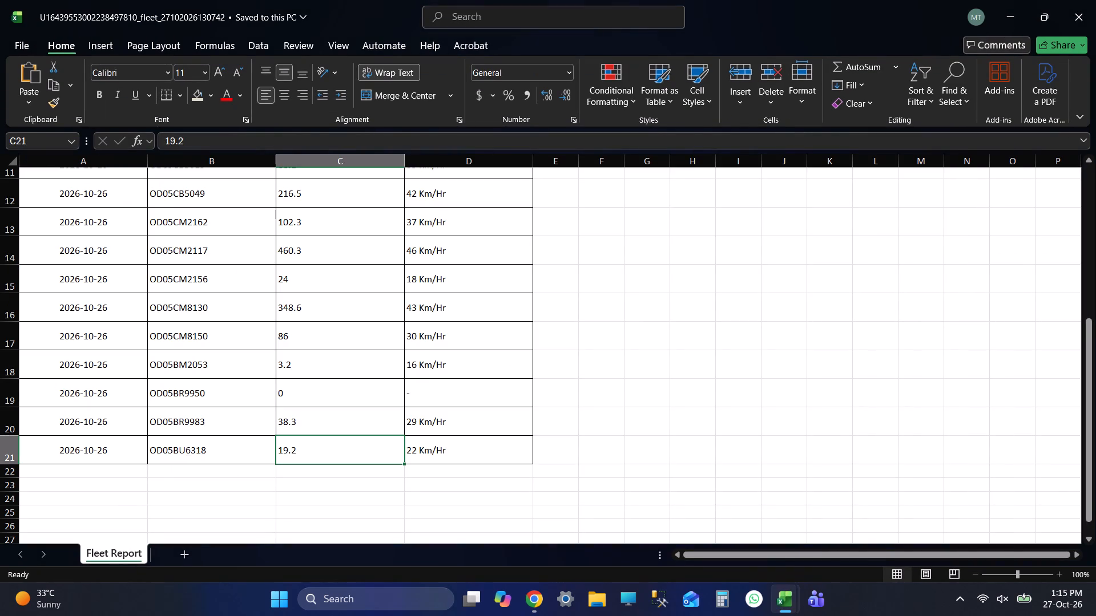
Start saving a copy of the fleet report into the DRAFT DISTANCE REPORT folder under Desktop's TRUCK BY PRADIP folder.
click(4, 48)
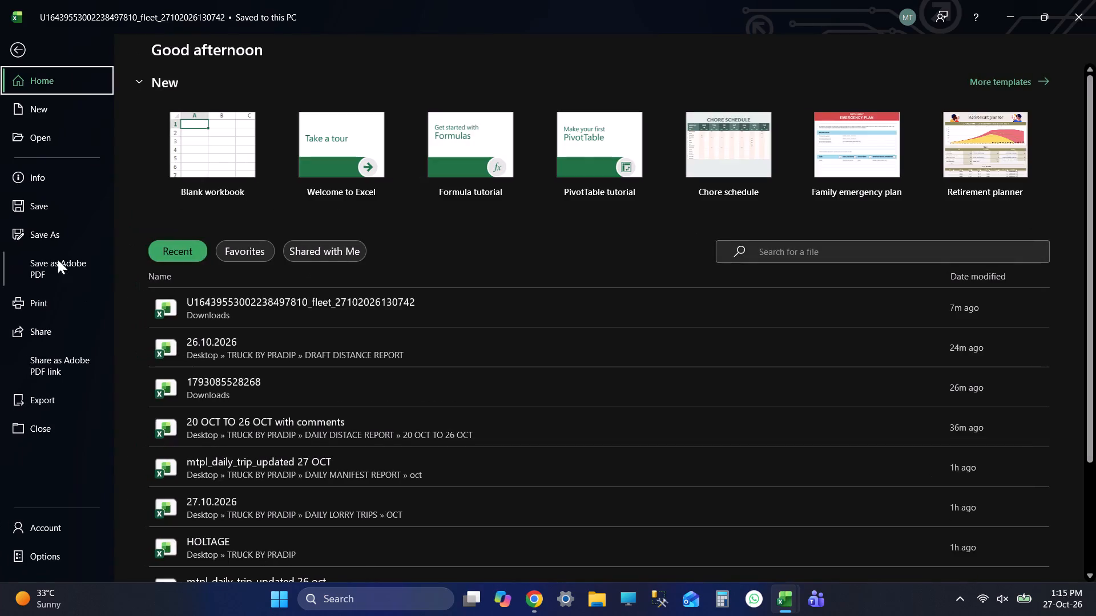
click(54, 237)
double_click(170, 275)
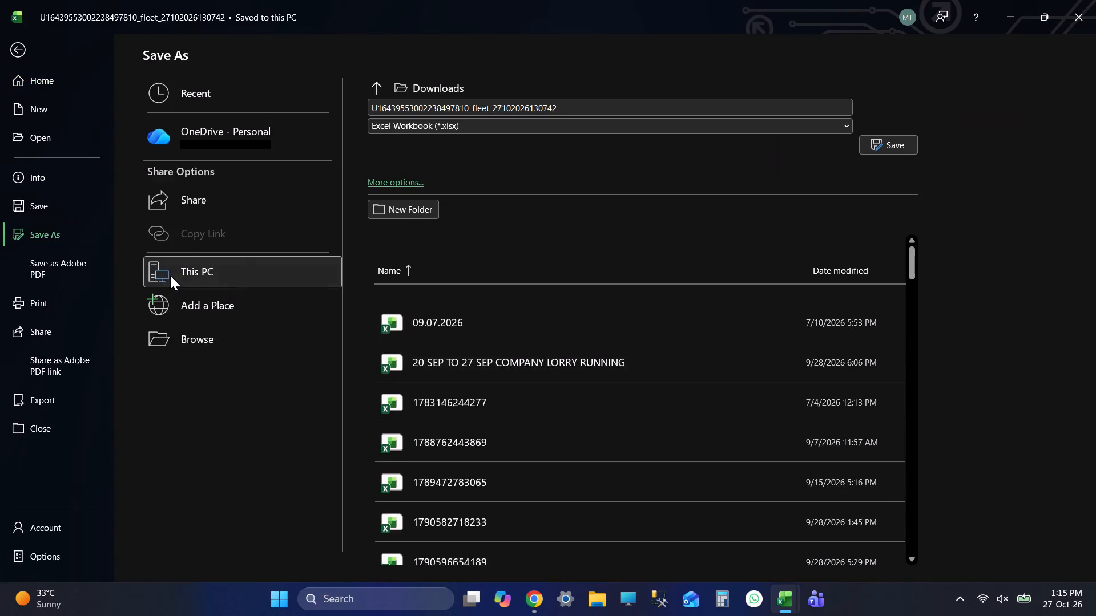
click(94, 208)
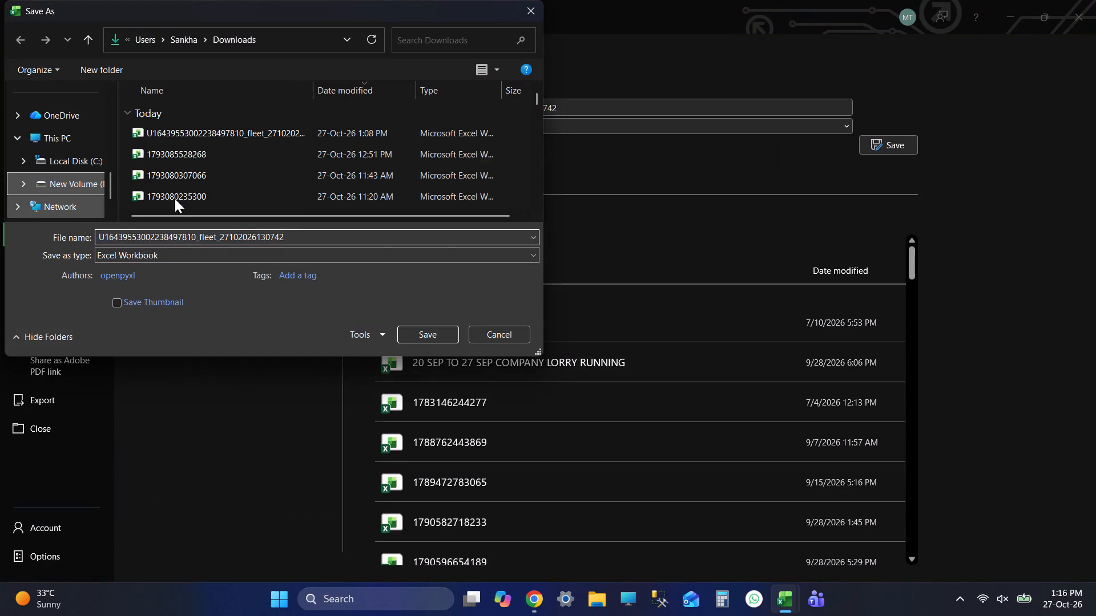
scroll(75, 165, up, 2)
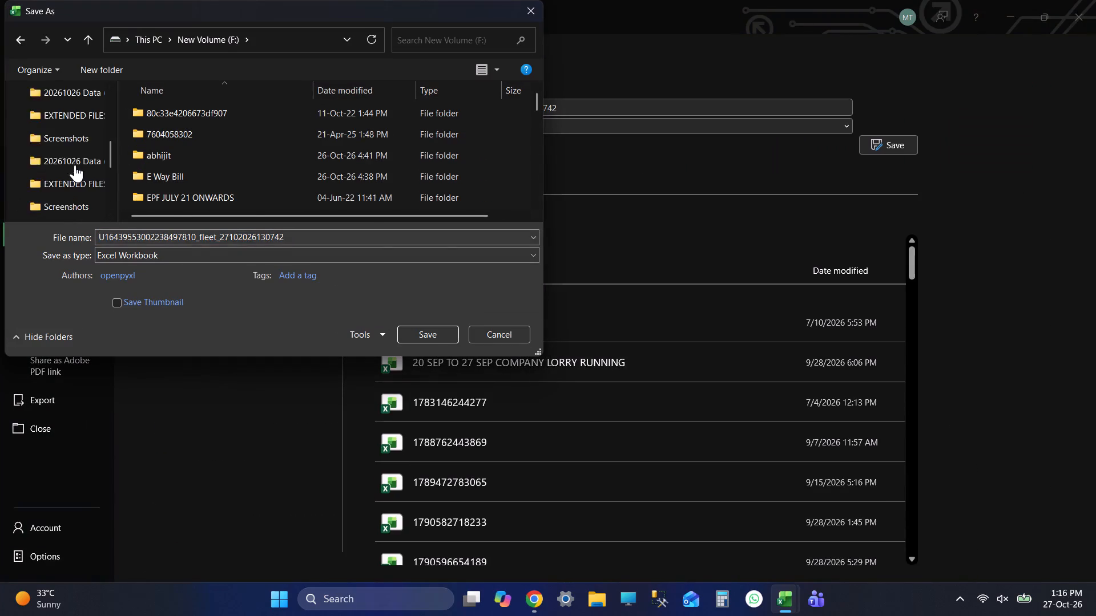
scroll(75, 165, up, 6)
click(82, 163)
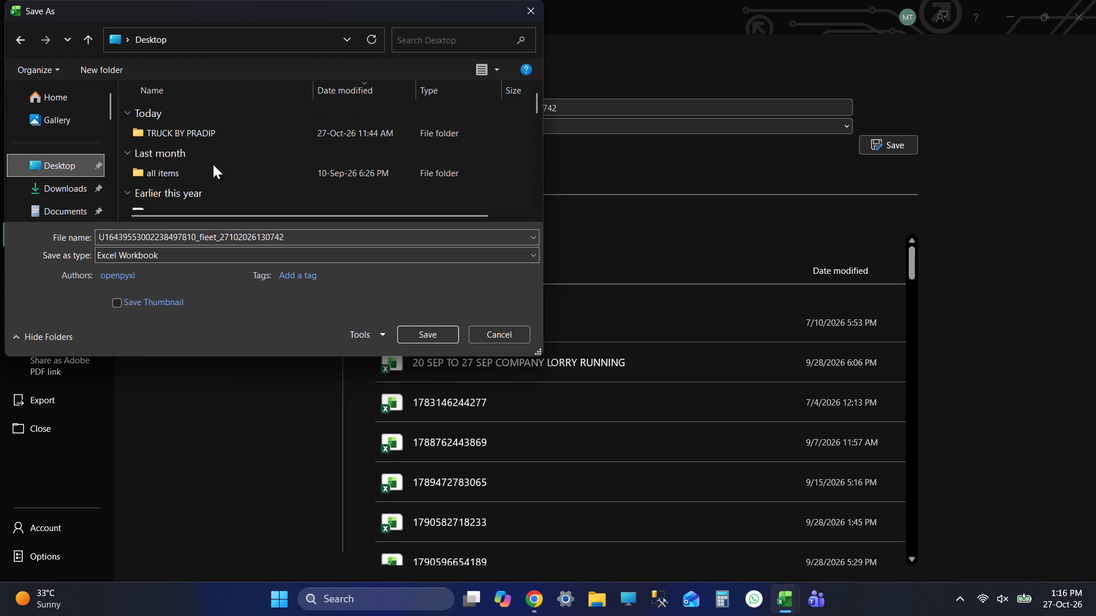
double_click(209, 137)
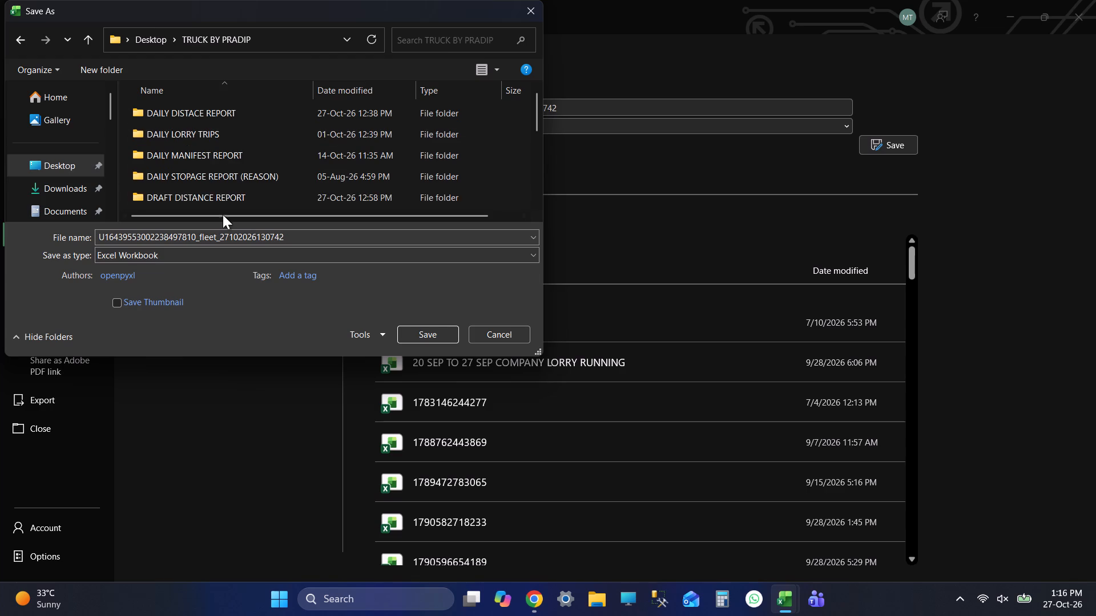
double_click(223, 198)
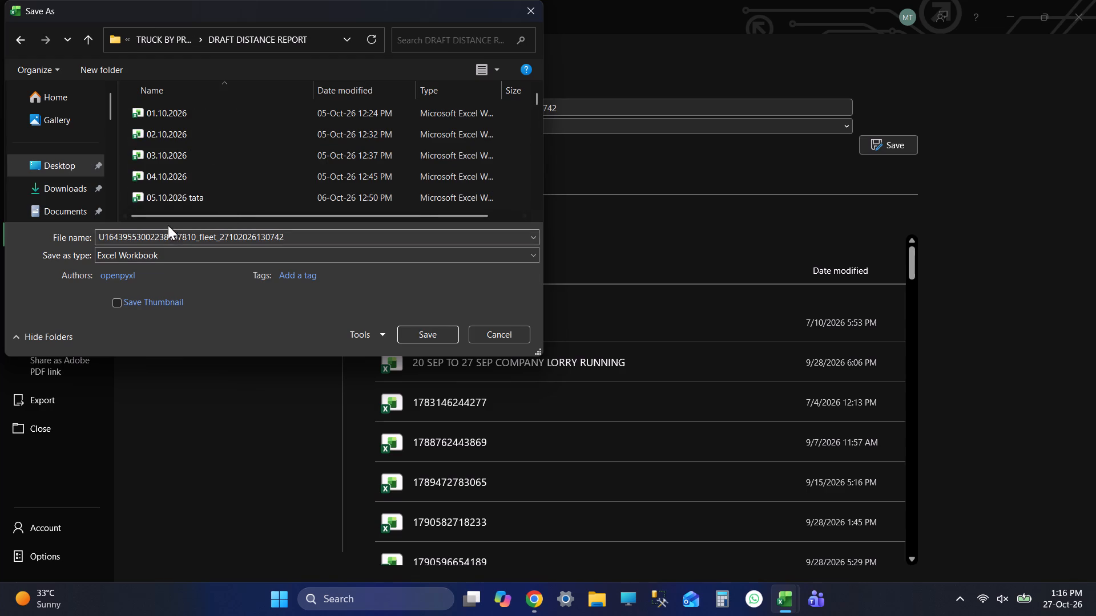
Save the fleet report copy as 26.10.2026 tata in Excel Workbook format and close it.
click(160, 233)
key(BackSpace)
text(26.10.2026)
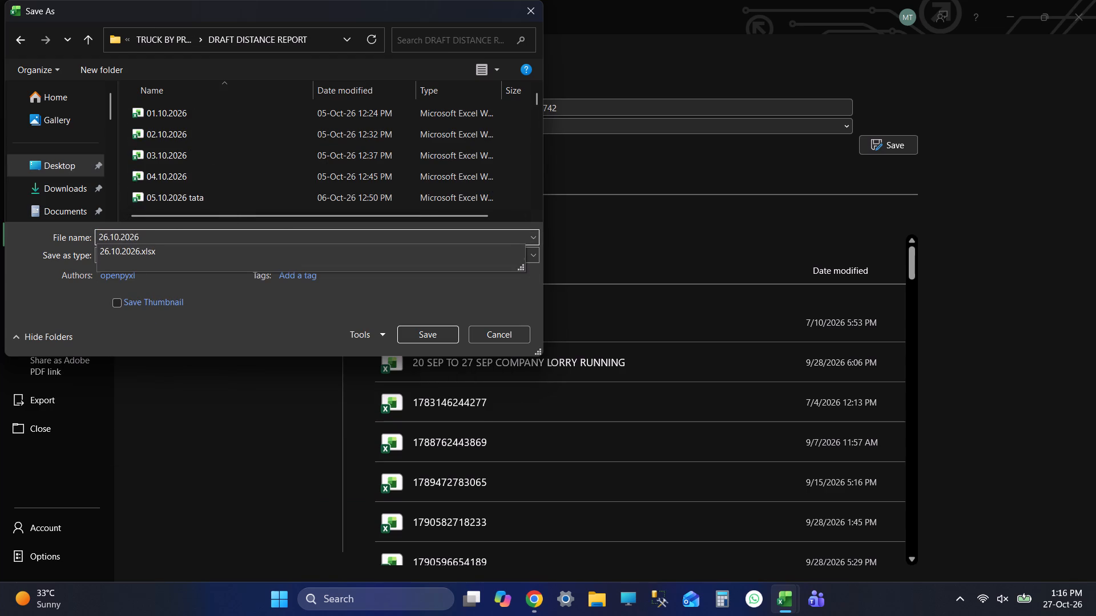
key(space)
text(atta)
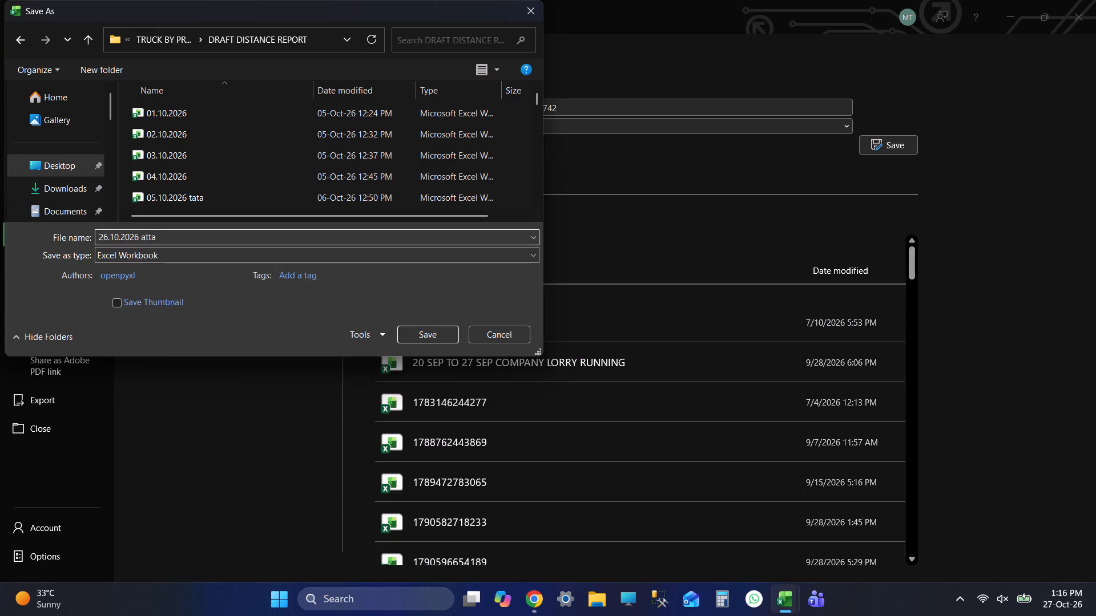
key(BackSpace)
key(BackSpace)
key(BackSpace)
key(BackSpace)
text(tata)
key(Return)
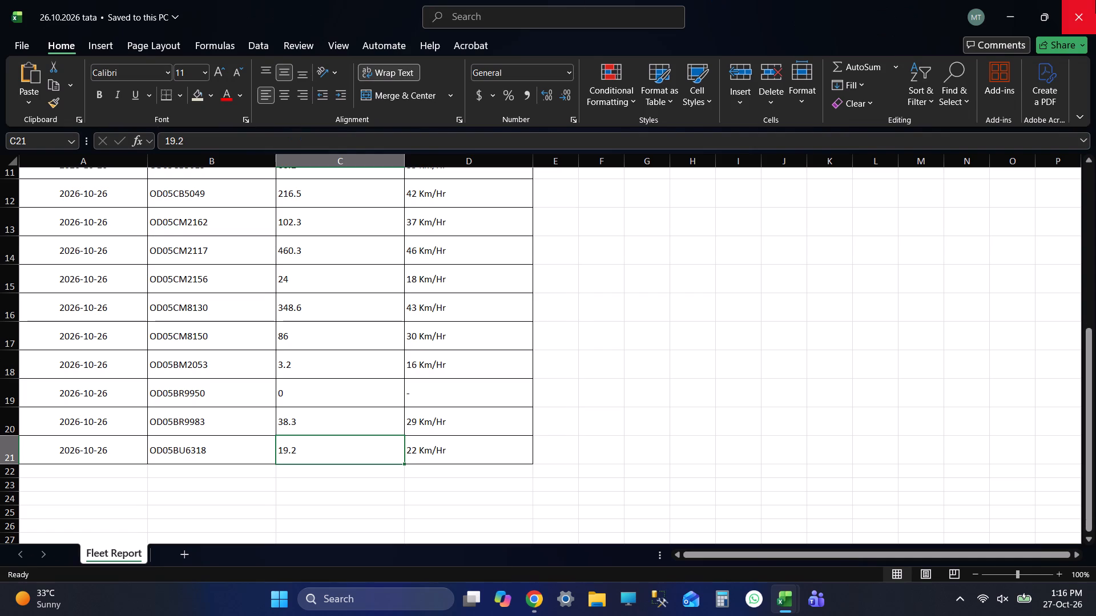
click(1095, 0)
Return to the 20 OCT TO 26 OCT with comments workbook, save it with the title cell selected, and minimize it.
key(alt+Tab)
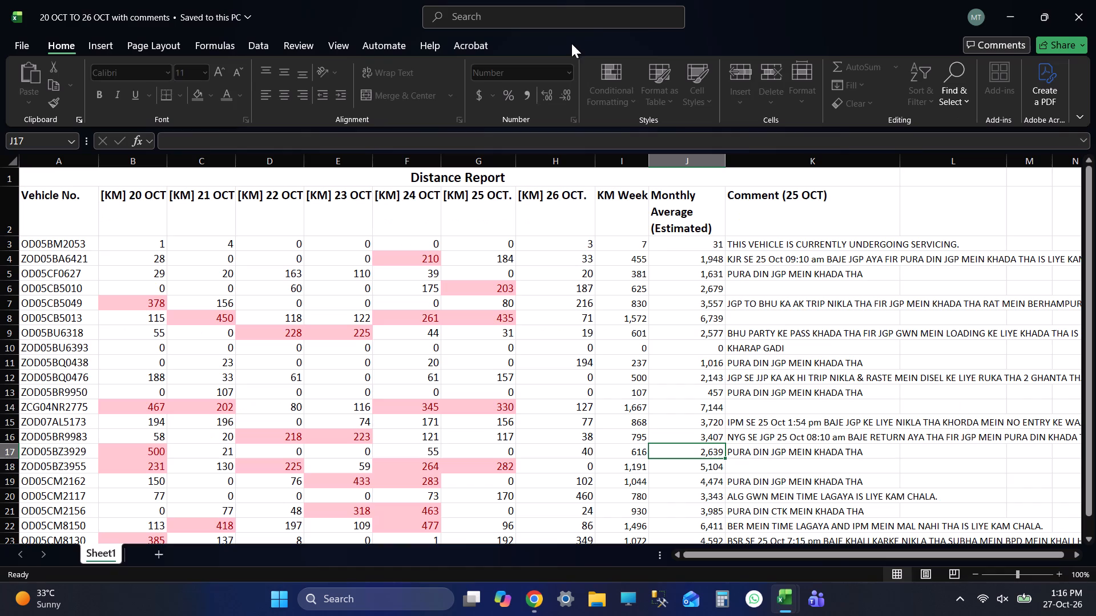
click(71, 183)
key(ctrl+s)
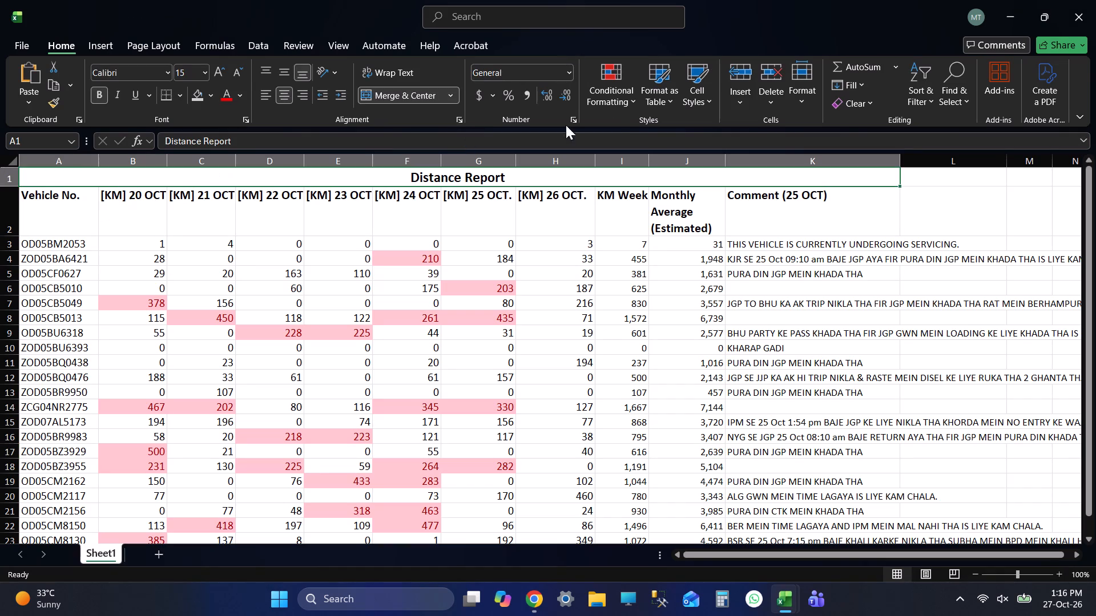
triple_click(1000, 0)
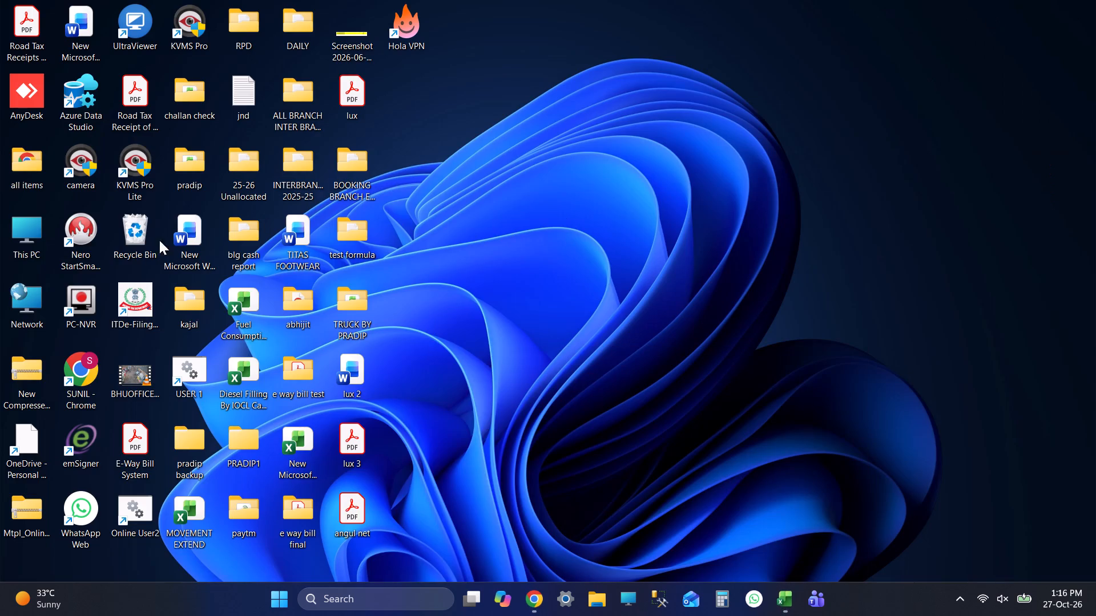
Switch to File Explorer and examine the dated contents of the E Way Bill folder's Formats and Data subfolders.
double_click(0, 232)
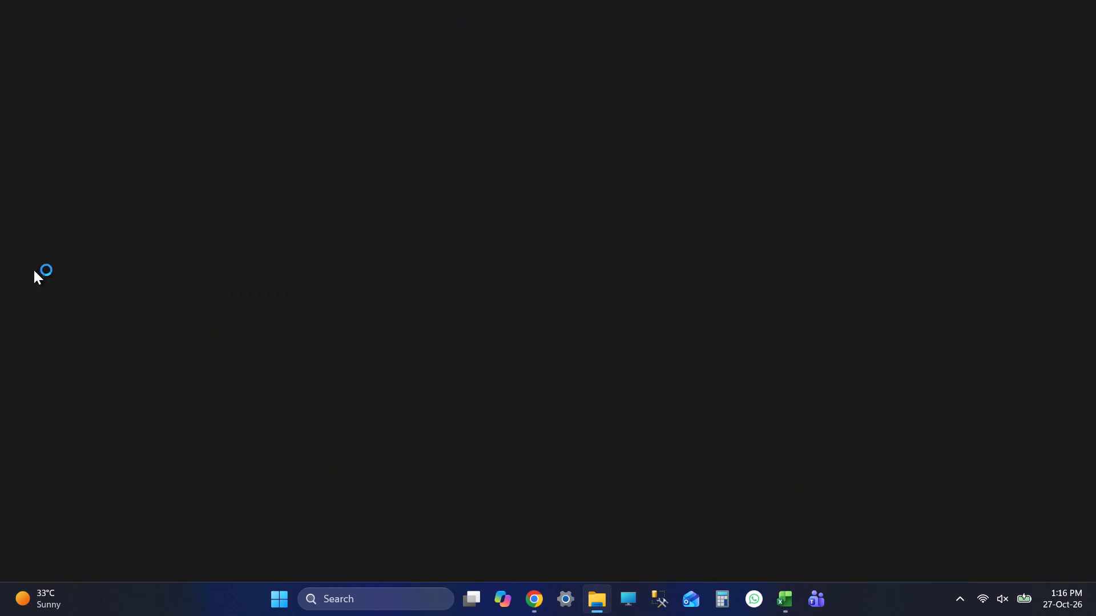
click(93, 285)
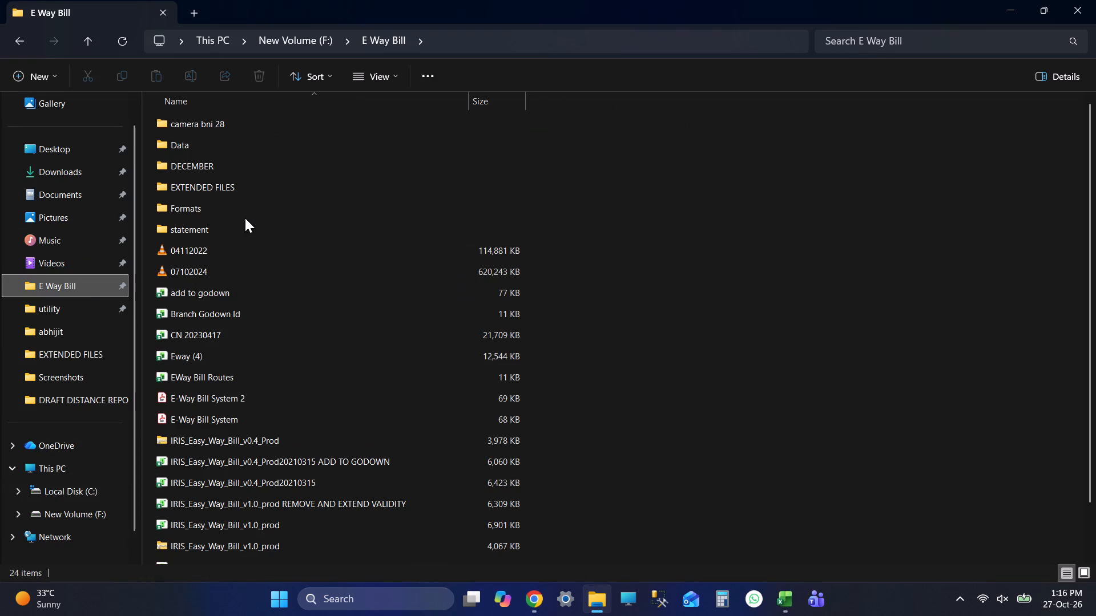
double_click(245, 206)
scroll(308, 290, down, 3)
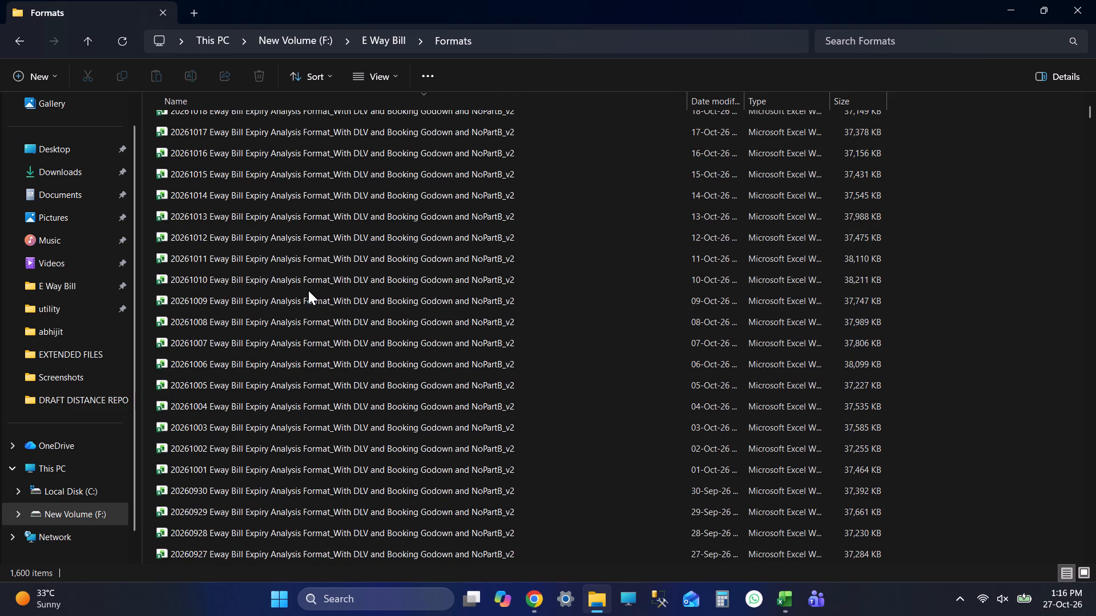
scroll(308, 290, down, 7)
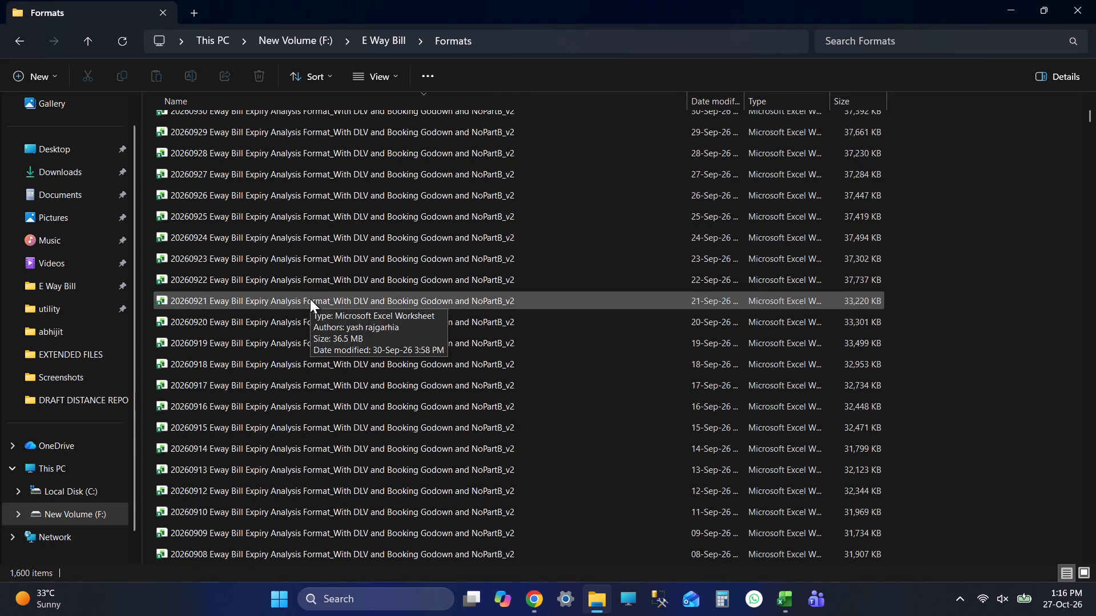
scroll(310, 299, down, 2)
scroll(281, 249, up, 2)
scroll(281, 249, down, 2)
scroll(281, 249, up, 5)
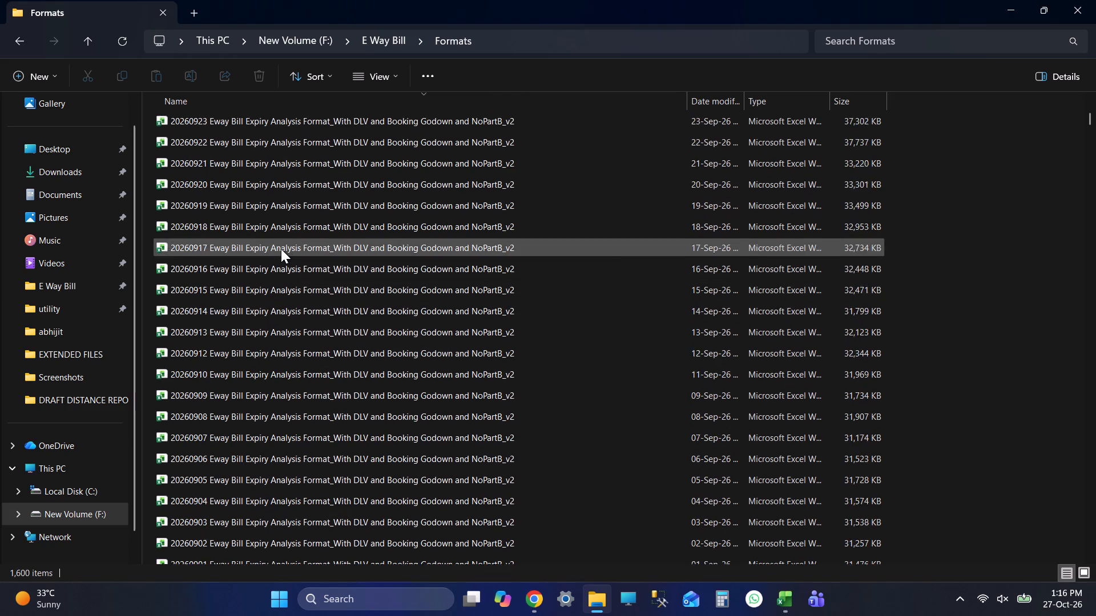
scroll(281, 249, up, 9)
scroll(294, 270, down, 1)
scroll(294, 270, up, 3)
scroll(294, 270, down, 1)
scroll(294, 270, up, 3)
scroll(294, 270, down, 1)
scroll(294, 270, up, 7)
scroll(294, 270, down, 1)
scroll(294, 270, up, 9)
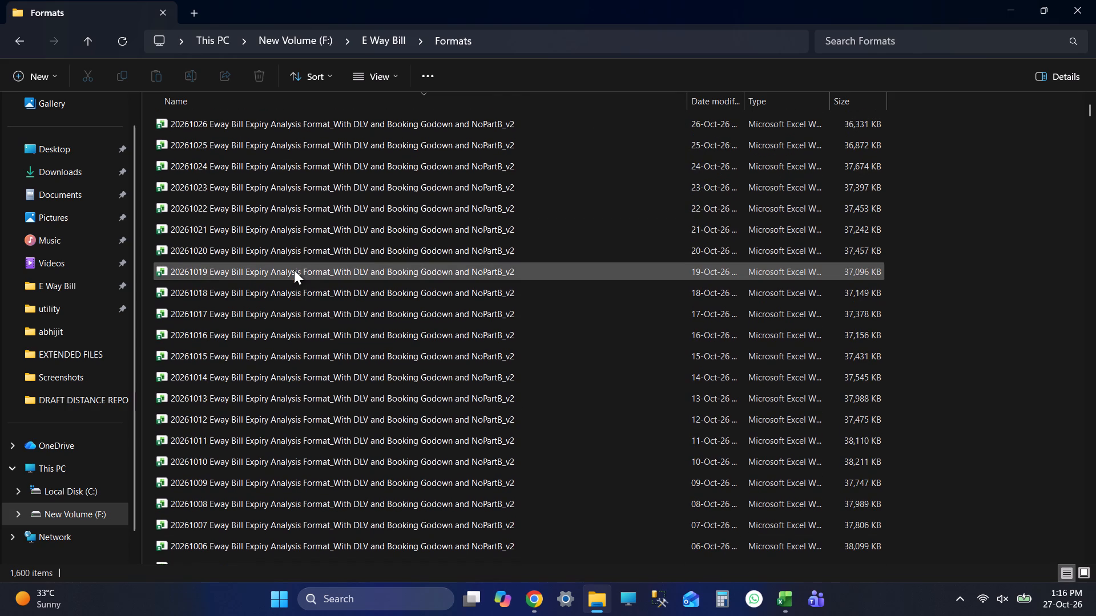
scroll(294, 270, up, 7)
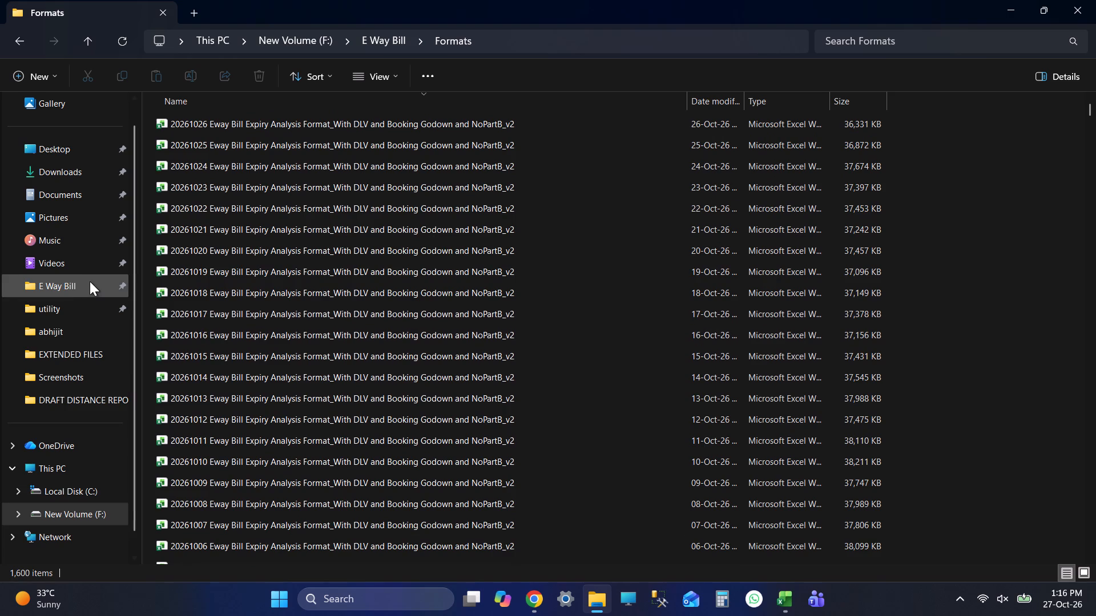
click(90, 281)
double_click(228, 149)
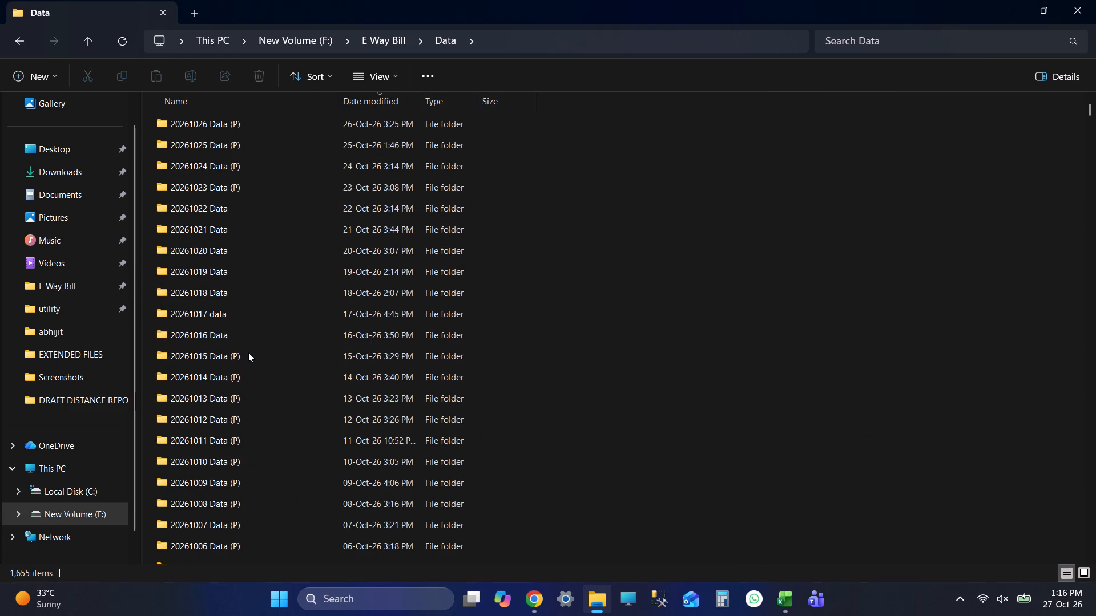
Open the 20261015 Eway Bill Expiry Analysis workbook from the E Way Bill Formats folder without updating its external links.
click(73, 293)
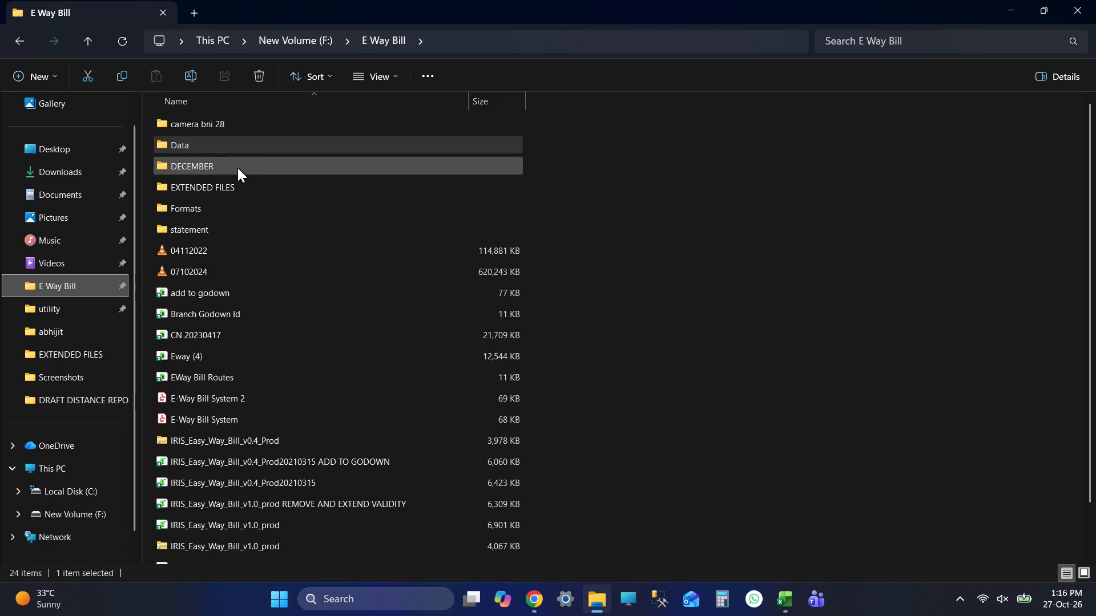
double_click(223, 208)
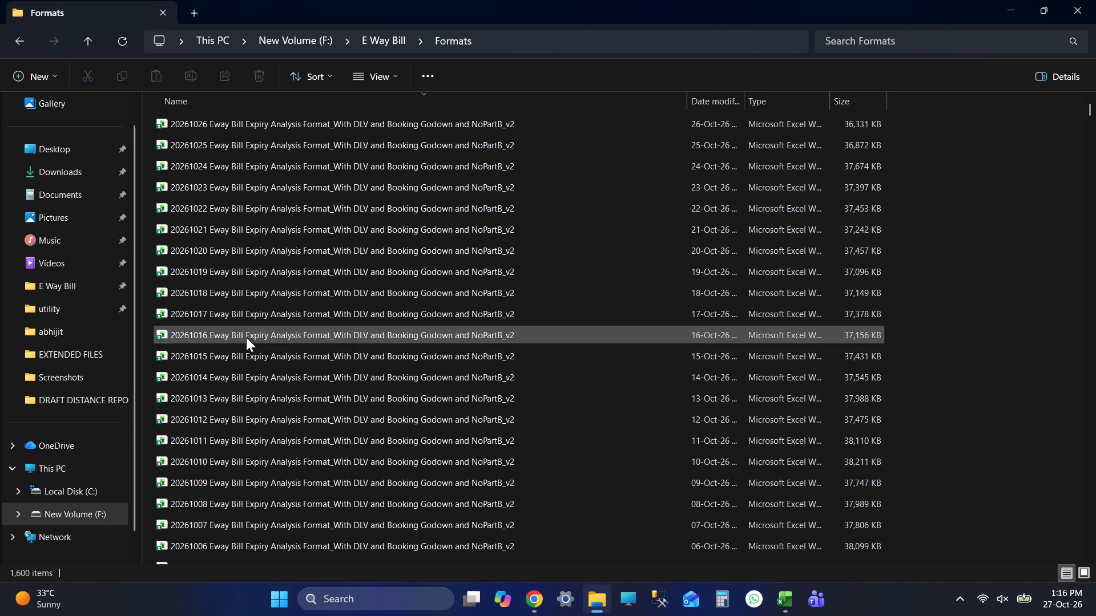
double_click(235, 349)
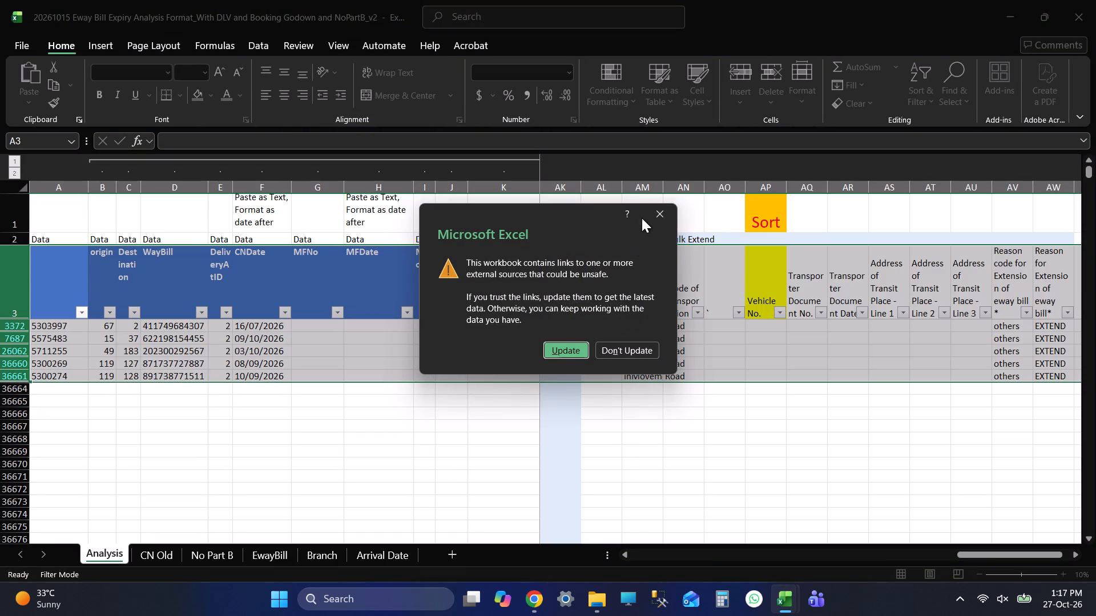
click(651, 214)
Remove the filter from header row 3 of the Analysis sheet to show all rows.
click(49, 265)
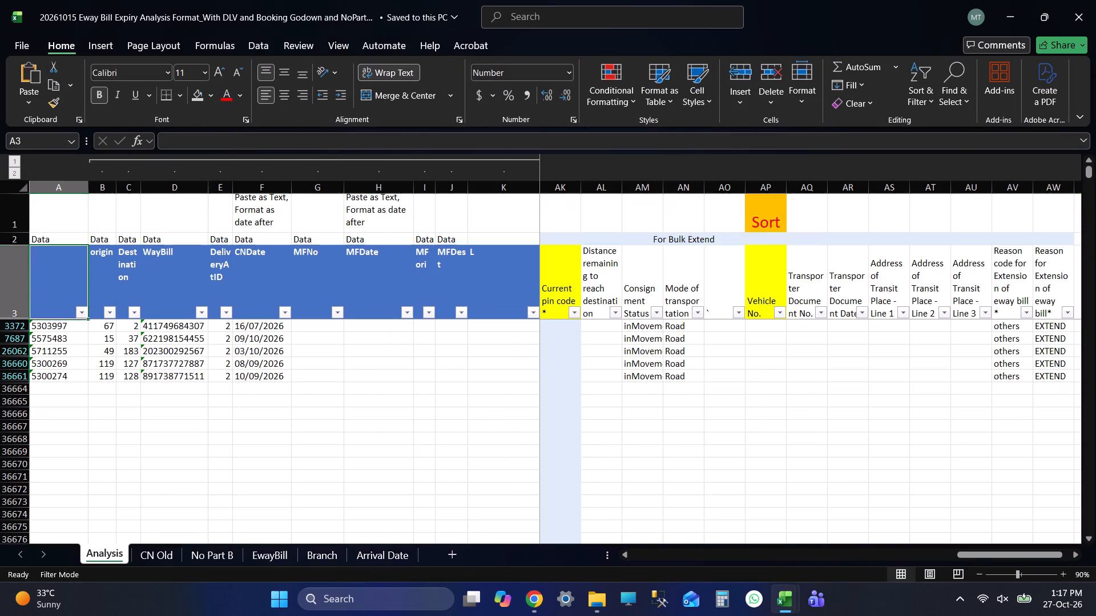
key(ctrl+shift+l)
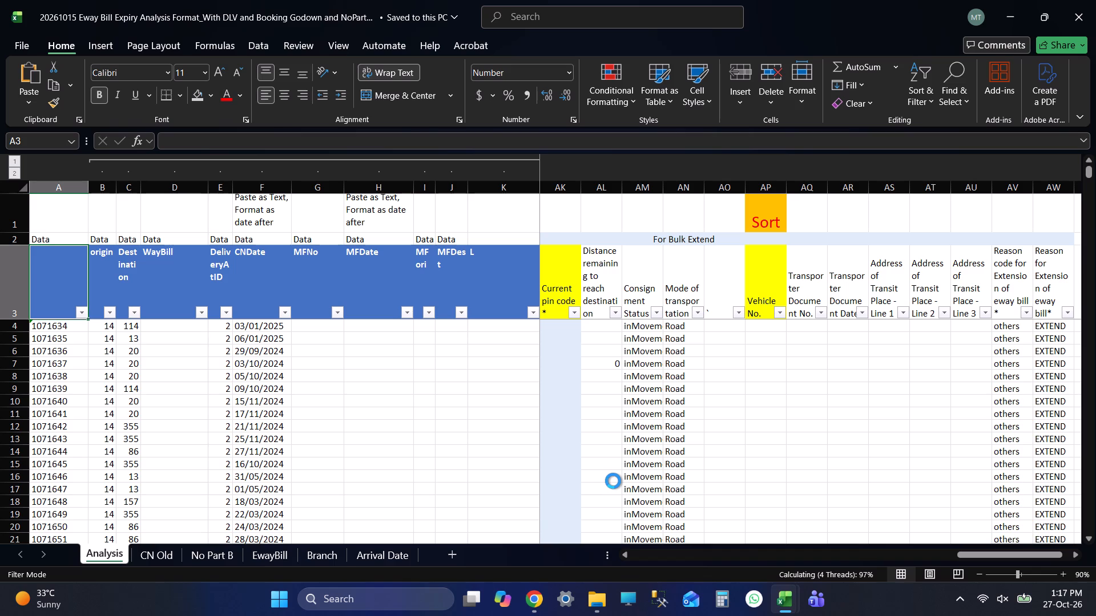
key(Down)
key(Up)
key(Down)
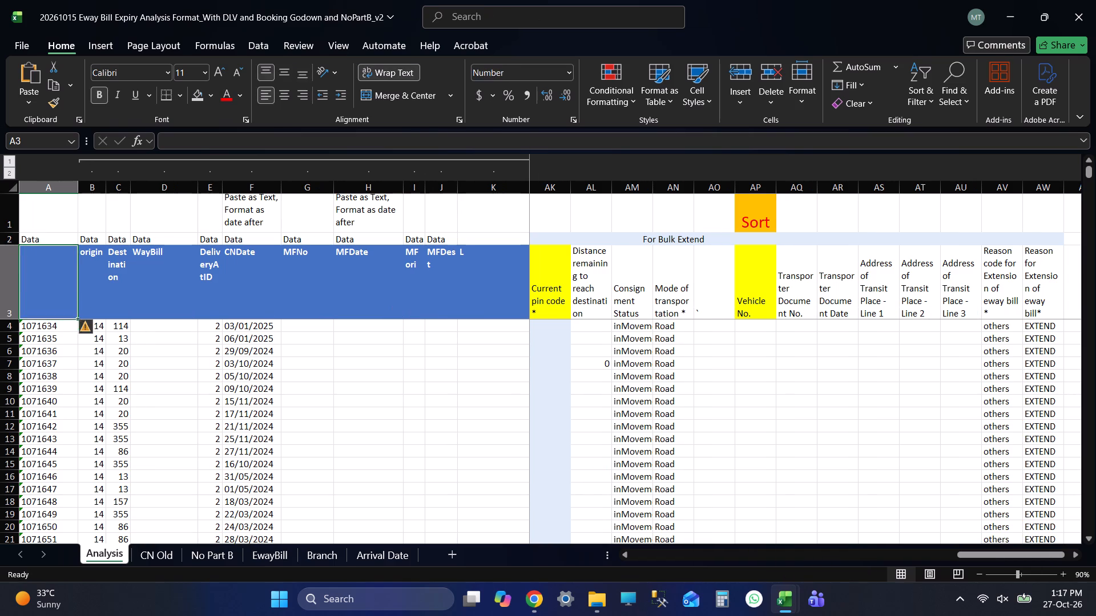
key(Up)
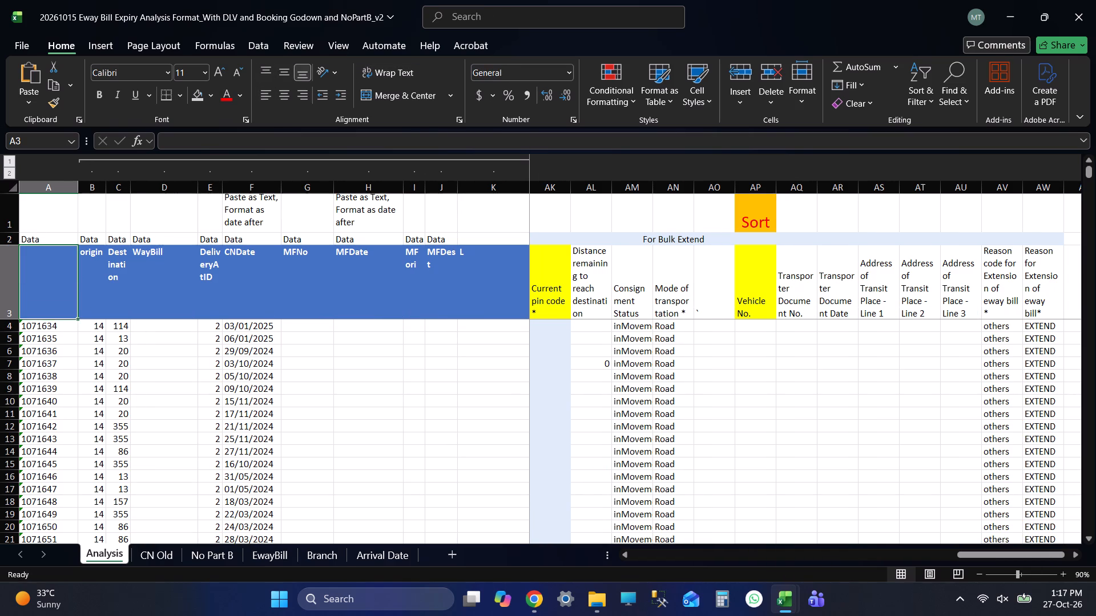
click(358, 424)
key(ctrl+f)
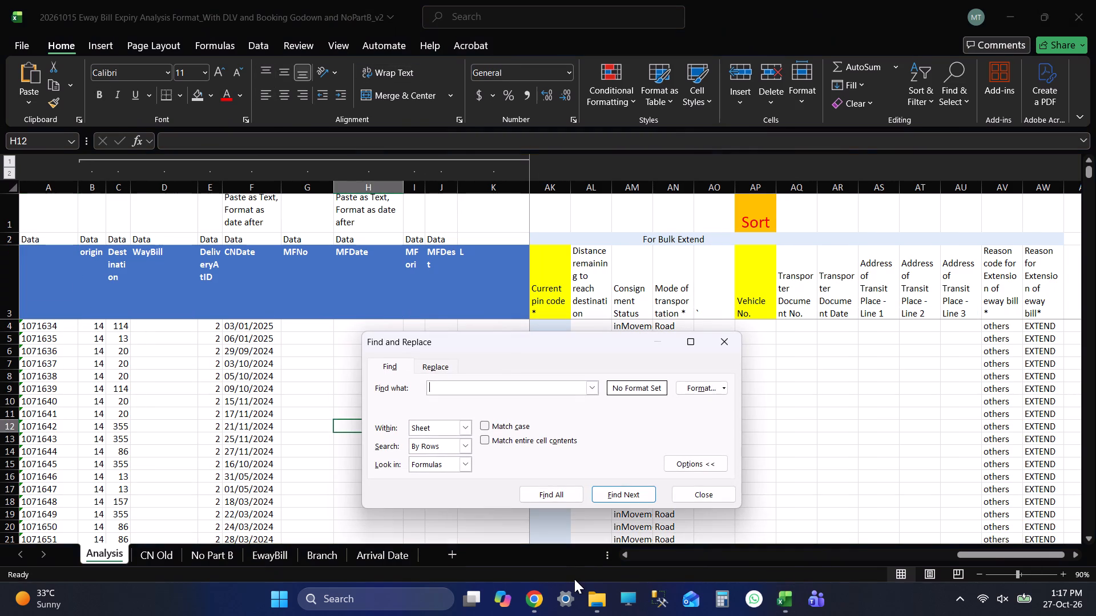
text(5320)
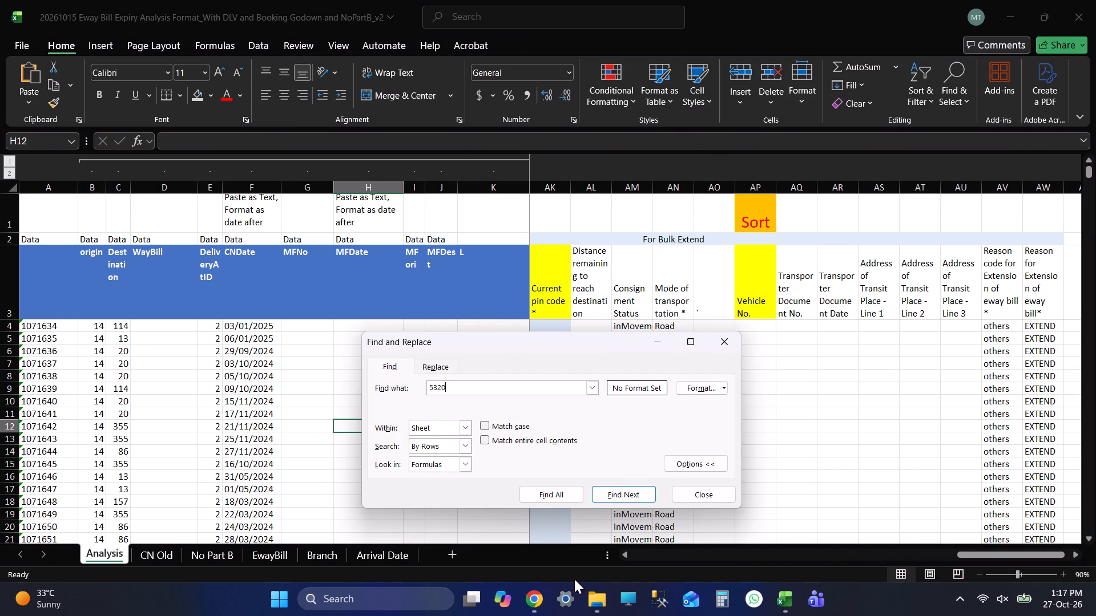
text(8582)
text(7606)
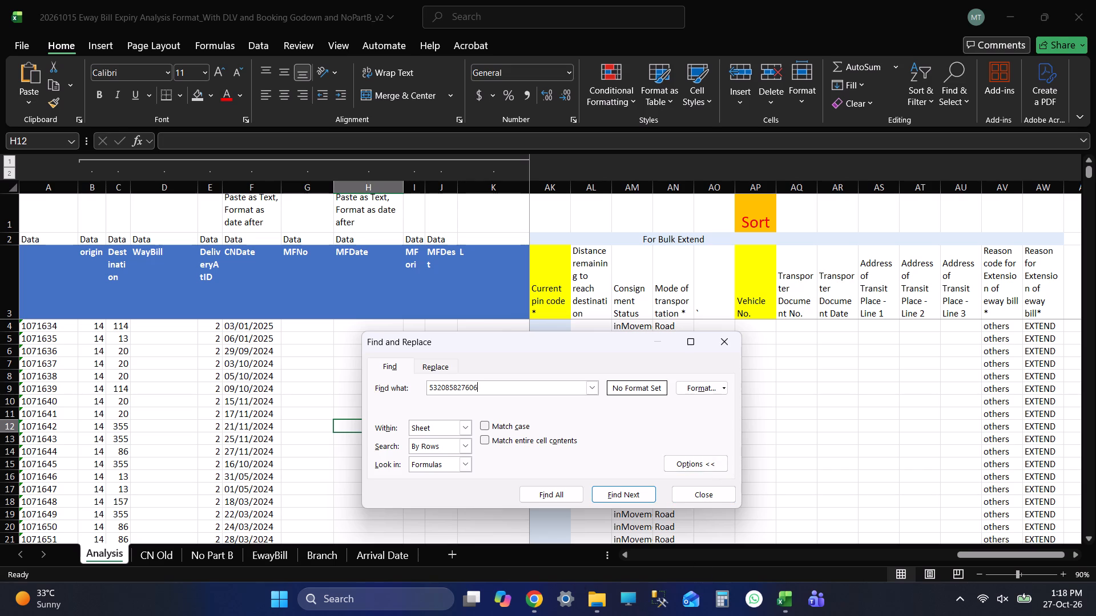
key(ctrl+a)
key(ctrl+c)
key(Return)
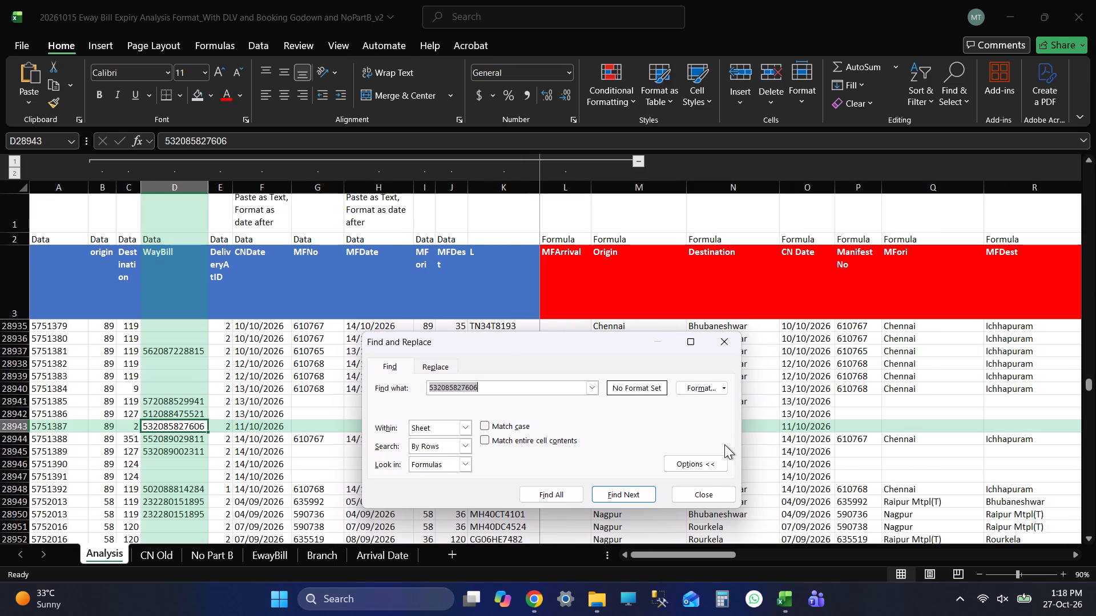
click(726, 497)
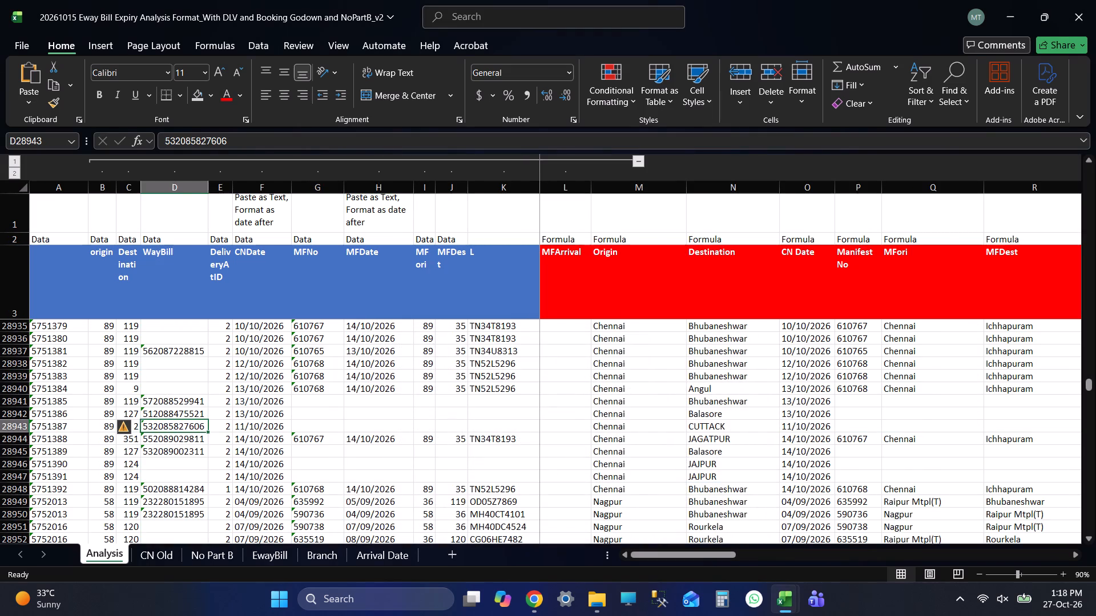
click(34, 428)
key(Tab)
key(Tab)
key(Tab)
key(Tab)
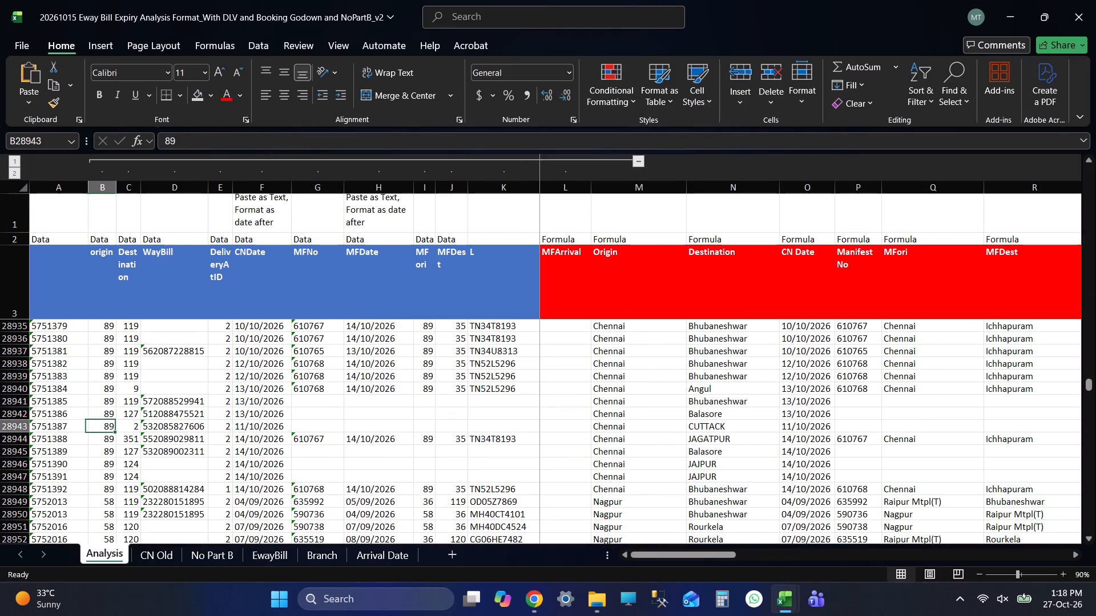
key(Tab)
key(Tab)
key(Tab)
key(Tab)
key(Tab)
key(Tab)
key(Tab)
key(Tab)
key(Tab)
key(Tab)
key(Tab)
key(Tab)
key(Tab)
key(Tab)
key(Tab)
key(Tab)
key(Tab)
key(Tab)
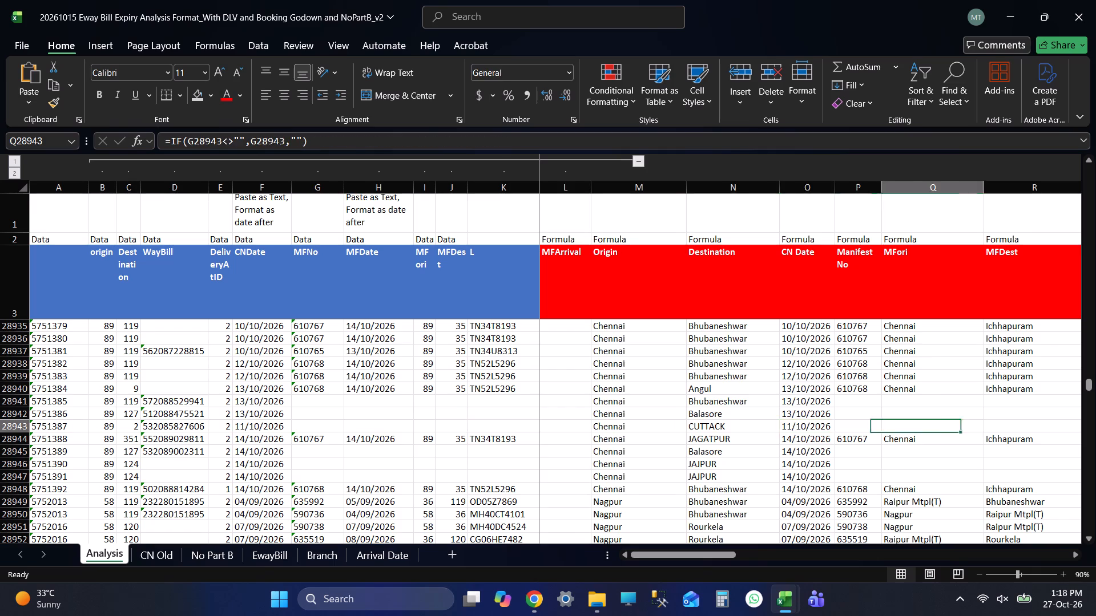
key(Tab)
key(Tab)
key(Tab)
key(Tab)
key(Tab)
key(Tab)
key(Tab)
key(Tab)
key(Tab)
key(Tab)
key(Tab)
key(Tab)
key(Tab)
key(Tab)
key(Tab)
key(Tab)
key(Tab)
key(Tab)
key(Tab)
key(Tab)
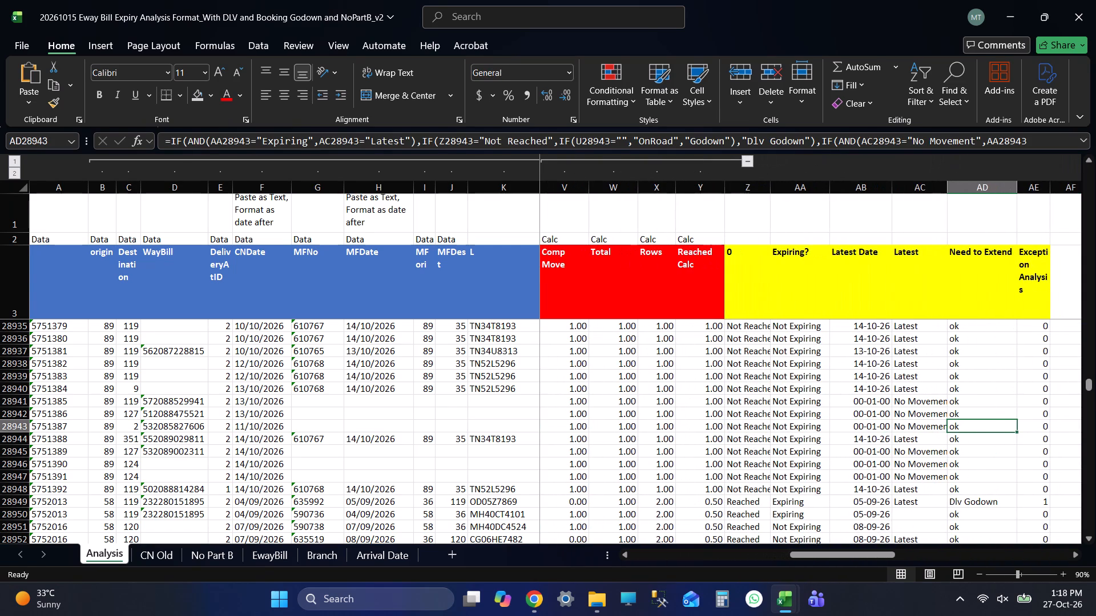
key(shift+Tab)
key(shift+Tab)
key(shift+Tab)
key(shift+Tab)
key(shift+Tab)
key(shift+Tab)
key(shift+Tab)
key(shift+Tab)
key(shift+Tab)
key(shift+Tab)
key(shift+Tab)
key(shift+Tab)
key(shift+Tab)
key(shift+Tab)
key(shift+Tab)
key(shift+Tab)
key(shift+Tab)
key(shift+Tab)
key(shift+Tab)
key(shift+Tab)
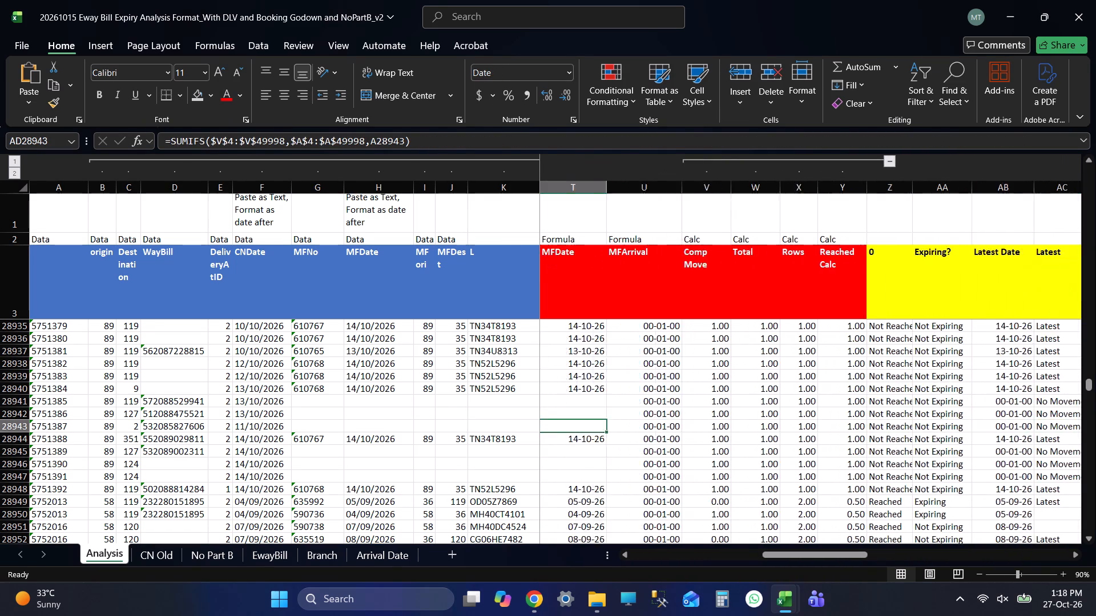
key(shift+Tab)
key(shift+Tab)
key(shift+Tab)
key(shift+Tab)
key(shift+Tab)
key(shift+Tab)
key(shift+Tab)
key(shift+Tab)
key(shift+Tab)
key(shift+Tab)
key(shift+Tab)
key(shift+Tab)
key(shift+Tab)
key(shift+Tab)
key(shift+Tab)
key(shift+Tab)
key(shift+Tab)
key(shift+Tab)
key(shift+Tab)
key(shift+Tab)
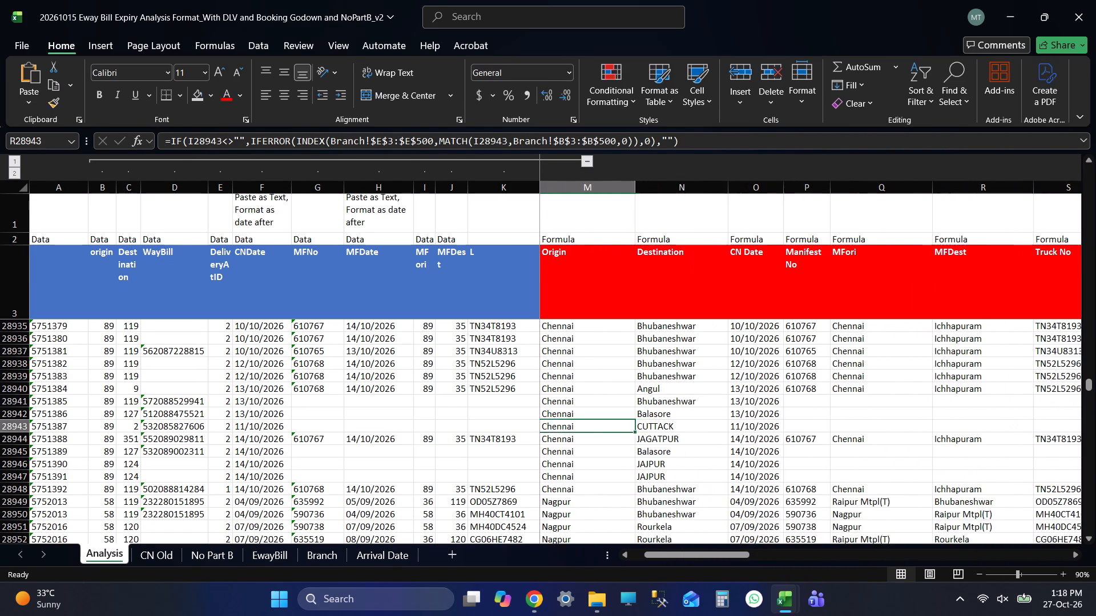
key(Tab)
key(Tab)
key(Tab)
key(Tab)
key(Tab)
key(Tab)
key(Tab)
key(Tab)
key(Tab)
key(Tab)
key(Tab)
key(Tab)
key(Tab)
key(Tab)
key(Tab)
key(Tab)
key(Tab)
key(Tab)
key(Tab)
key(Tab)
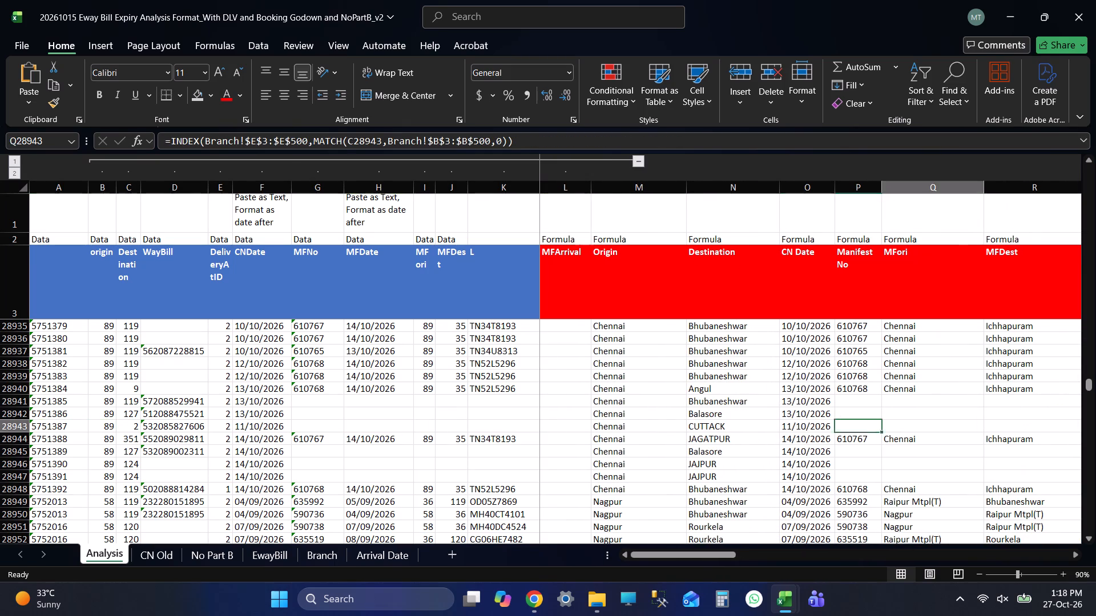
key(Tab)
key(shift+Tab)
key(shift+Tab)
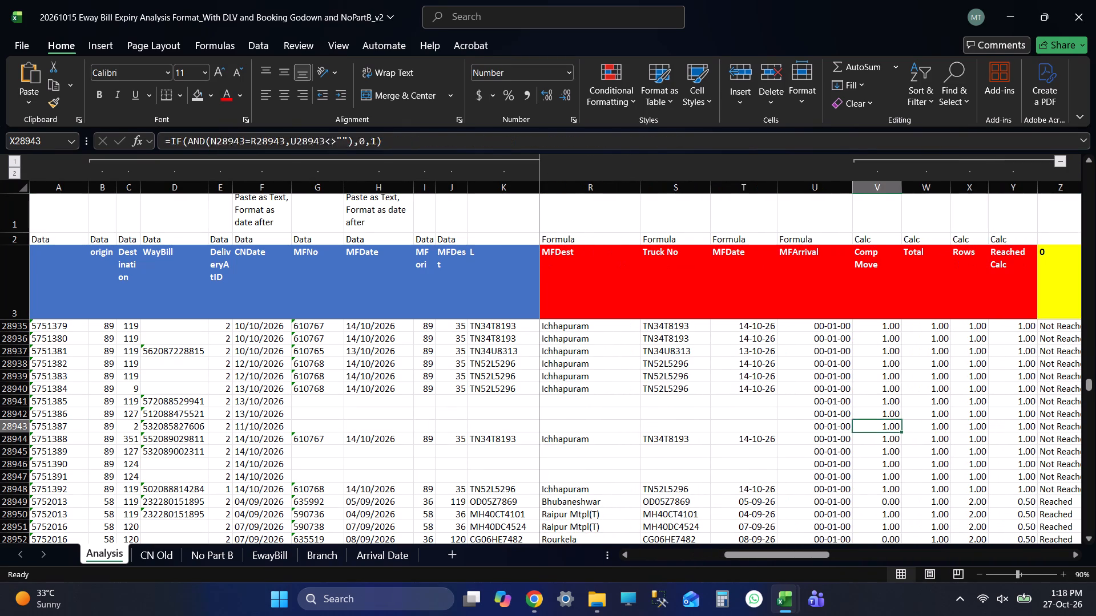
key(shift+Tab)
key(shift+Tab)
key(Tab)
key(Tab)
key(Tab)
key(Tab)
key(Tab)
key(Tab)
key(Tab)
key(Tab)
key(Tab)
key(Tab)
key(Tab)
key(Tab)
key(Tab)
key(Tab)
key(Tab)
key(Tab)
key(Tab)
key(Tab)
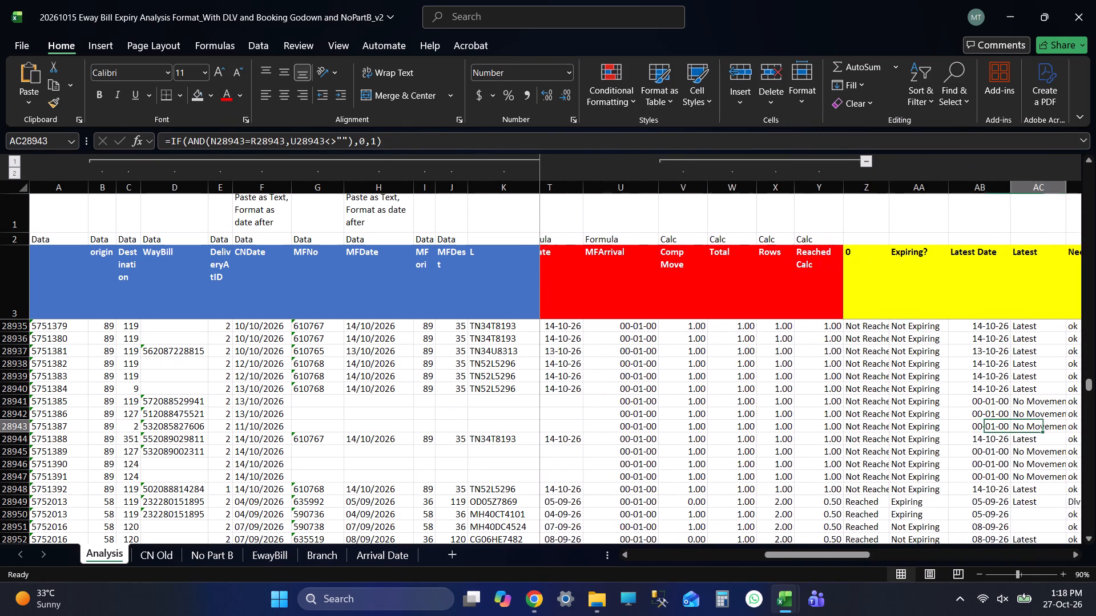
key(Tab)
Close the 20261015 Eway Bill Expiry Analysis workbook without saving changes.
click(1095, 0)
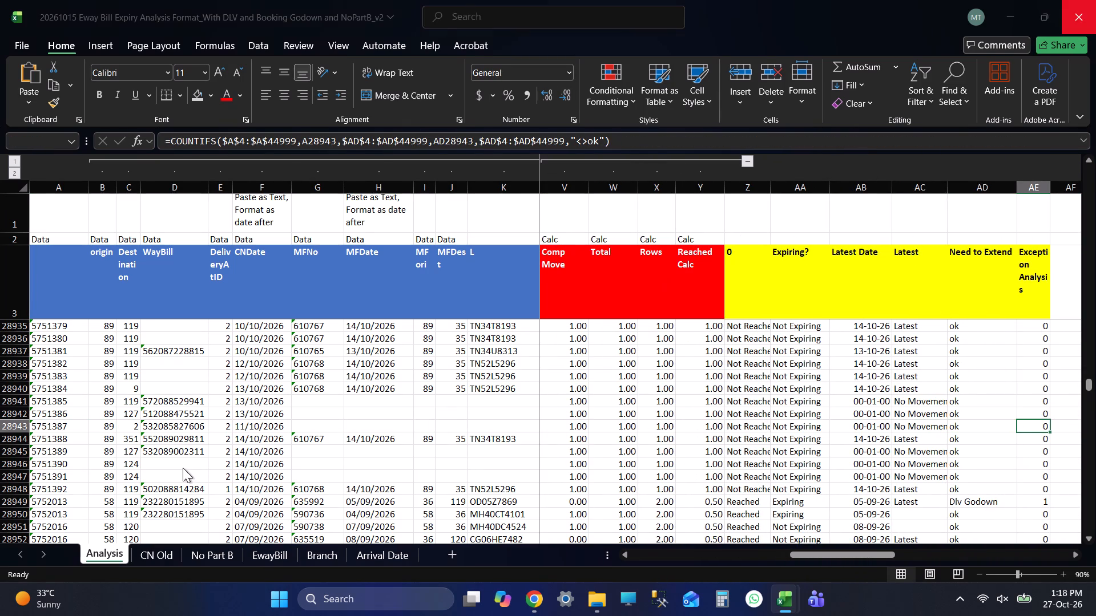
click(588, 402)
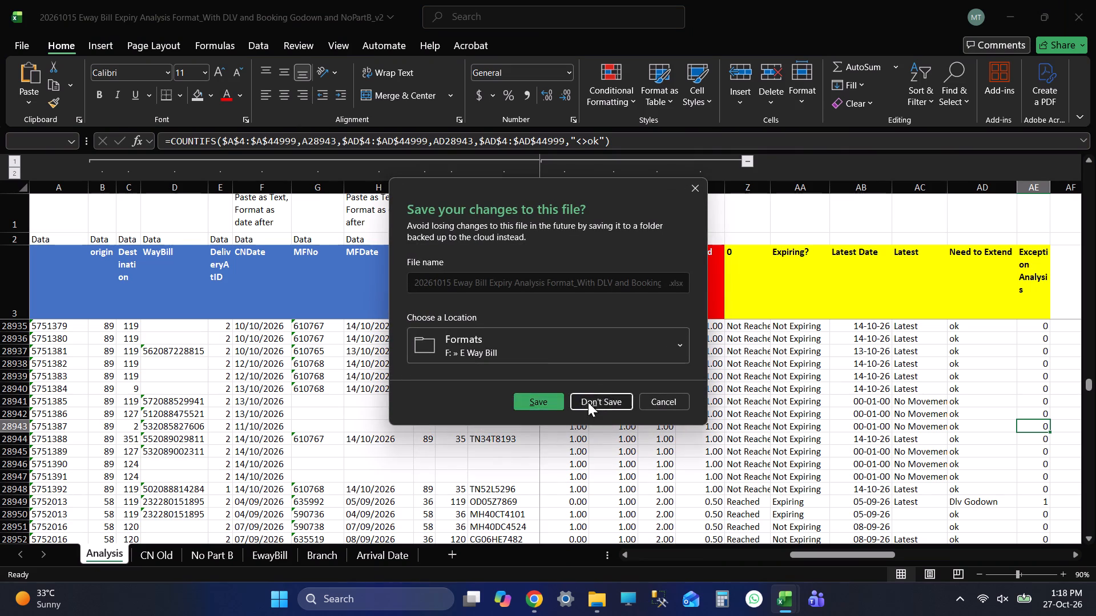
Switch to File Explorer and open the 20261014 Eway Bill Expiry Analysis workbook without updating its external links.
key(alt+Tab)
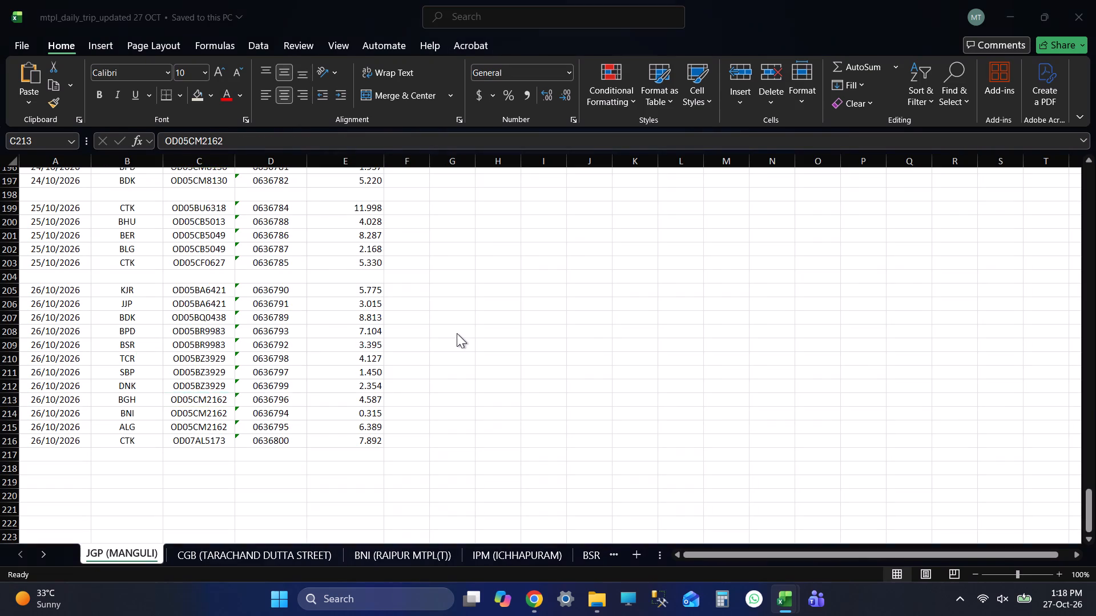
double_click(225, 382)
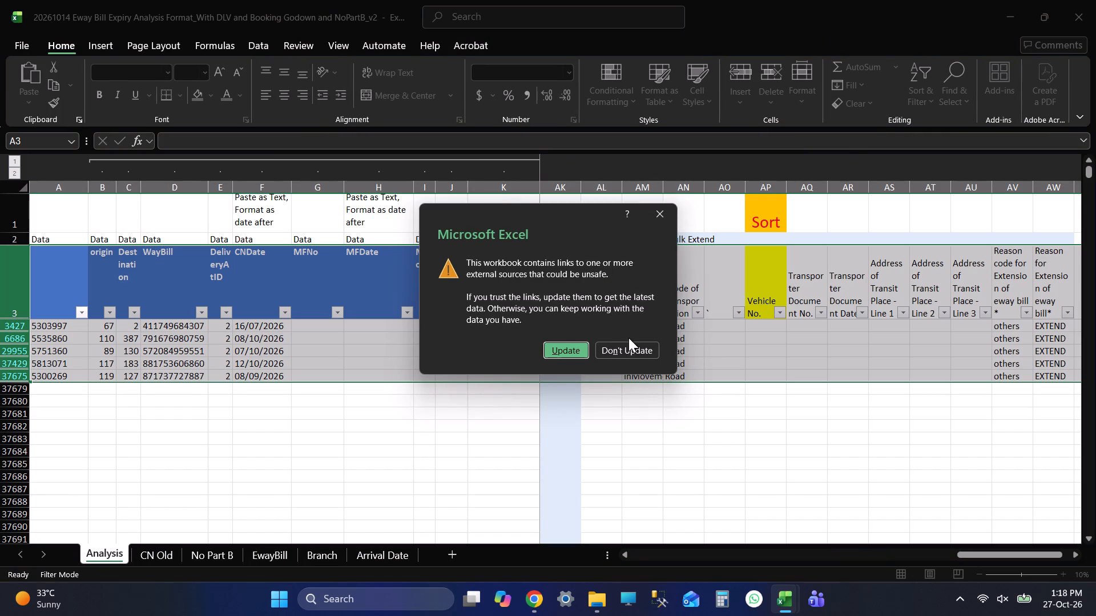
click(664, 208)
Remove the filter from header row 3 of the 20261014 workbook's Analysis sheet to show all rows.
click(64, 273)
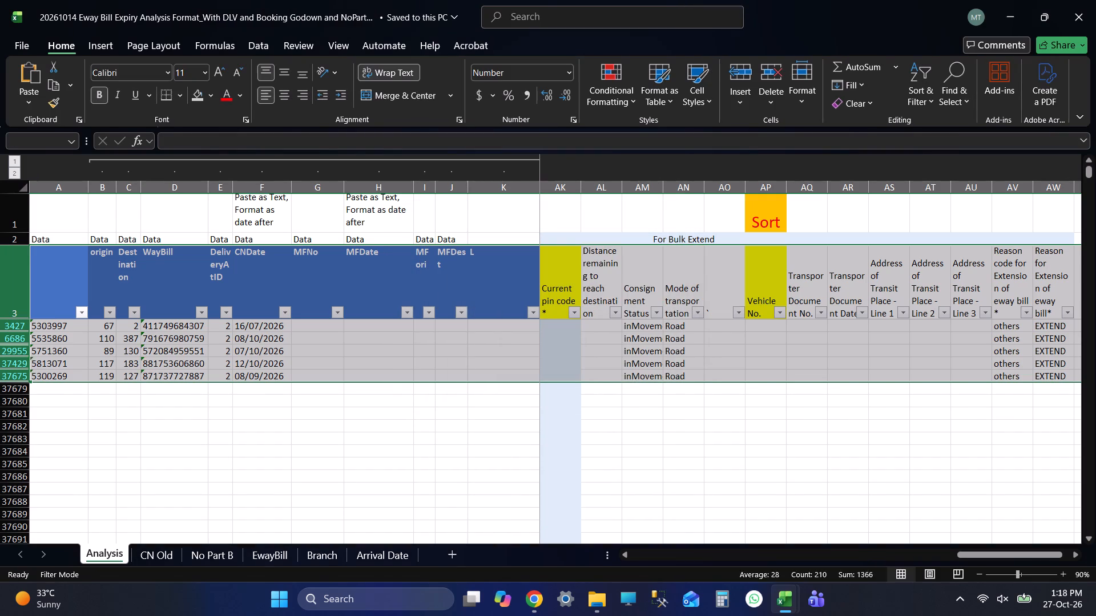
key(ctrl+shift+l)
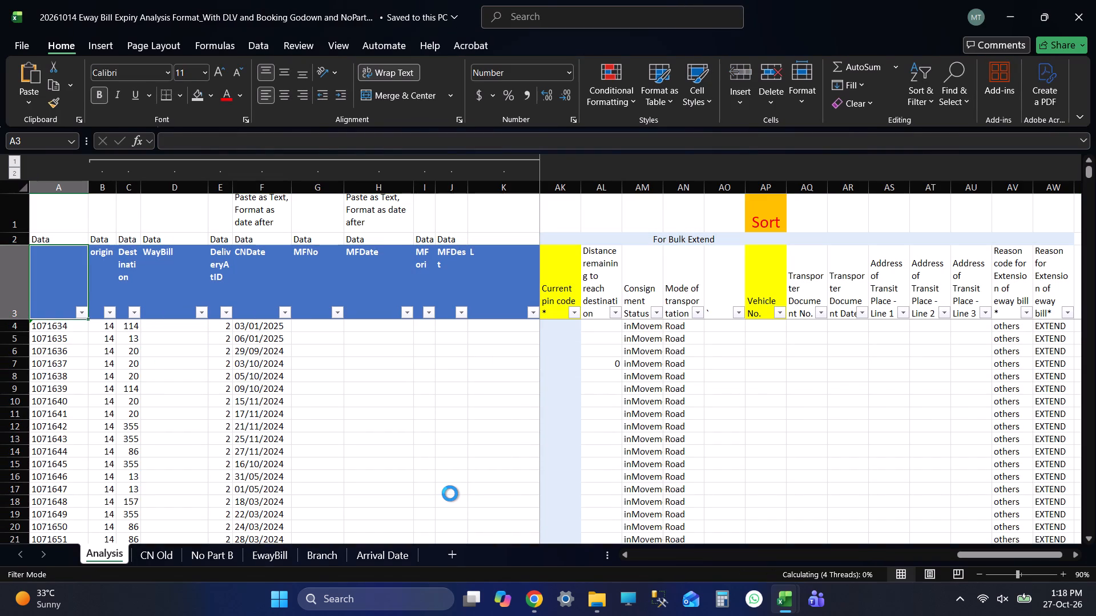